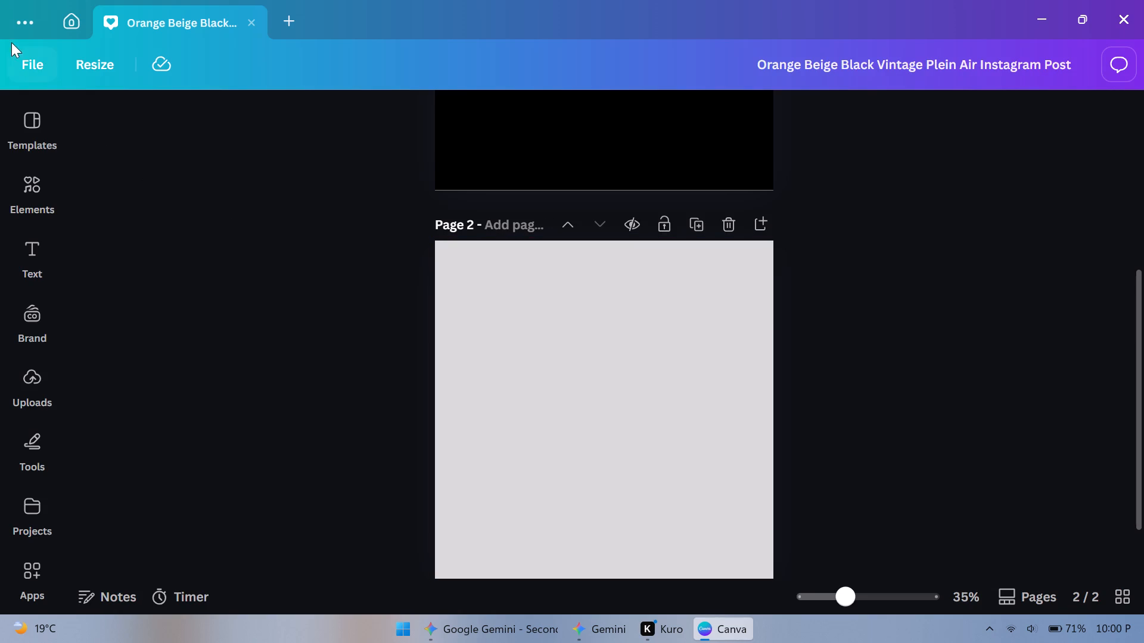
Go to the Canva home page and look through the recent designs under Continue designing.
left_click(73, 13)
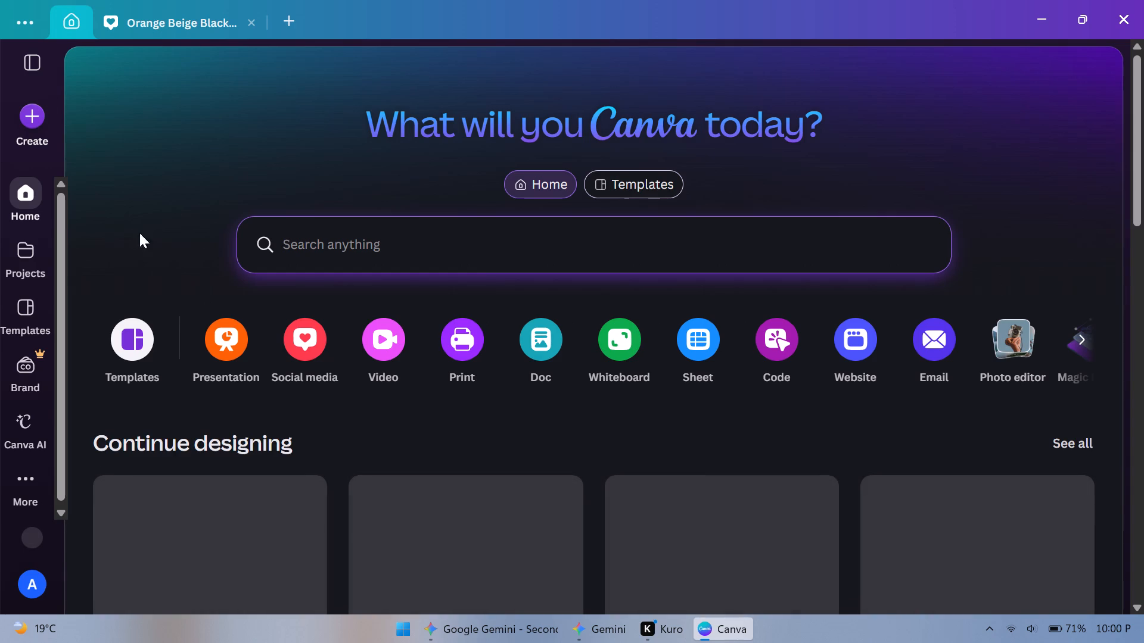
scroll(401, 304, "down", 4)
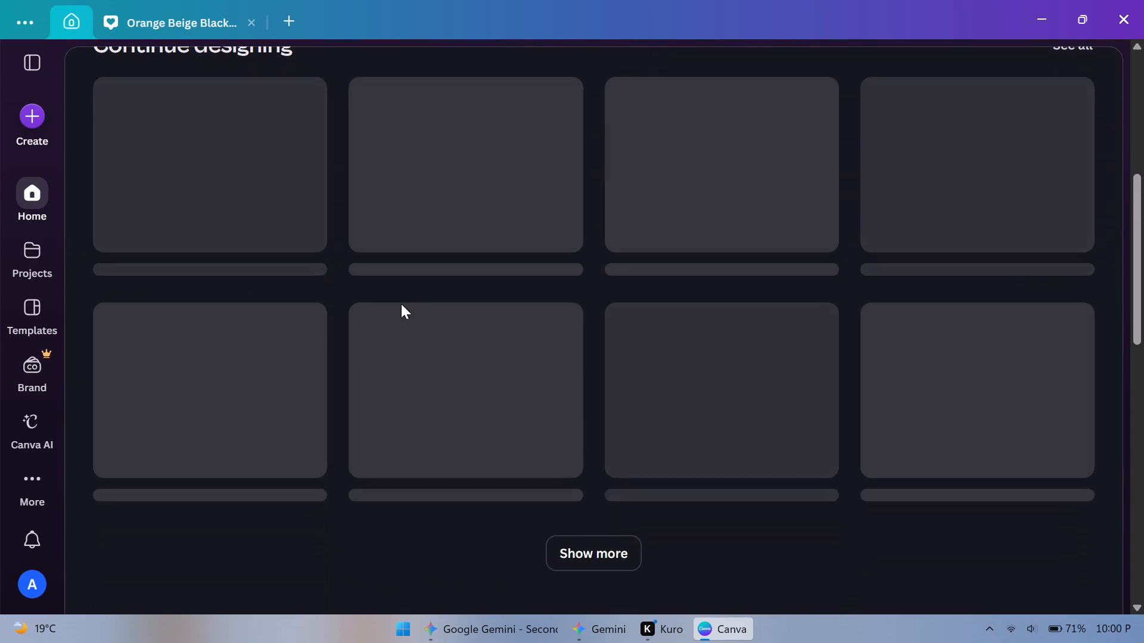
scroll(401, 304, "up", 3)
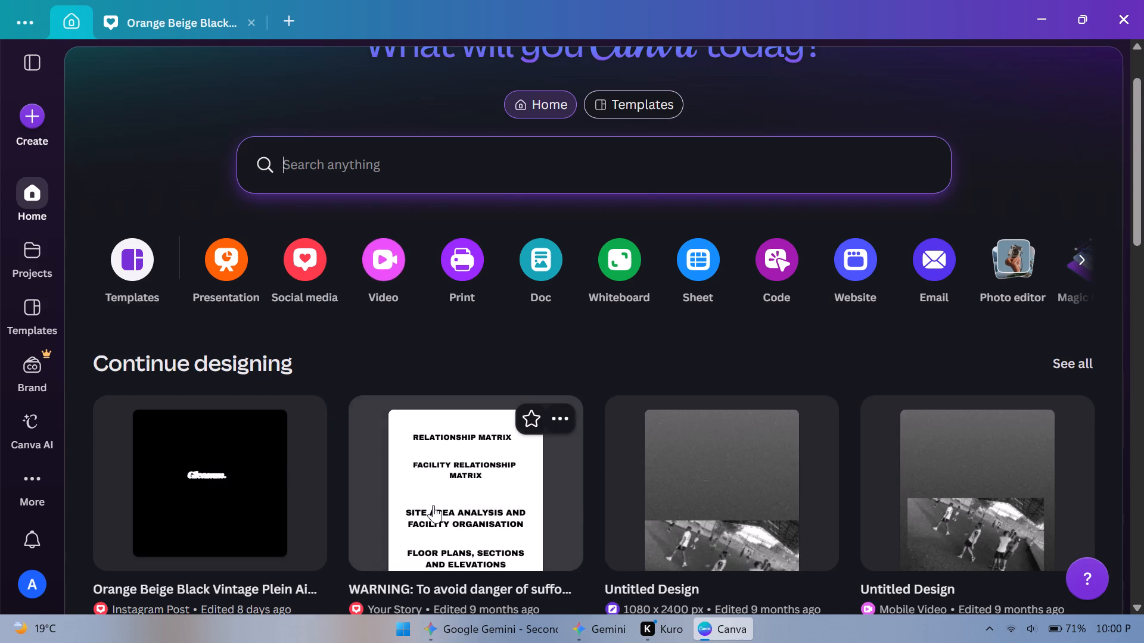
scroll(433, 505, "down", 4)
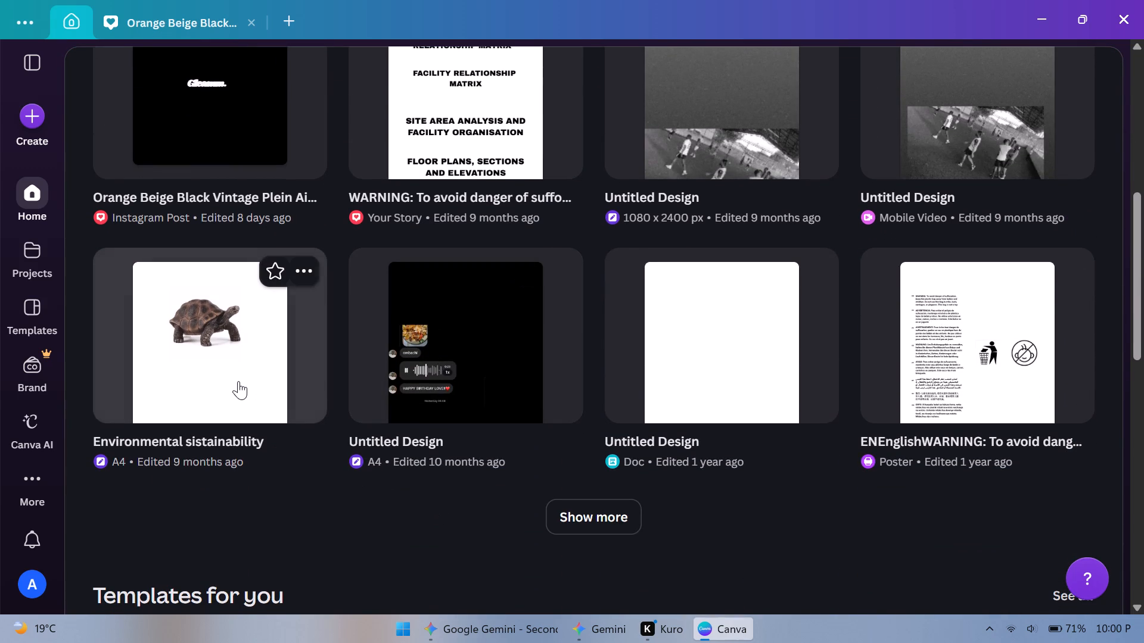
Open the existing A4 design "Environmental sistainability" with the tortoise picture from the recent Canva designs.
left_click(238, 381)
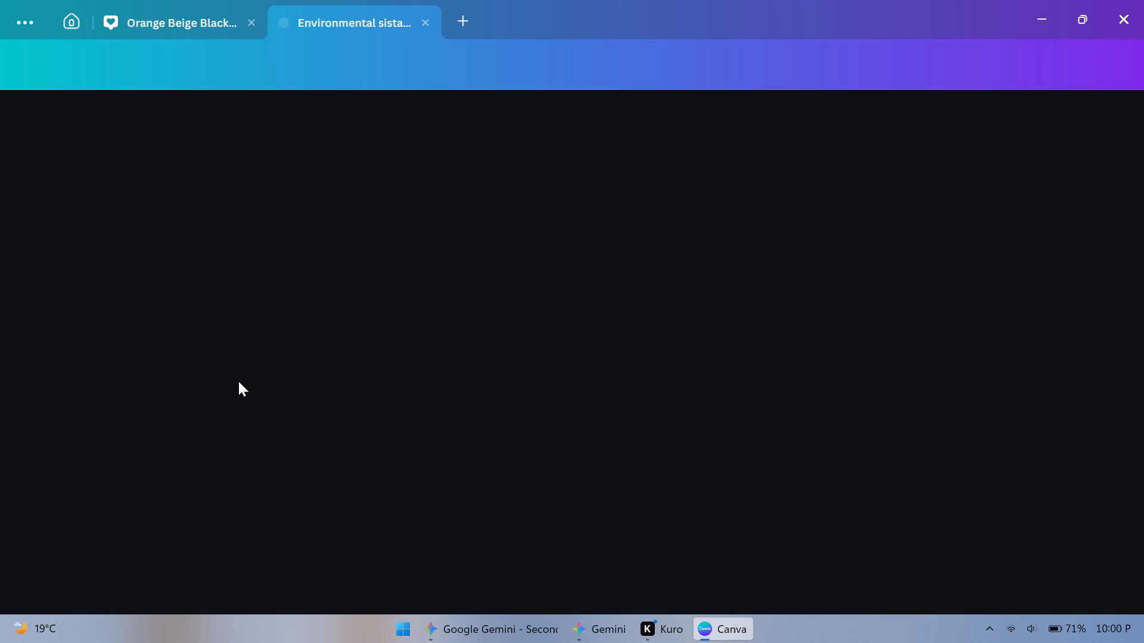
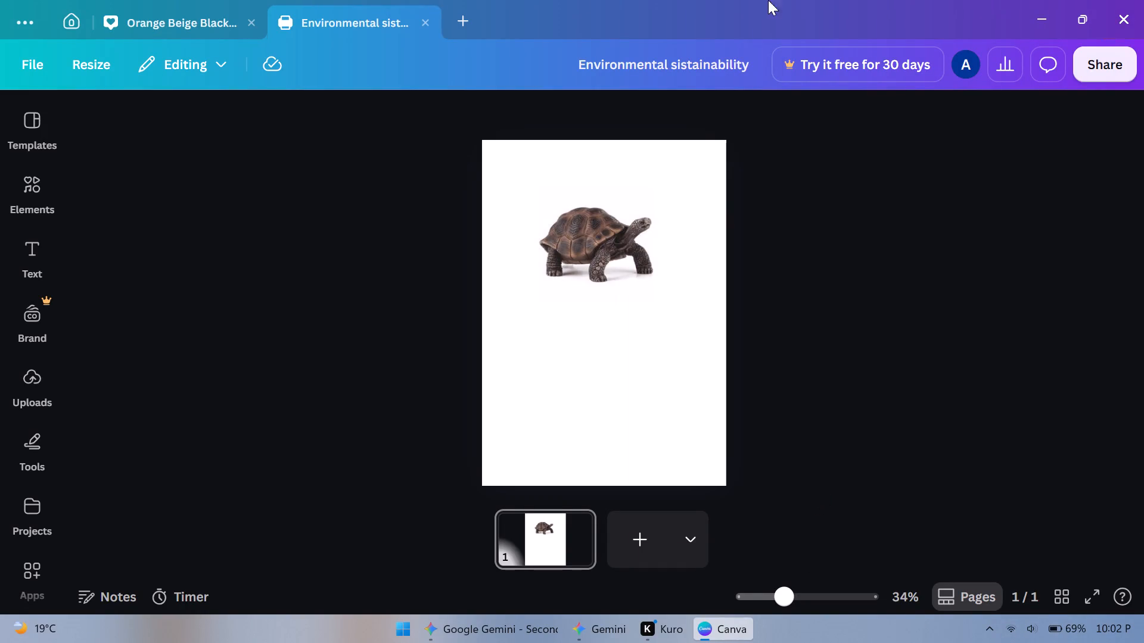
Delete the tortoise picture from the A4 page.
left_click(589, 277)
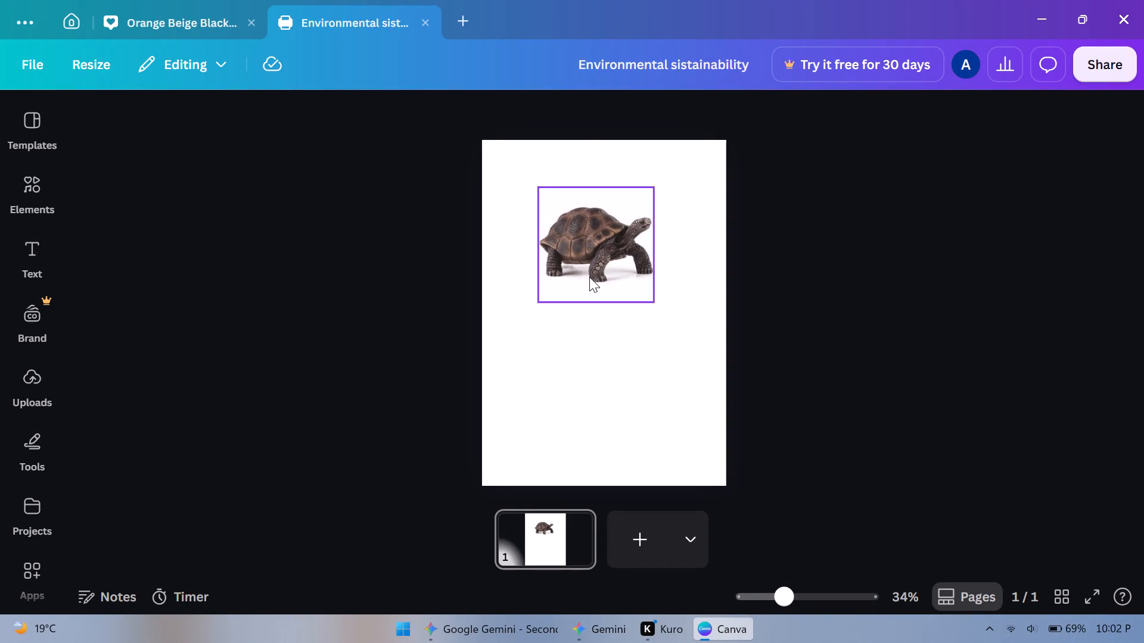
key("BackSpace")
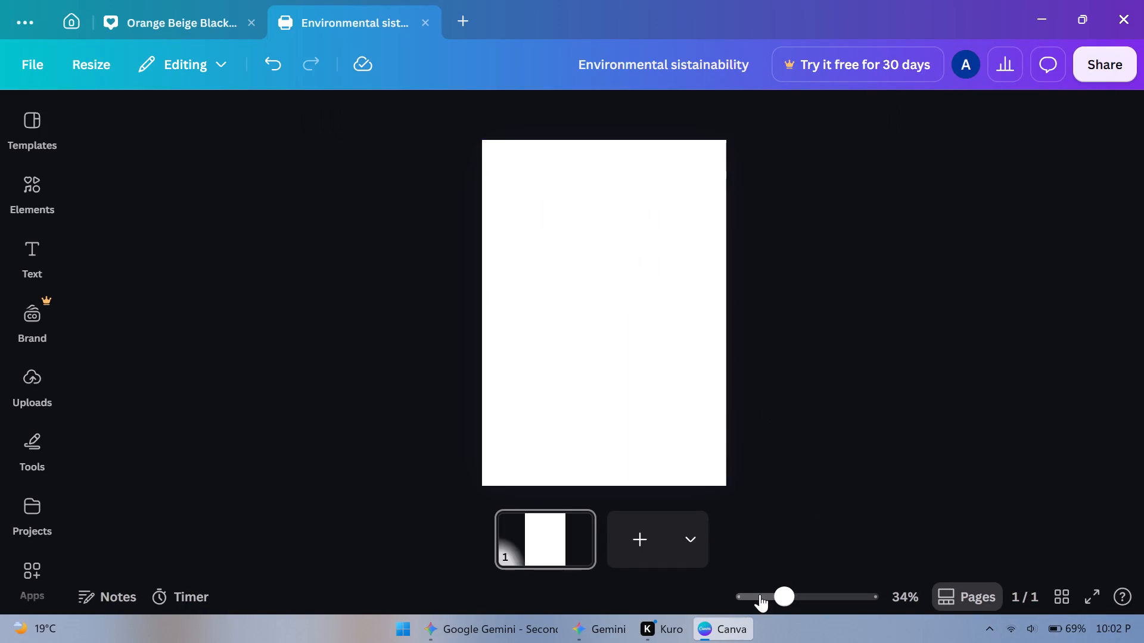
Open a Chrome window with the first Aaron profile.
left_click(1143, 628)
double_click(660, 312)
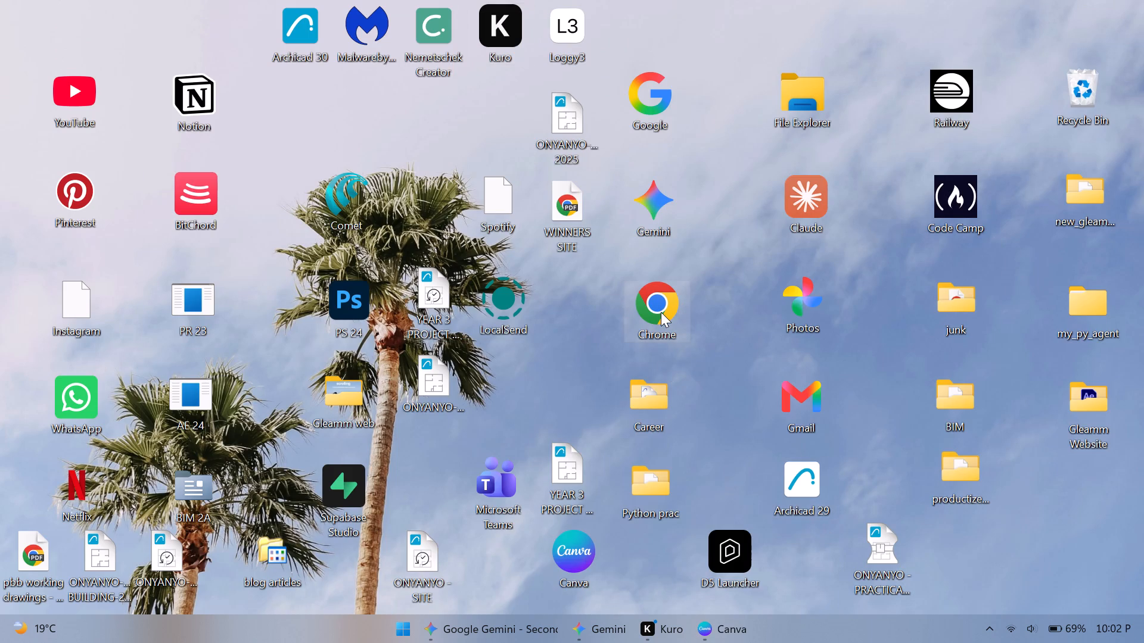
double_click(661, 312)
left_click_drag(301, 357, 301, 355)
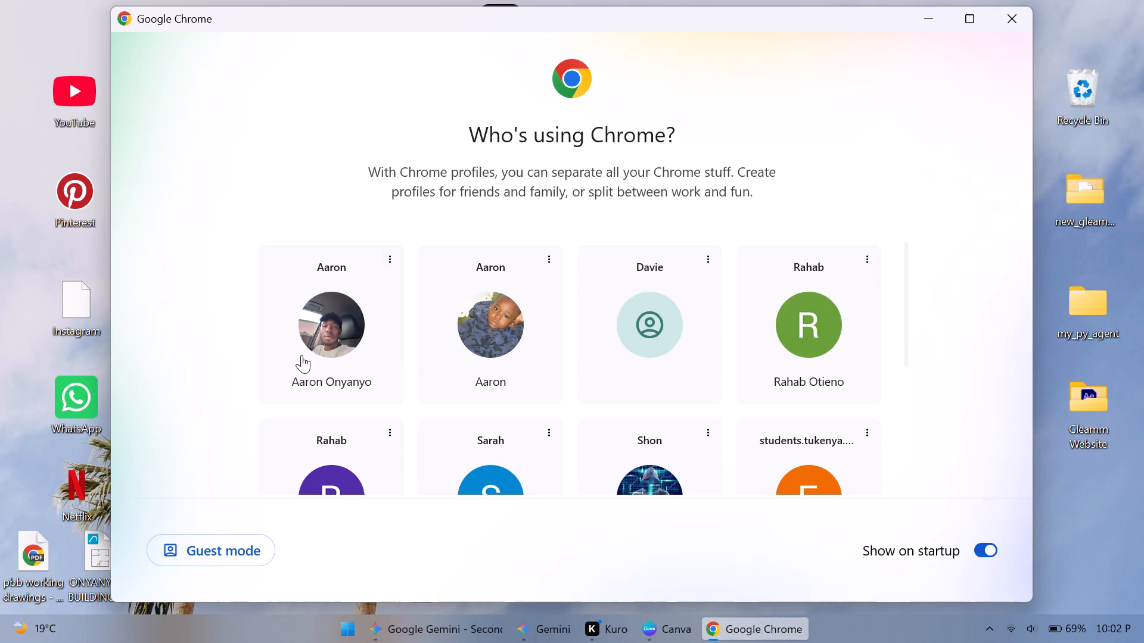
left_click_drag(301, 355, 305, 363)
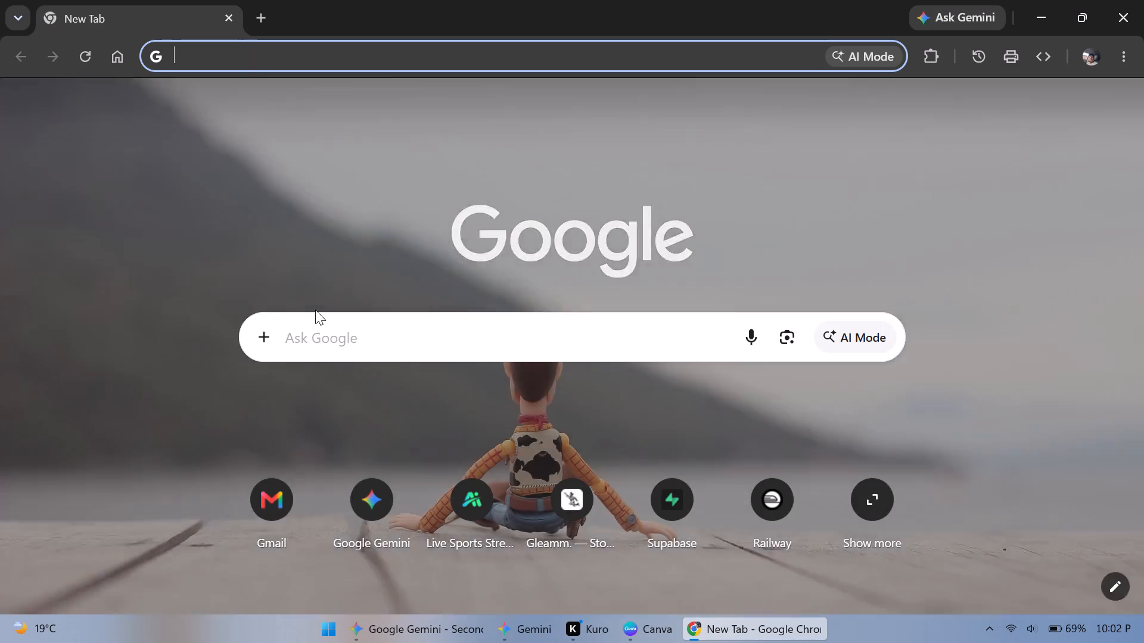
Search Google for "sunshine secondary school" and show the image results.
type("sunshine")
key("space")
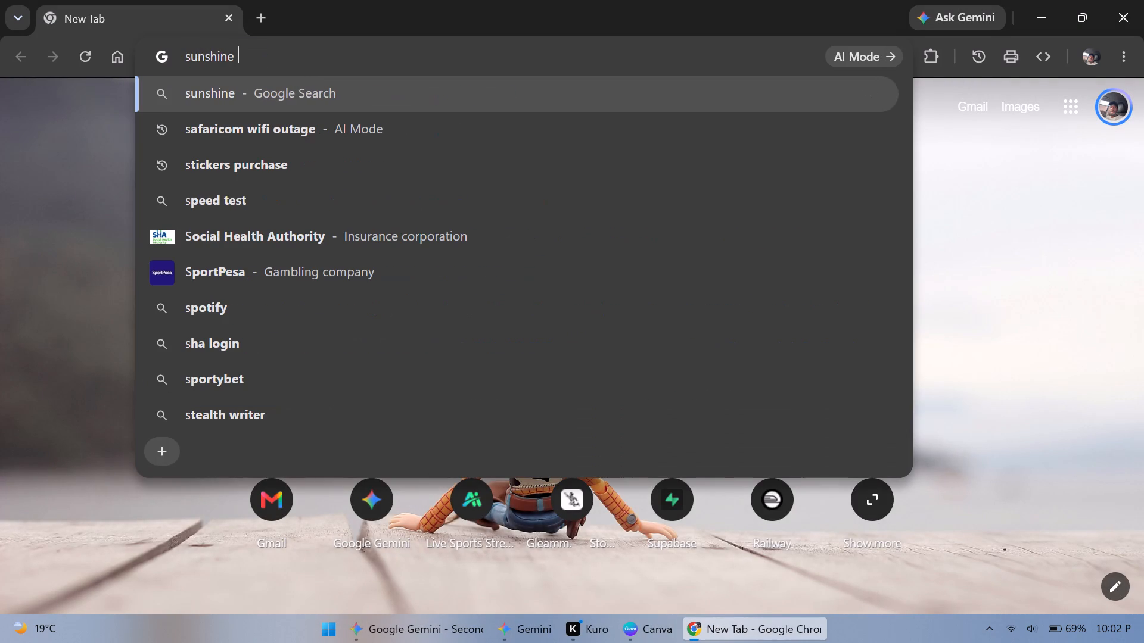
type("secondary school")
key("Return")
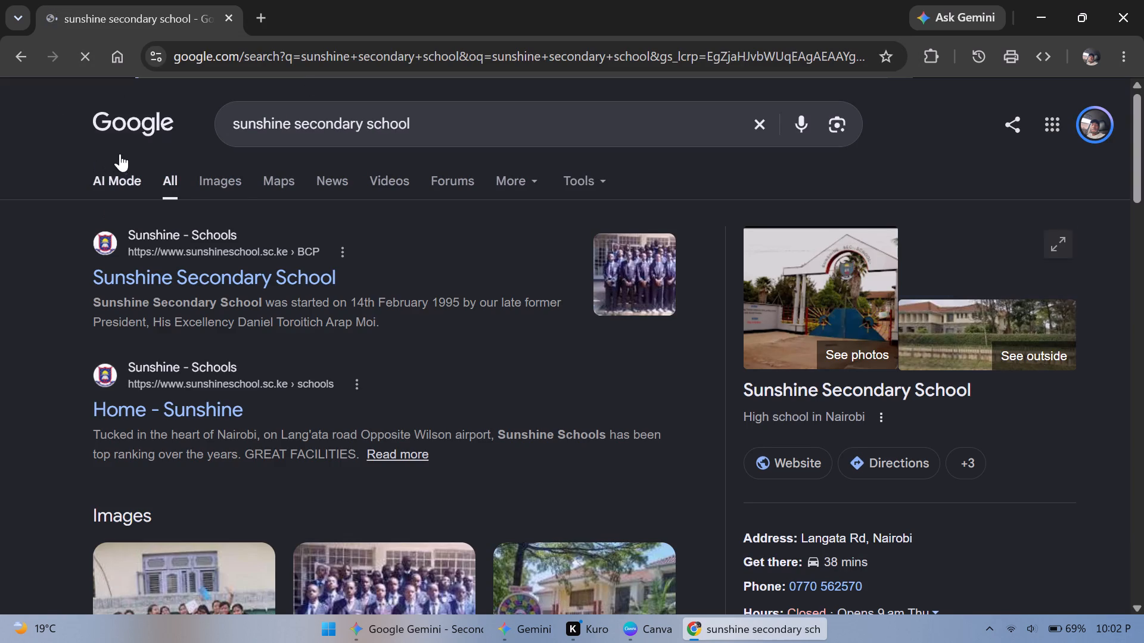
left_click(231, 177)
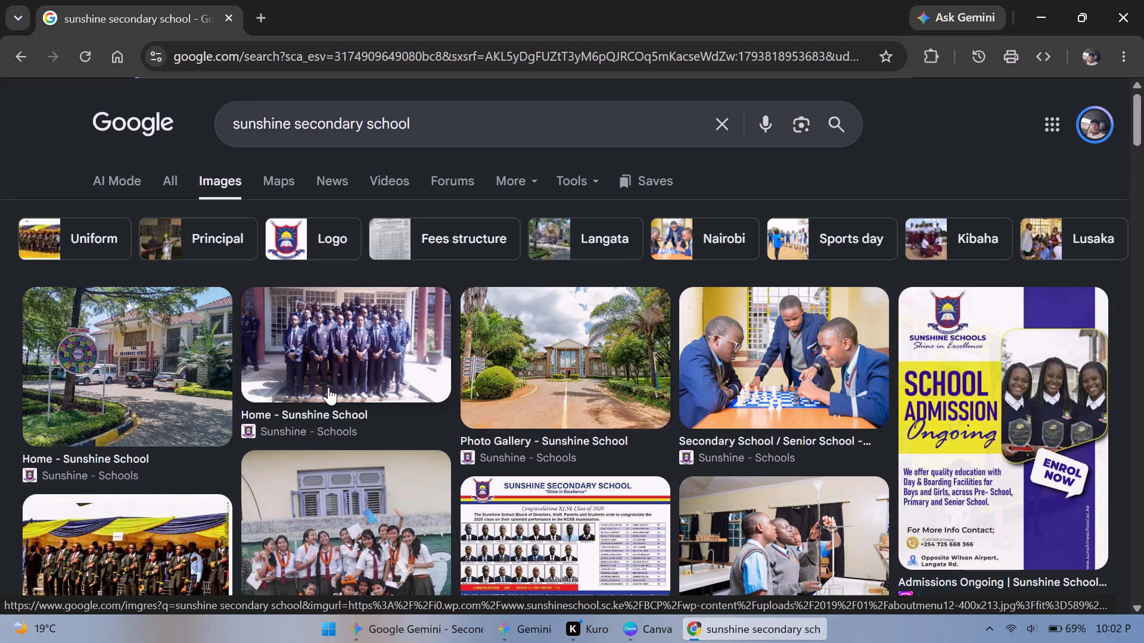
Look through the Sunshine Secondary School image results for a suitable photo of the school buildings.
scroll(328, 386, "down", 3)
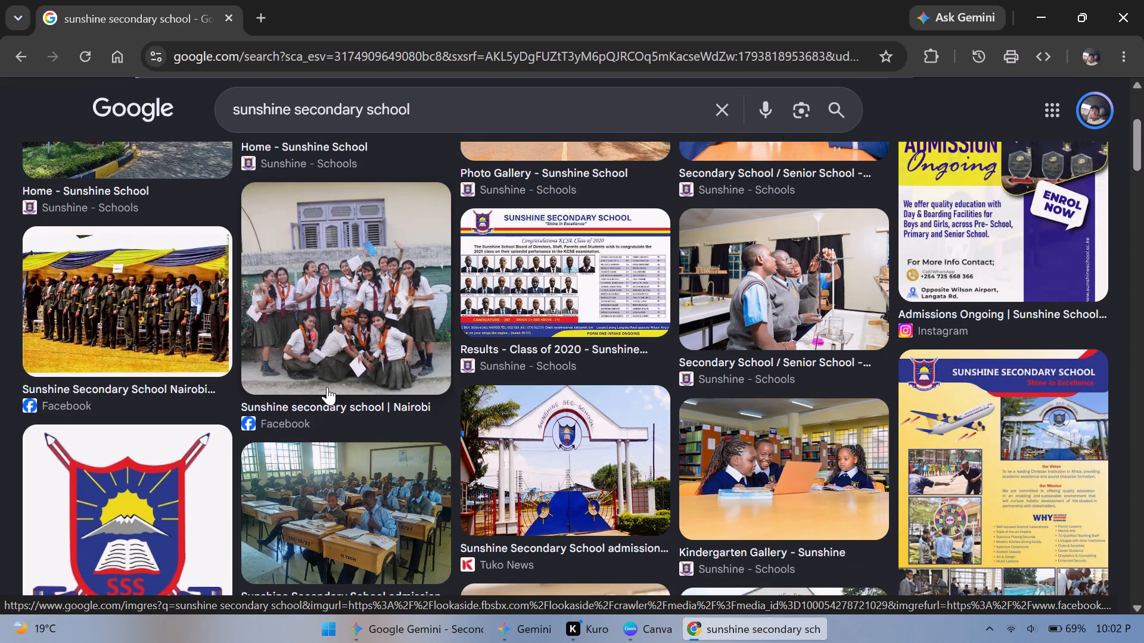
scroll(327, 388, "down", 2)
scroll(324, 392, "up", 1)
scroll(324, 393, "down", 7)
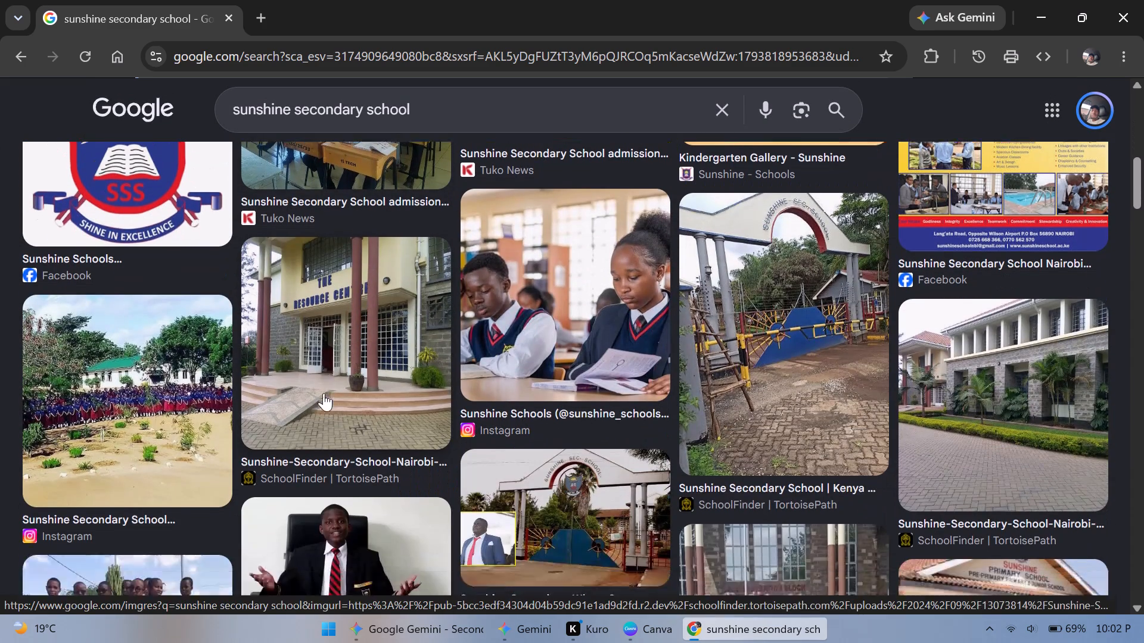
scroll(324, 393, "down", 6)
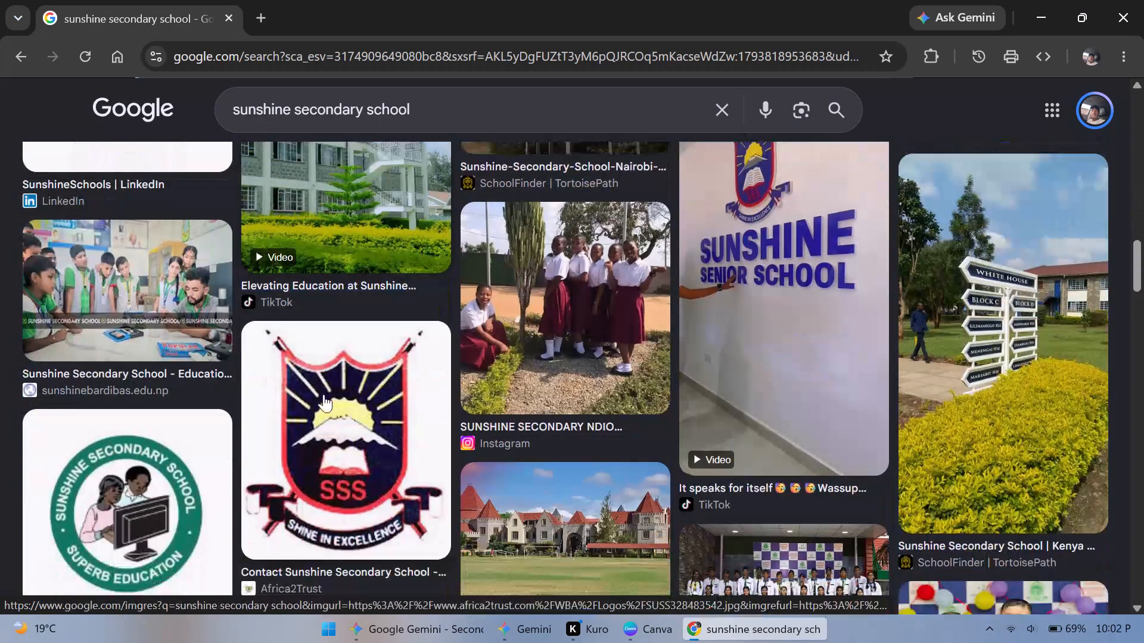
scroll(324, 394, "down", 4)
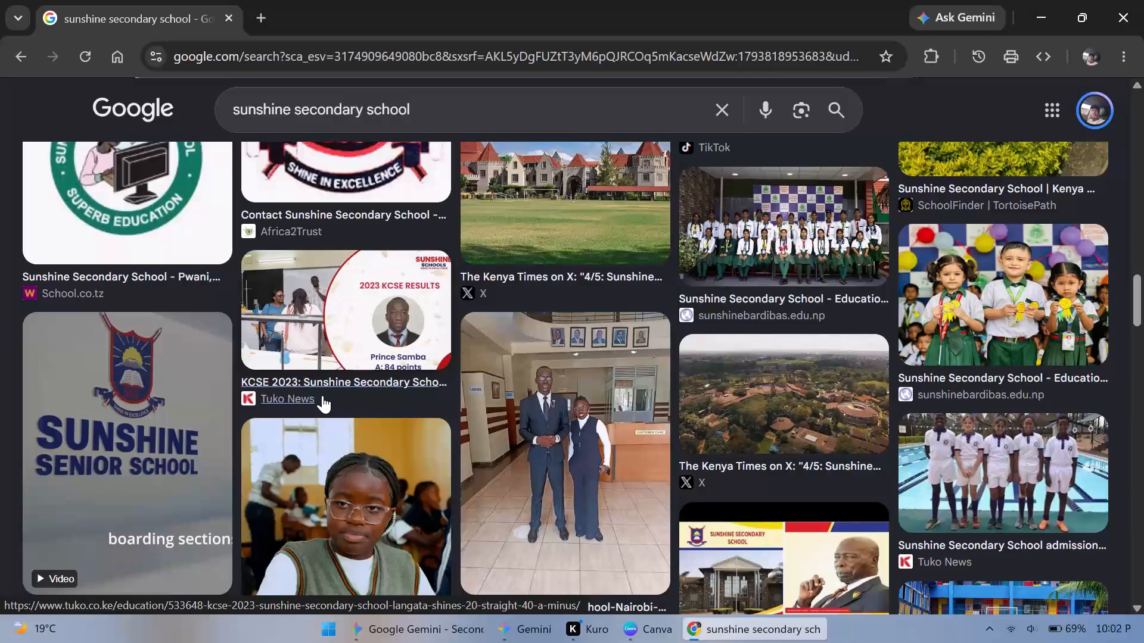
scroll(322, 395, "down", 2)
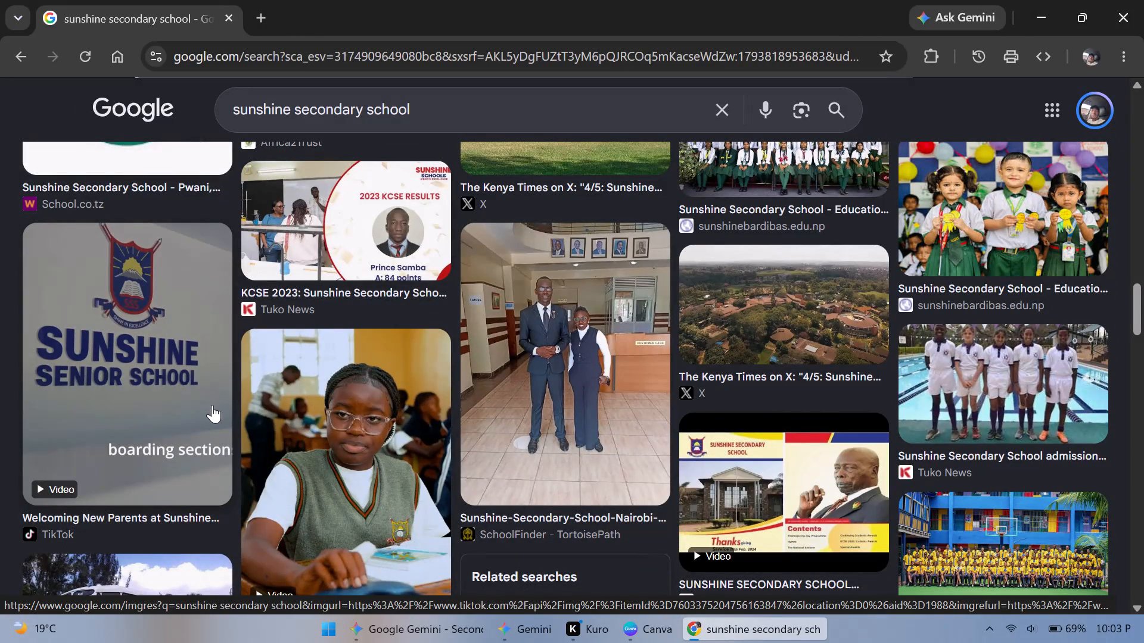
scroll(232, 368, "down", 3)
scroll(233, 368, "up", 1)
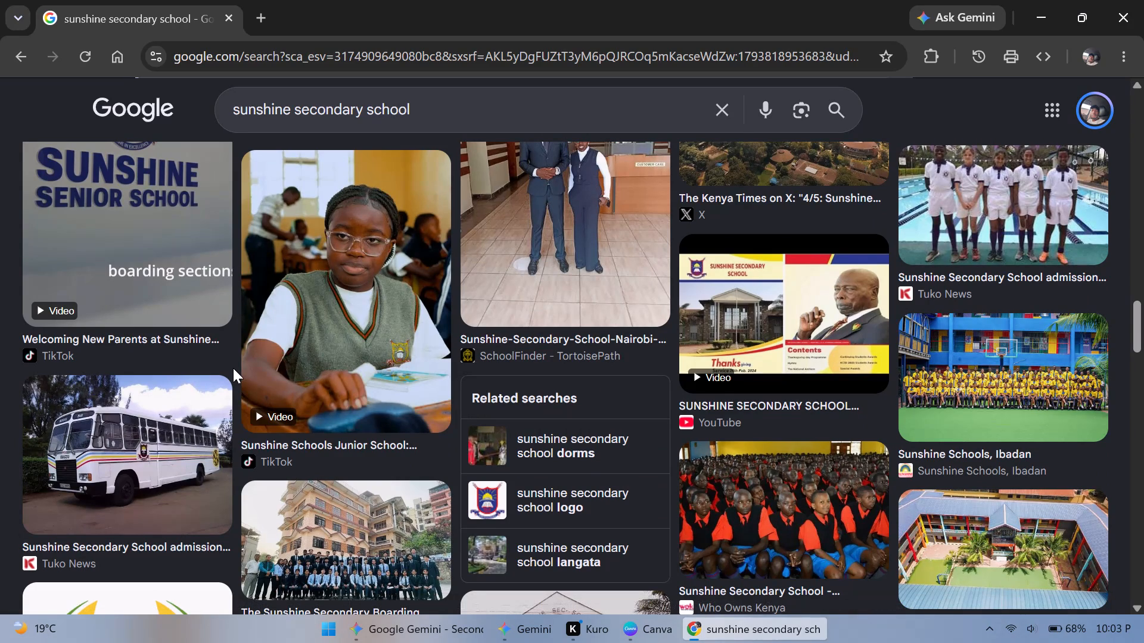
scroll(233, 368, "down", 2)
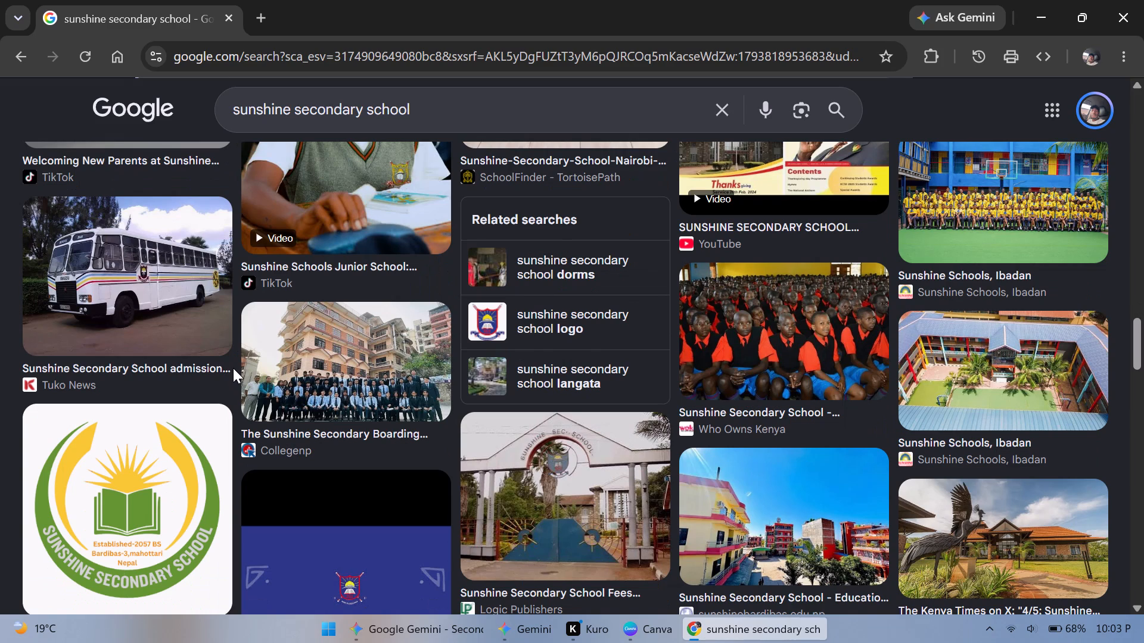
scroll(233, 368, "down", 2)
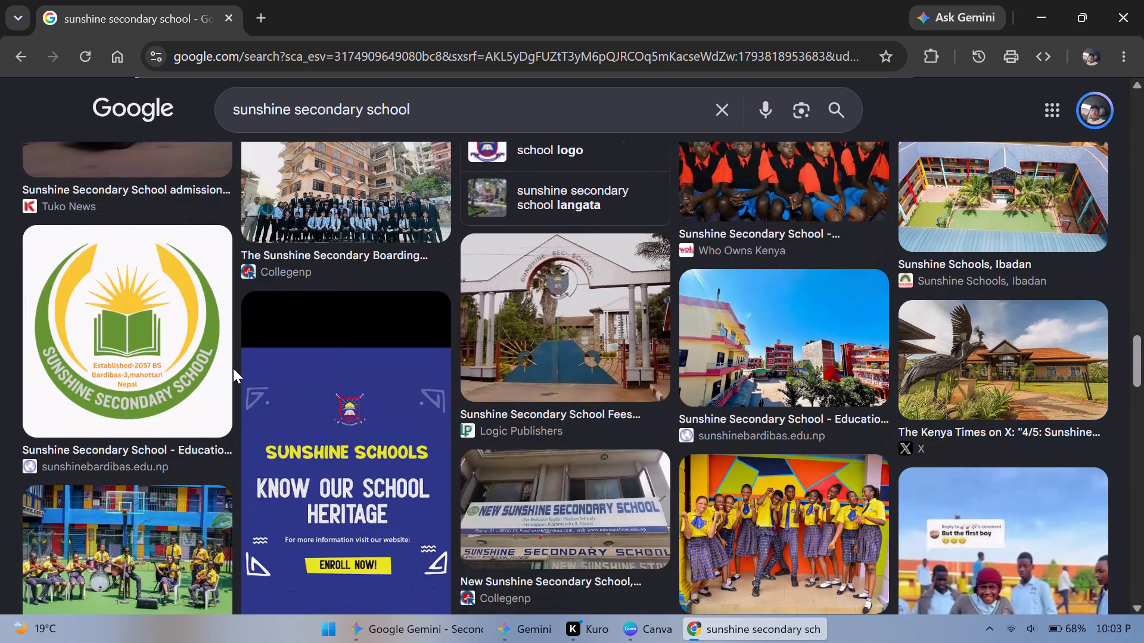
scroll(233, 368, "down", 1)
scroll(233, 368, "up", 17)
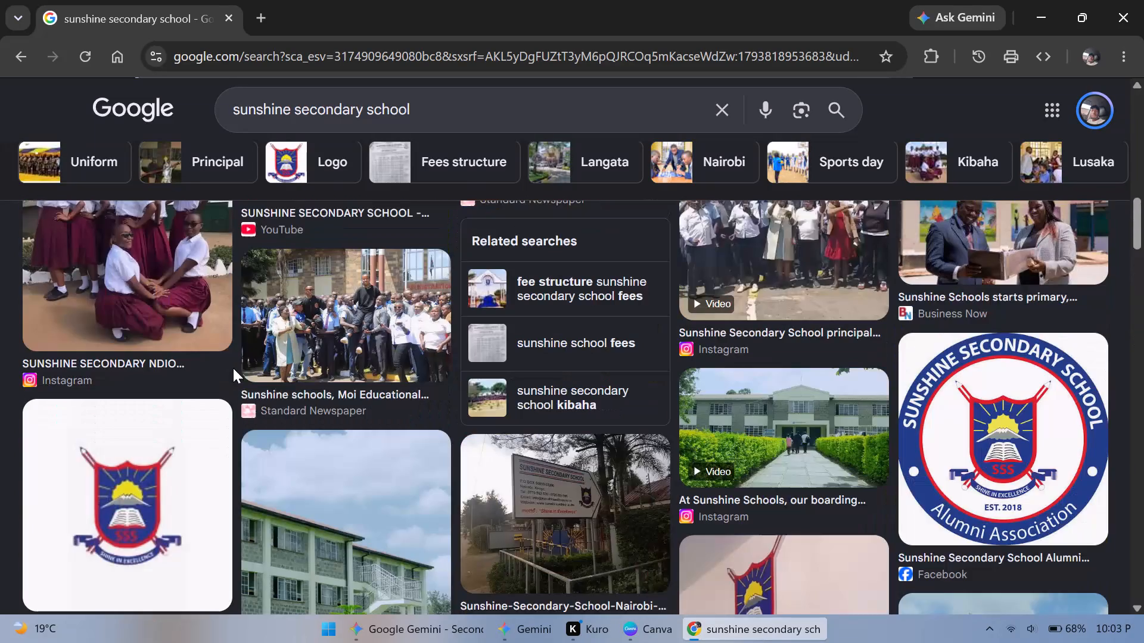
scroll(233, 368, "up", 5)
scroll(233, 368, "down", 1)
scroll(233, 368, "up", 6)
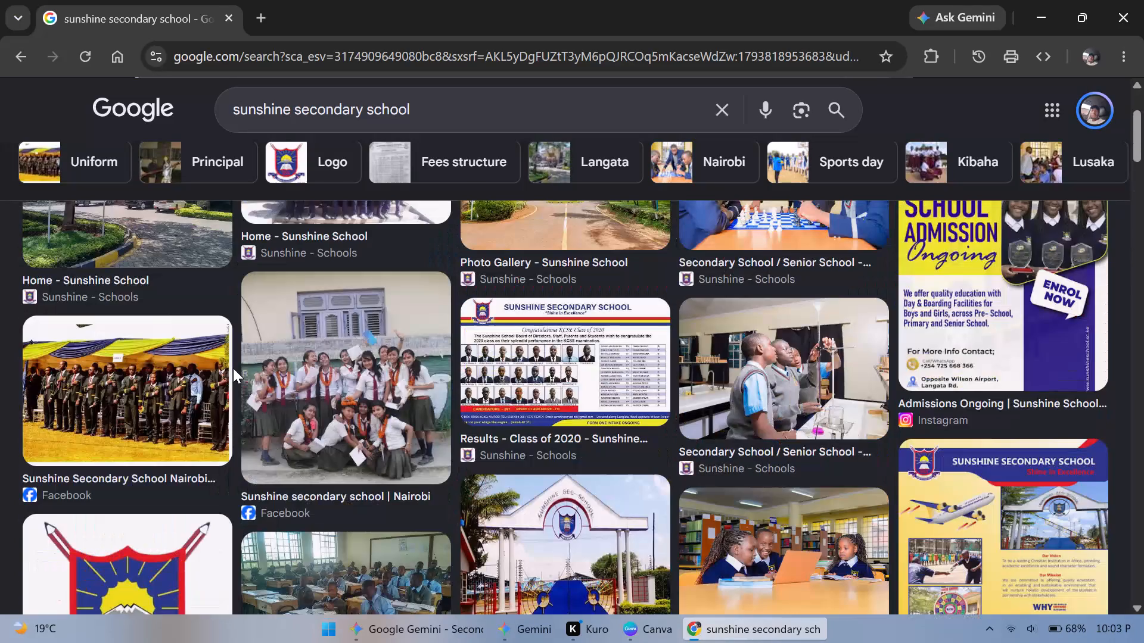
scroll(233, 368, "up", 4)
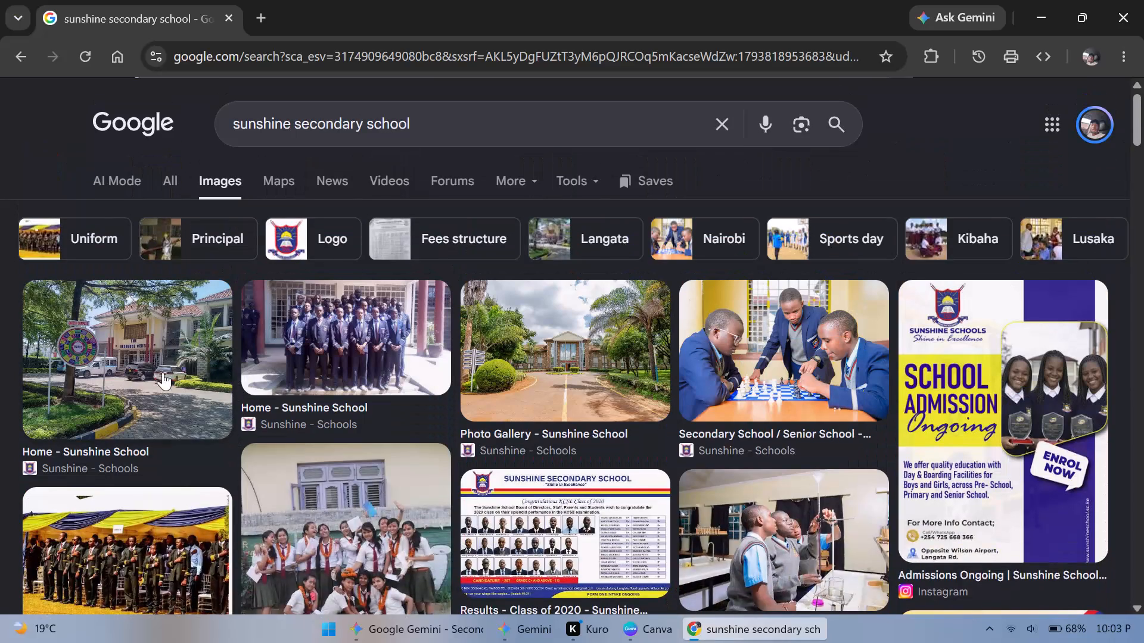
Copy the "Home - Sunshine School" photo of the resource centre into the blank Canva page, placing it near the page's upper-left corner.
left_click(137, 380)
right_click(936, 383)
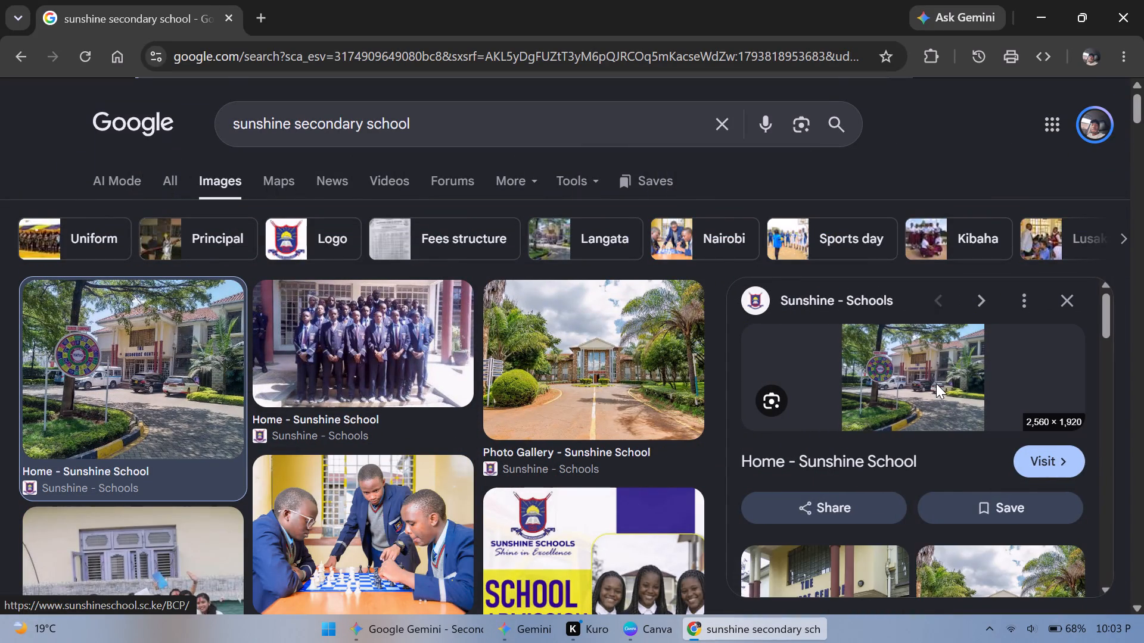
left_click(821, 457)
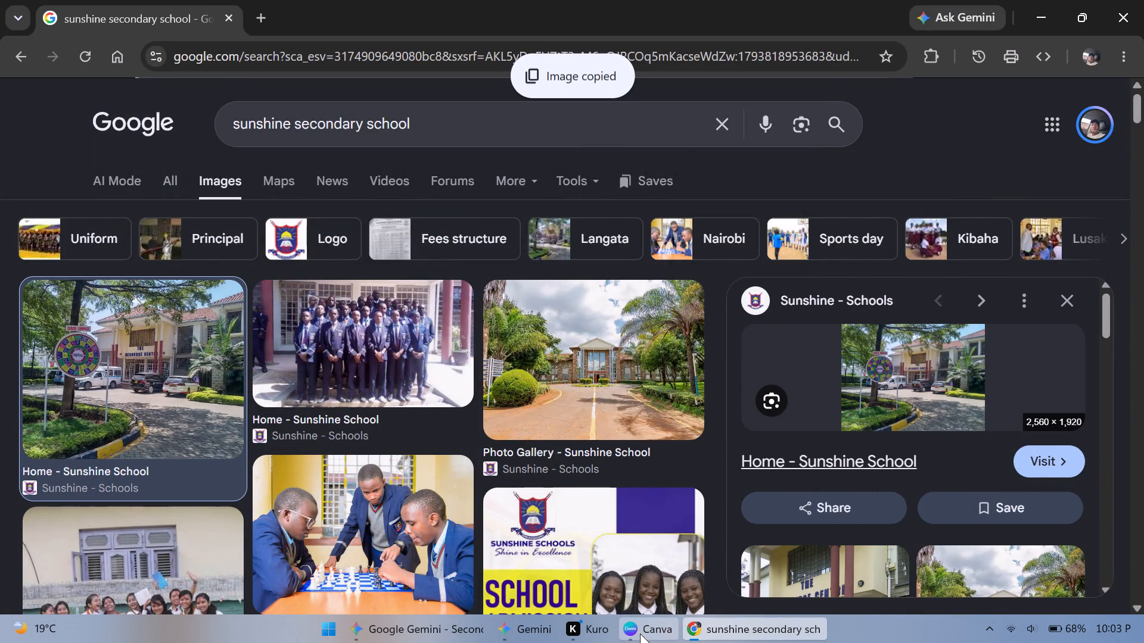
left_click(640, 634)
right_click(524, 271)
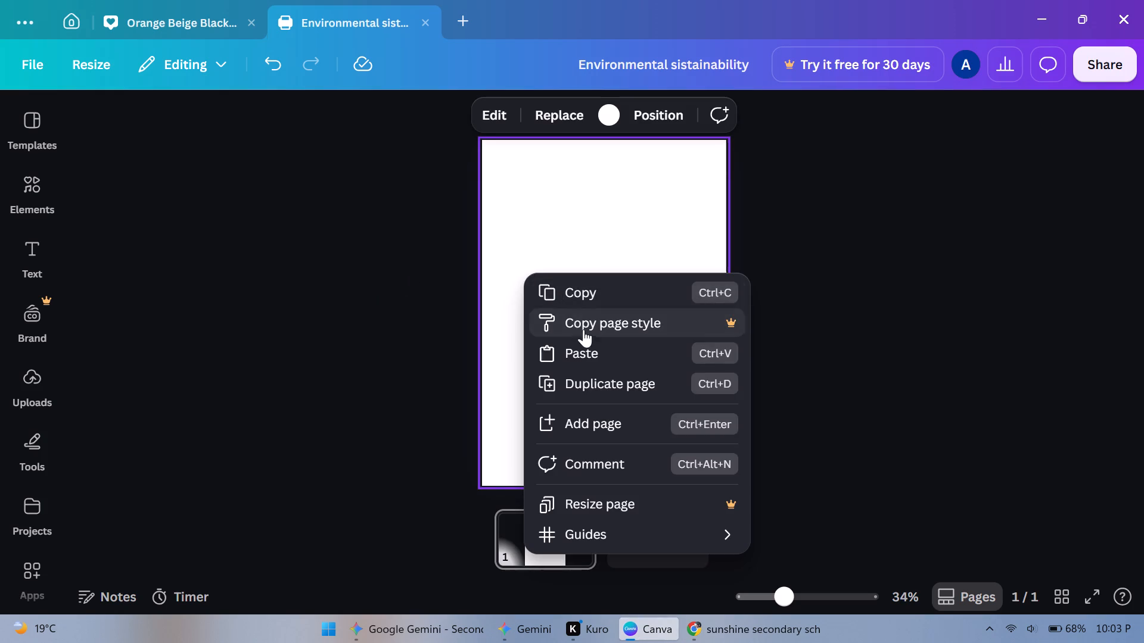
left_click(583, 351)
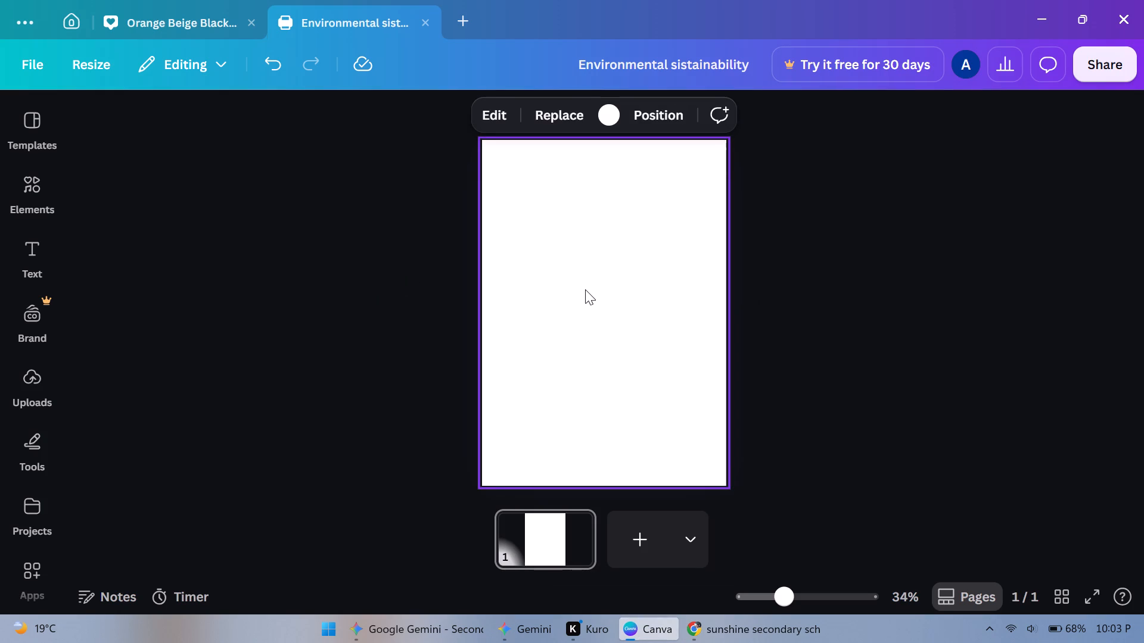
left_click_drag(590, 320, 571, 224)
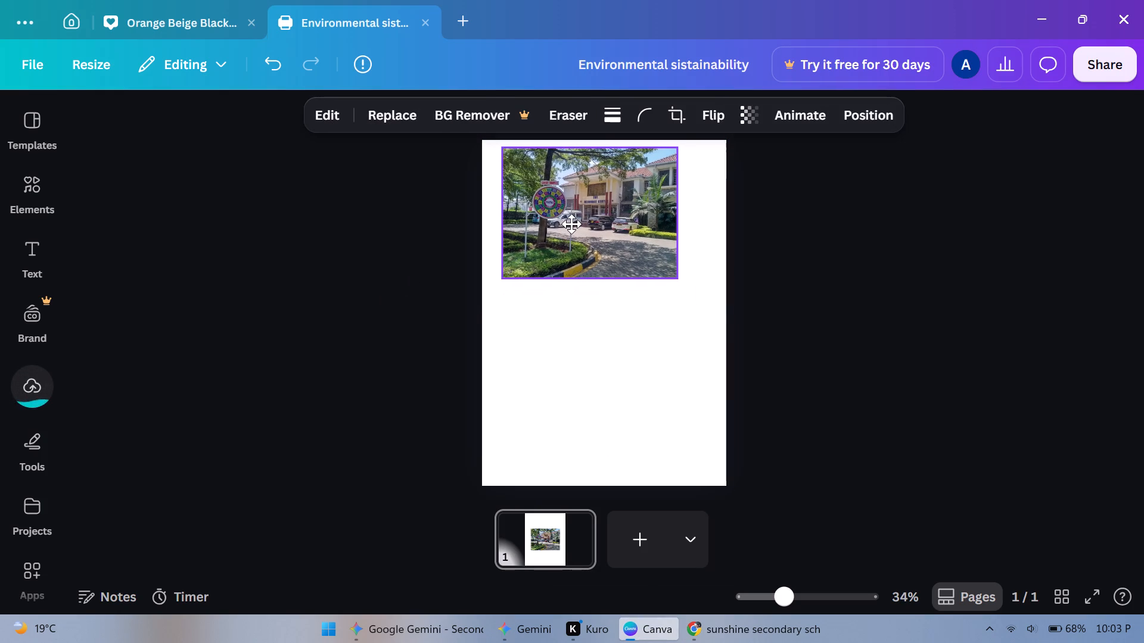
left_click_drag(571, 224, 568, 228)
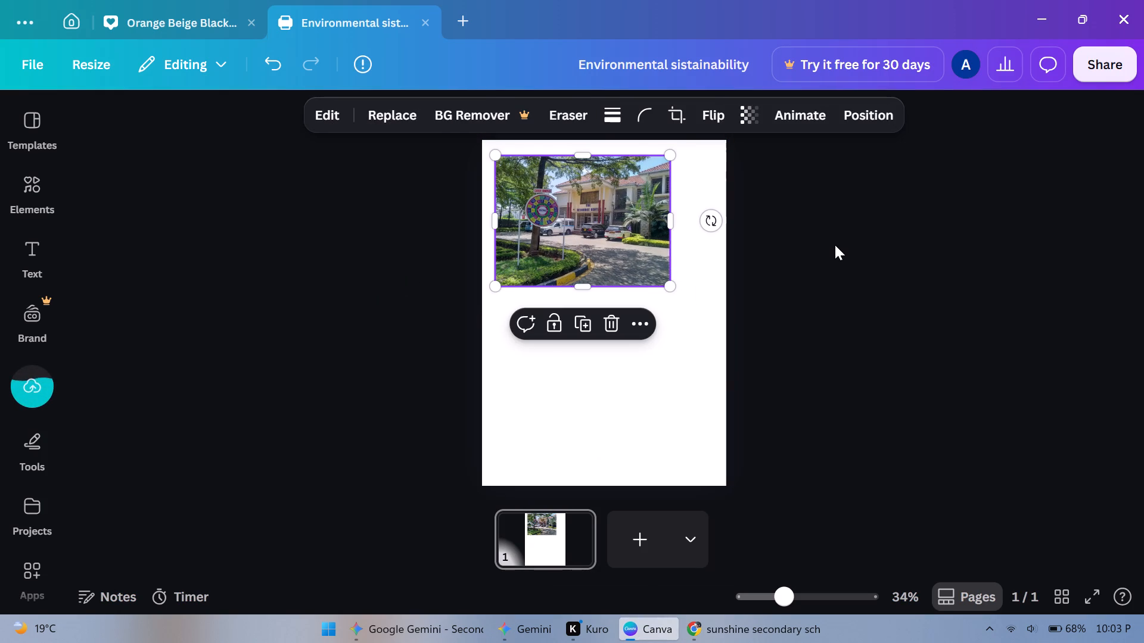
left_click(835, 245)
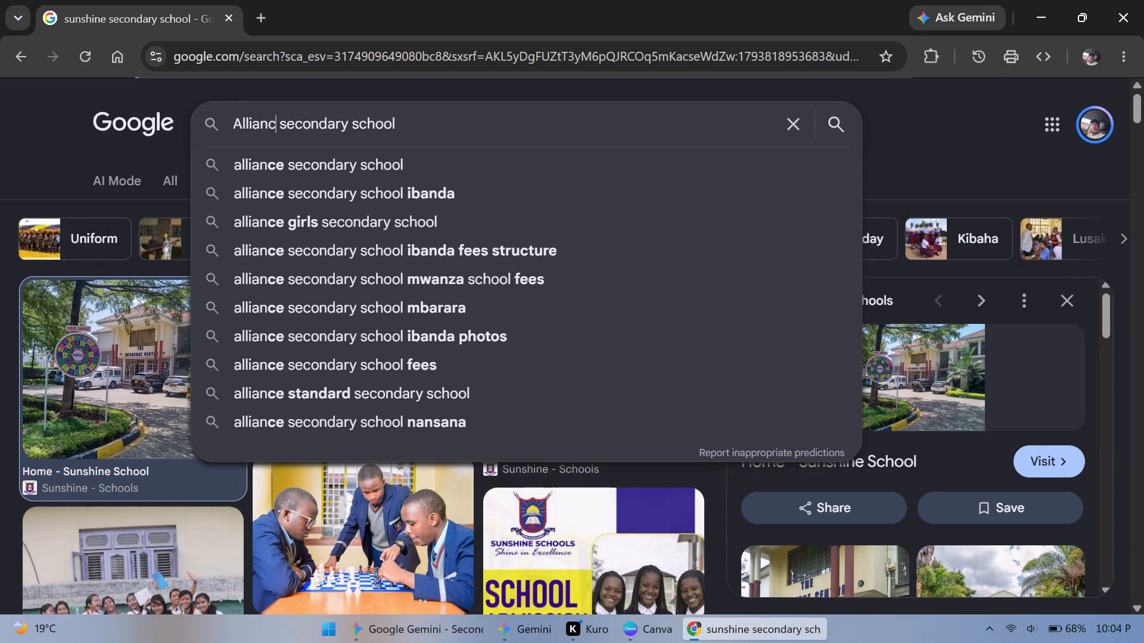
key("Return")
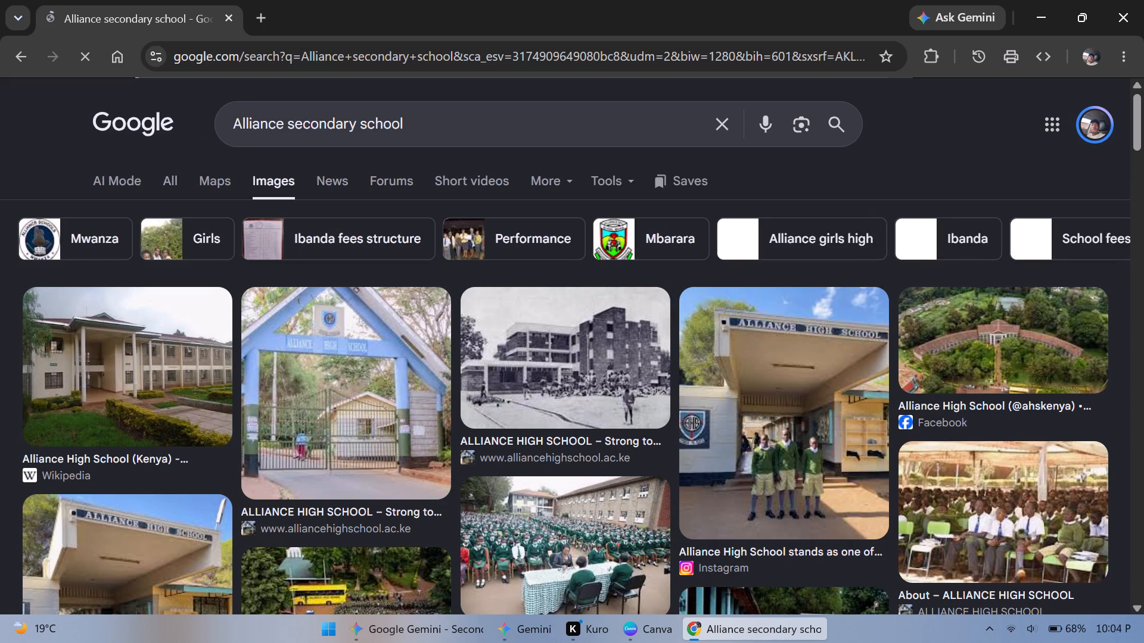
left_click(288, 127)
key("b")
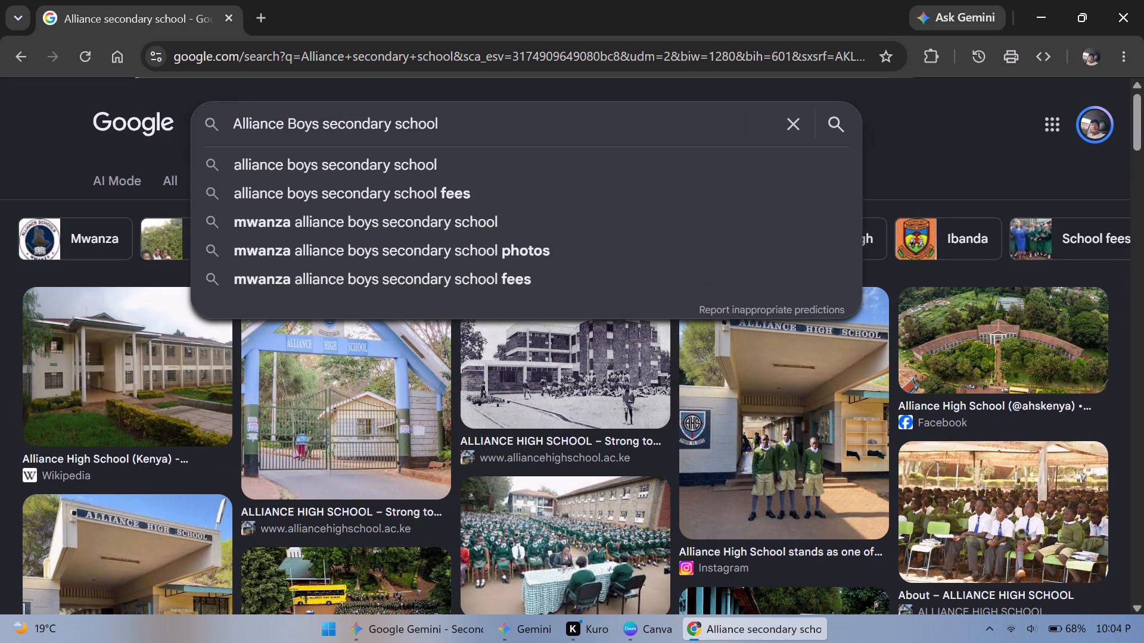
key("Return")
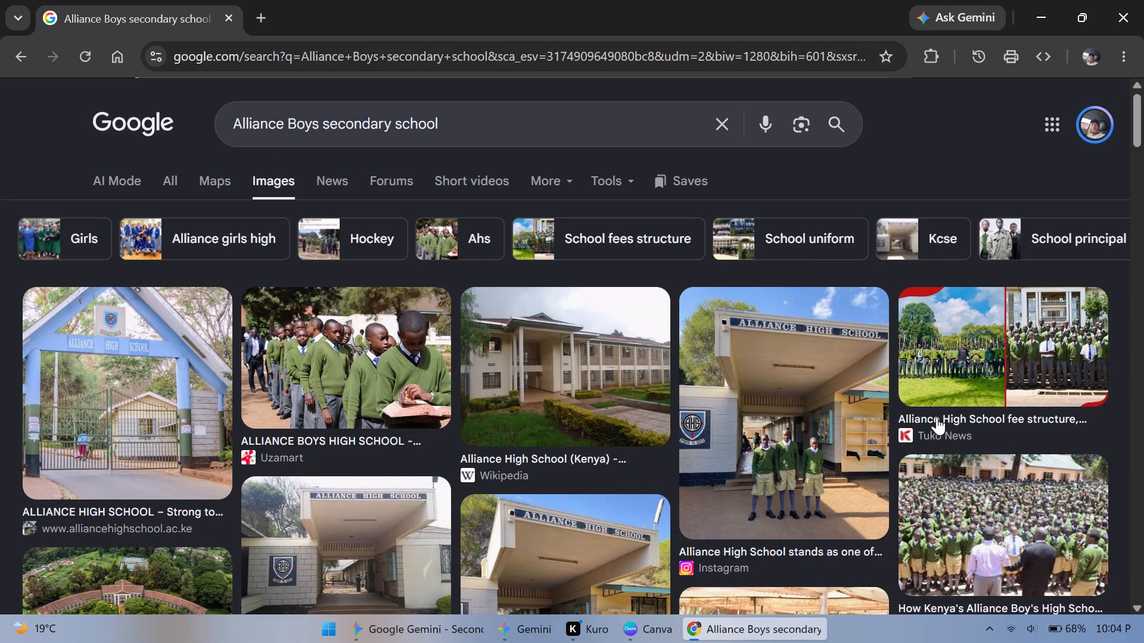
Browse the Alliance image results and copy Wikipedia's "Alliance High School (Kenya)" building photo into the Canva page.
scroll(438, 482, "down", 2)
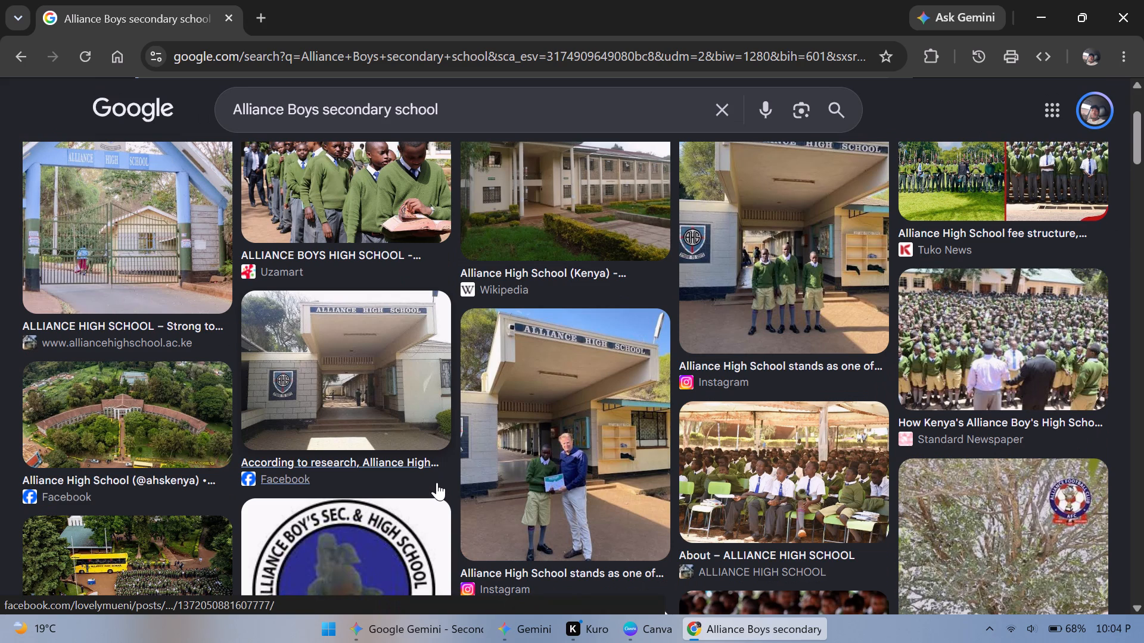
scroll(300, 476, "down", 2)
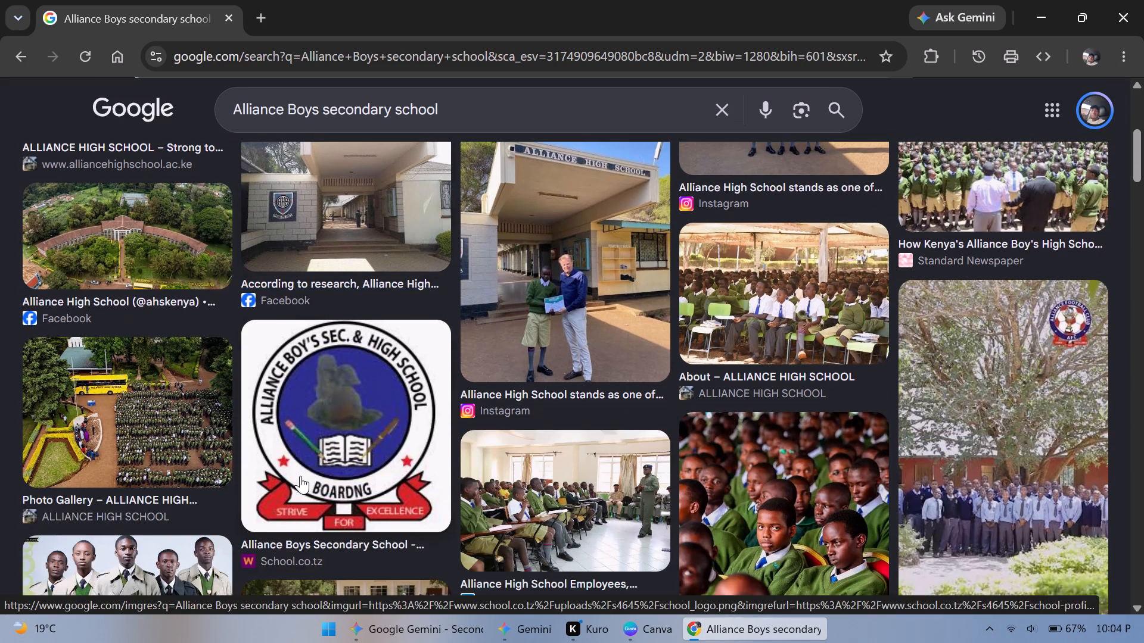
scroll(300, 476, "down", 4)
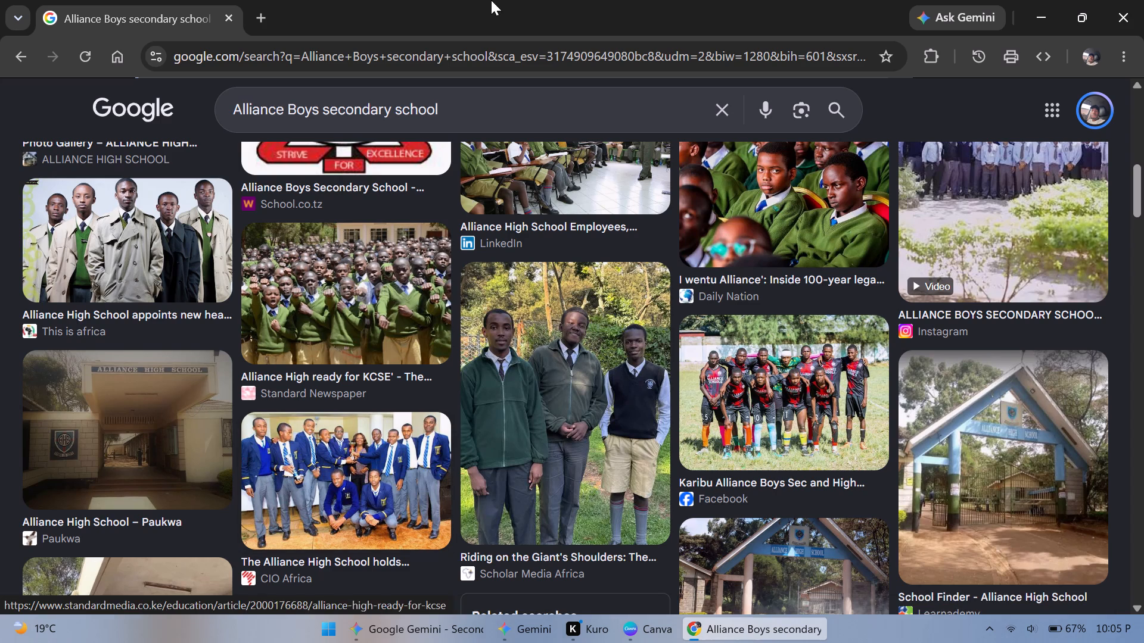
scroll(288, 341, "up", 2)
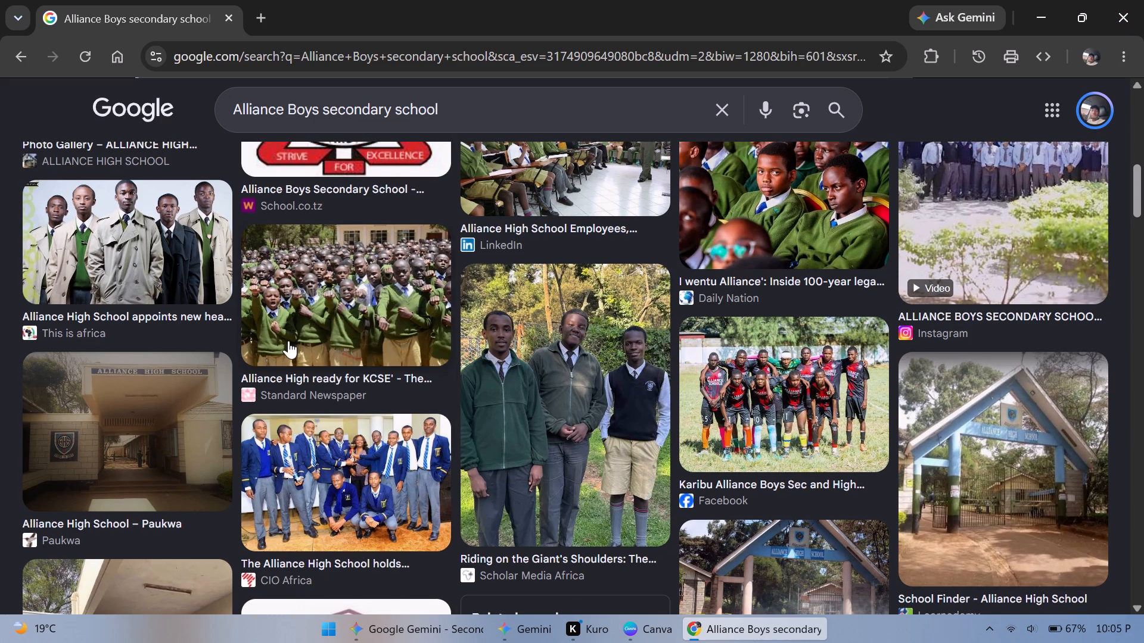
scroll(288, 341, "up", 7)
right_click(523, 354)
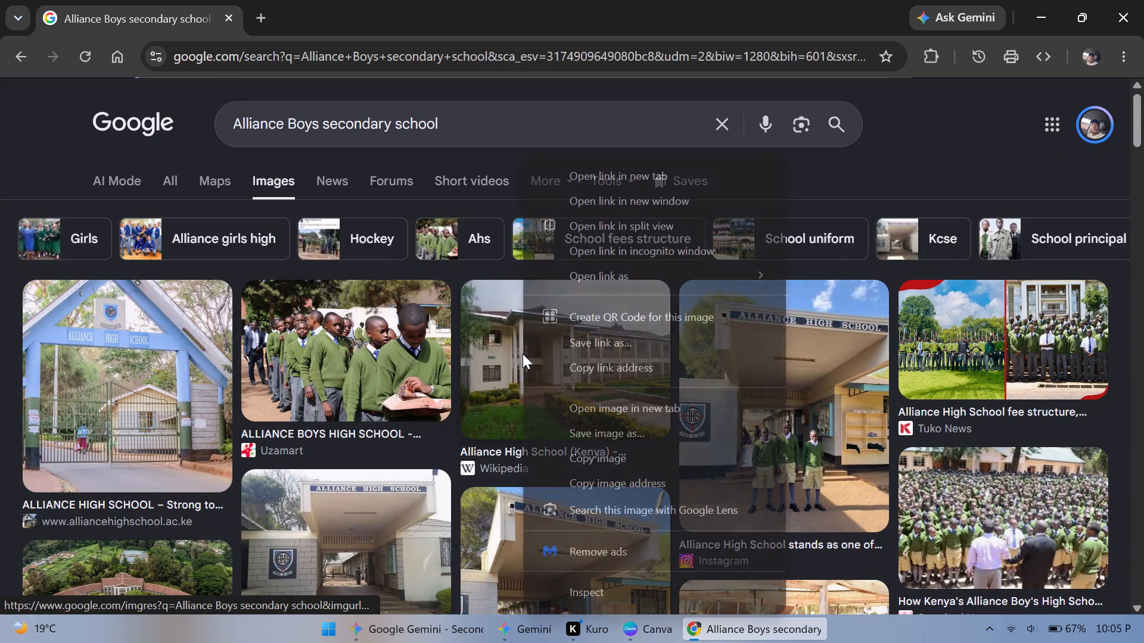
left_click(606, 468)
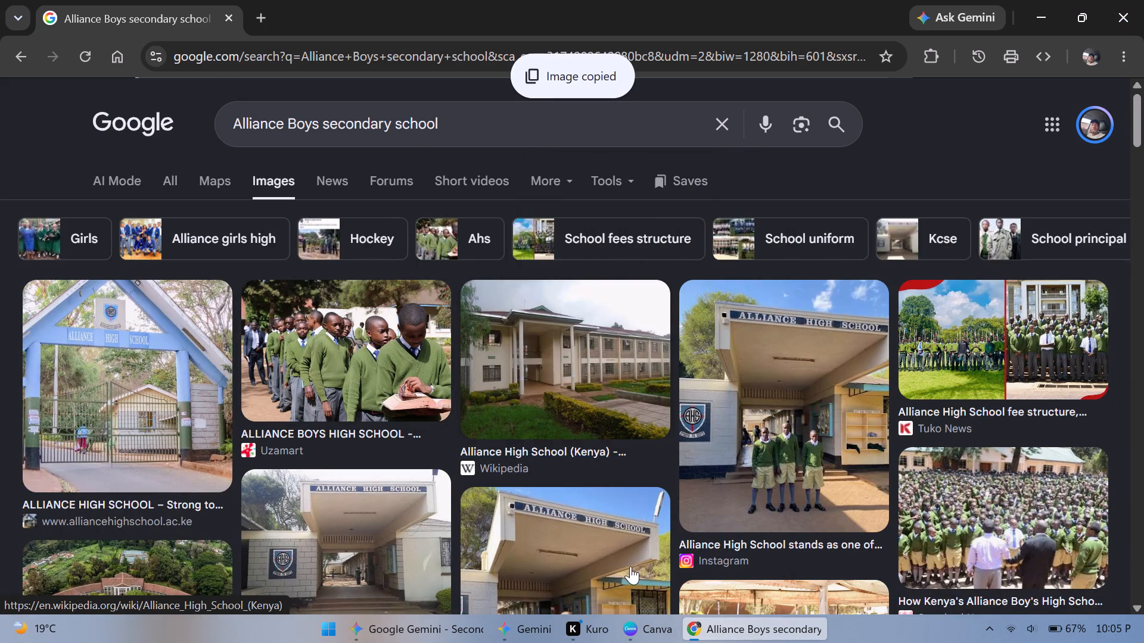
left_click(628, 642)
right_click(605, 389)
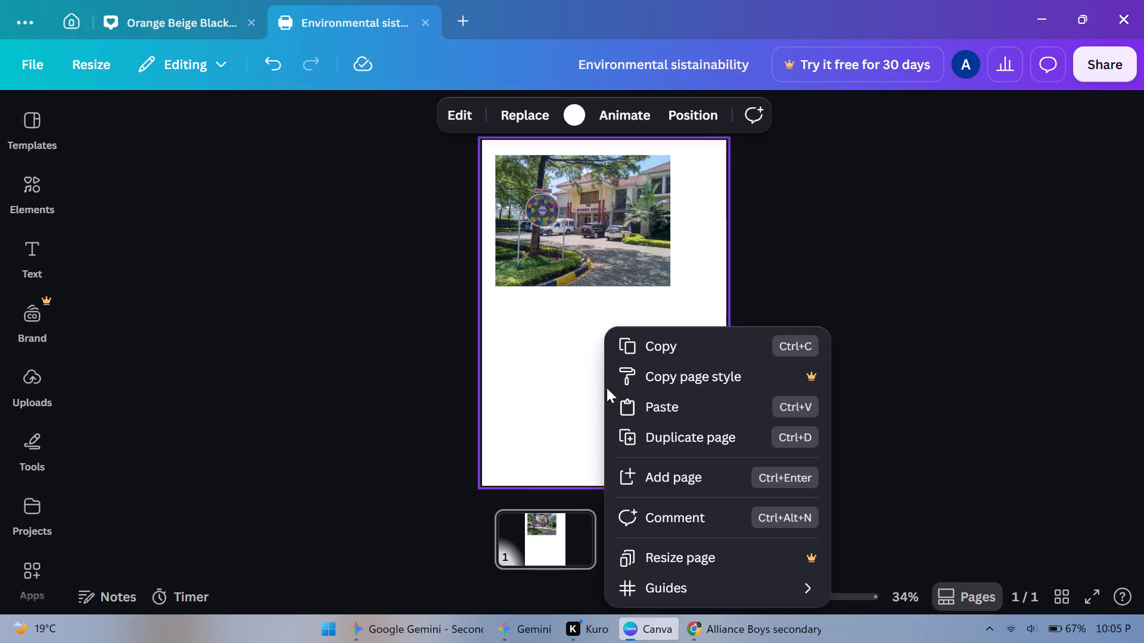
left_click(623, 397)
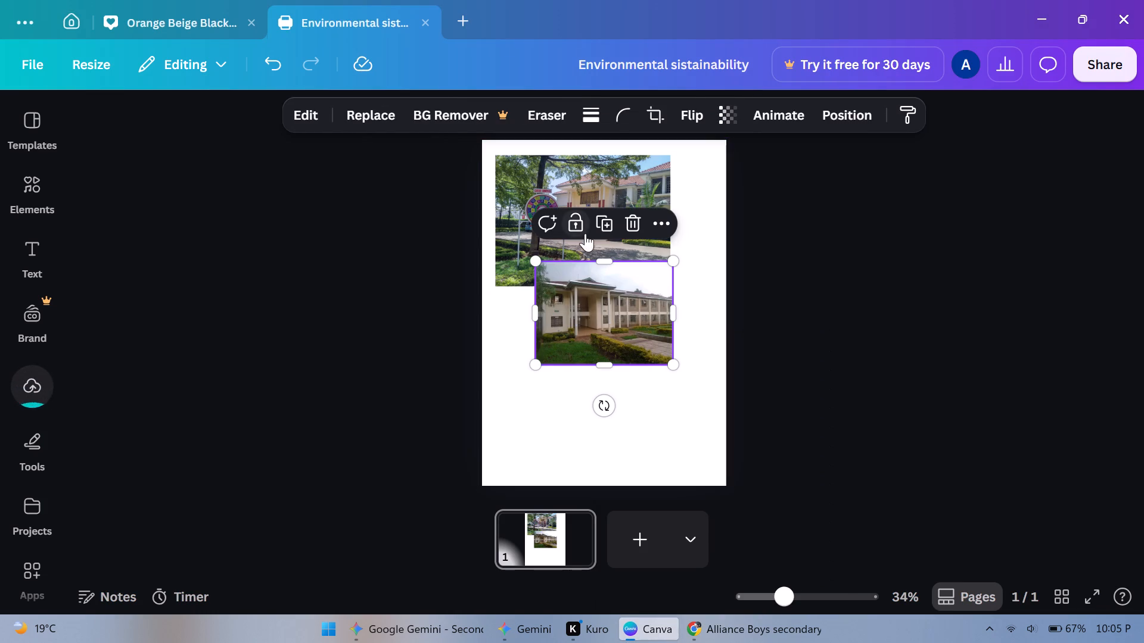
Enlarge the Alliance photo to match the Sunshine photo's size and place it directly below, aligned with its edges.
left_click_drag(604, 322, 565, 279)
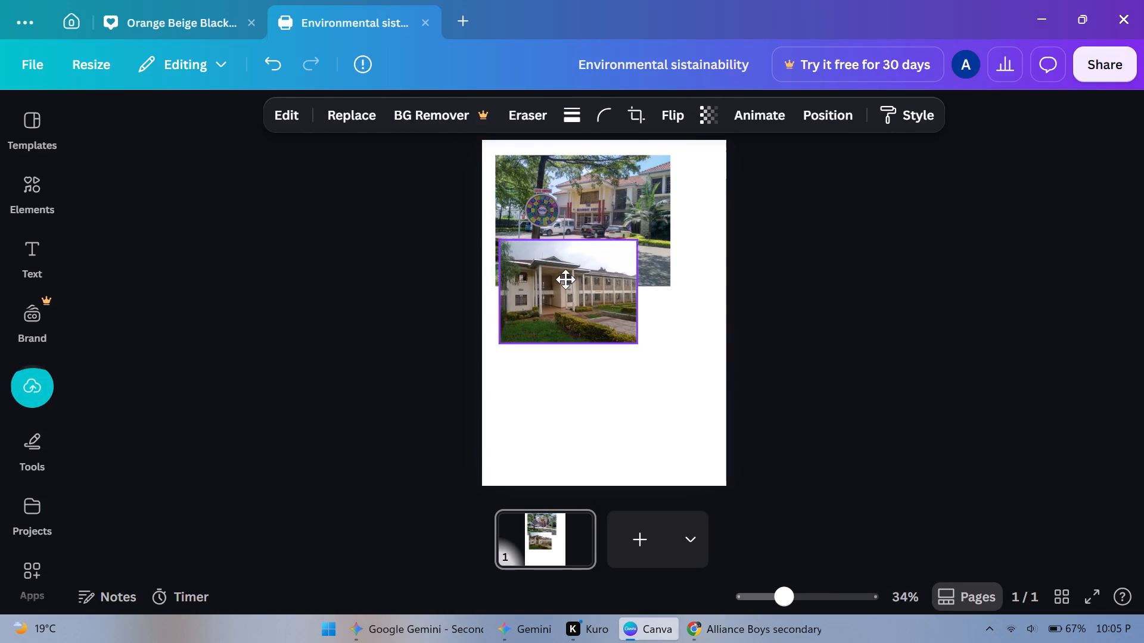
left_click_drag(565, 279, 562, 212)
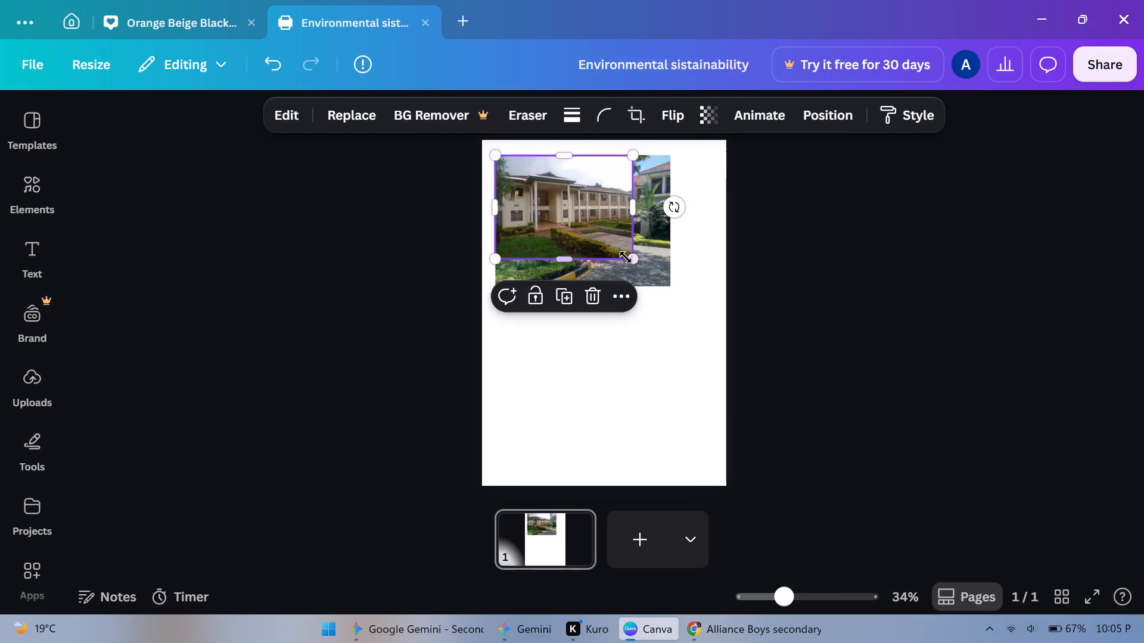
left_click_drag(627, 257, 665, 283)
left_click_drag(601, 224, 605, 241)
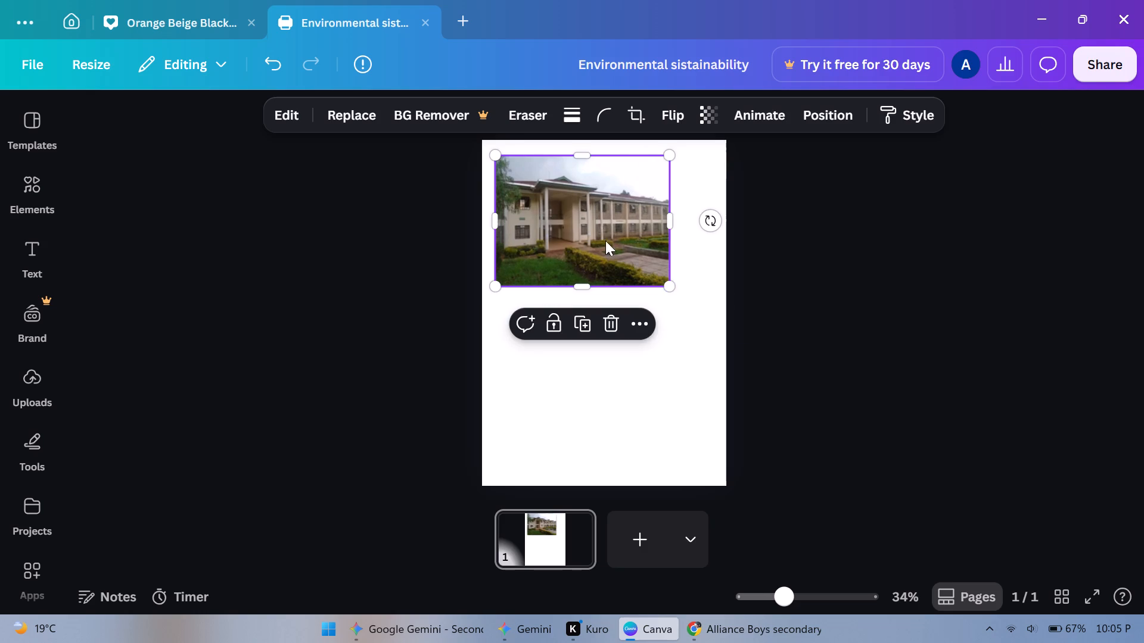
left_click_drag(605, 241, 603, 364)
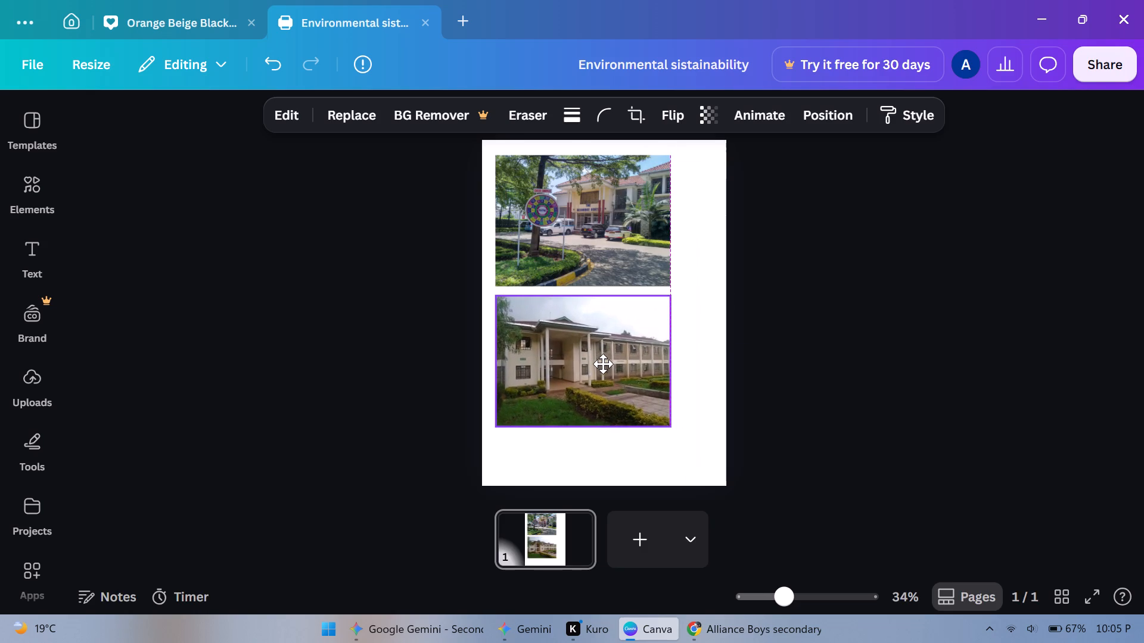
left_click_drag(603, 364, 602, 364)
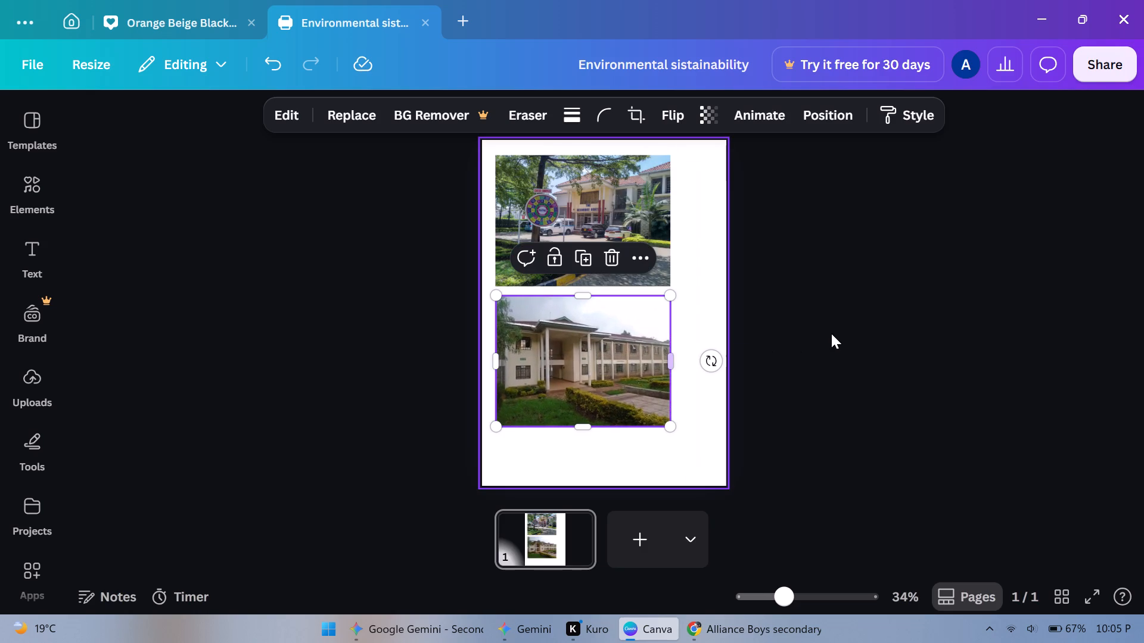
left_click(831, 332)
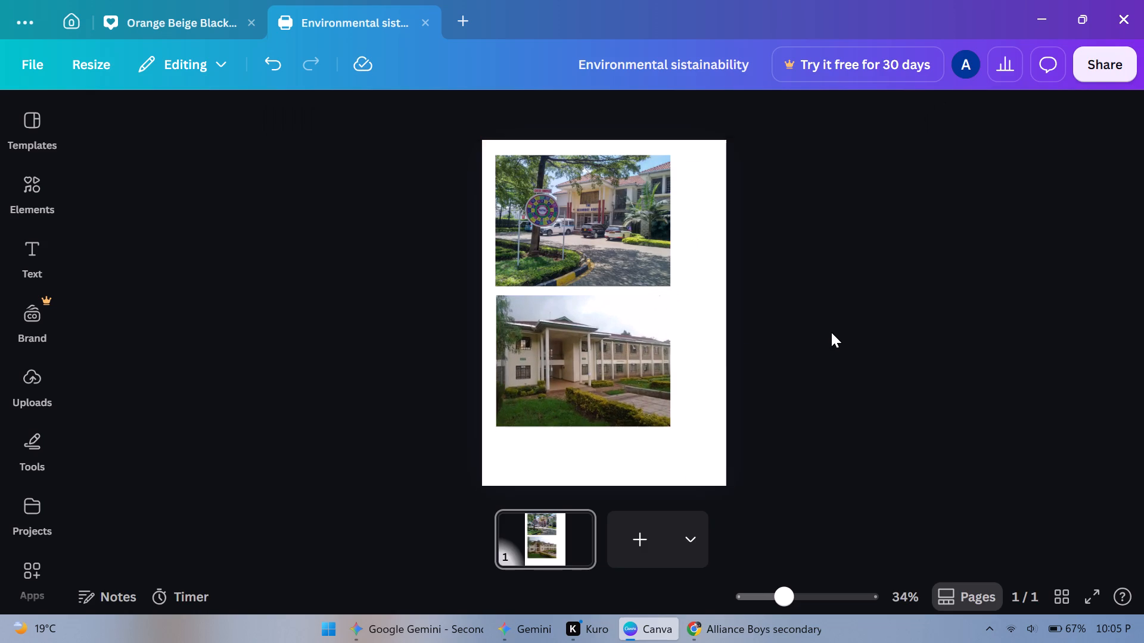
Add a second blank page to the Canva design.
left_click(643, 544)
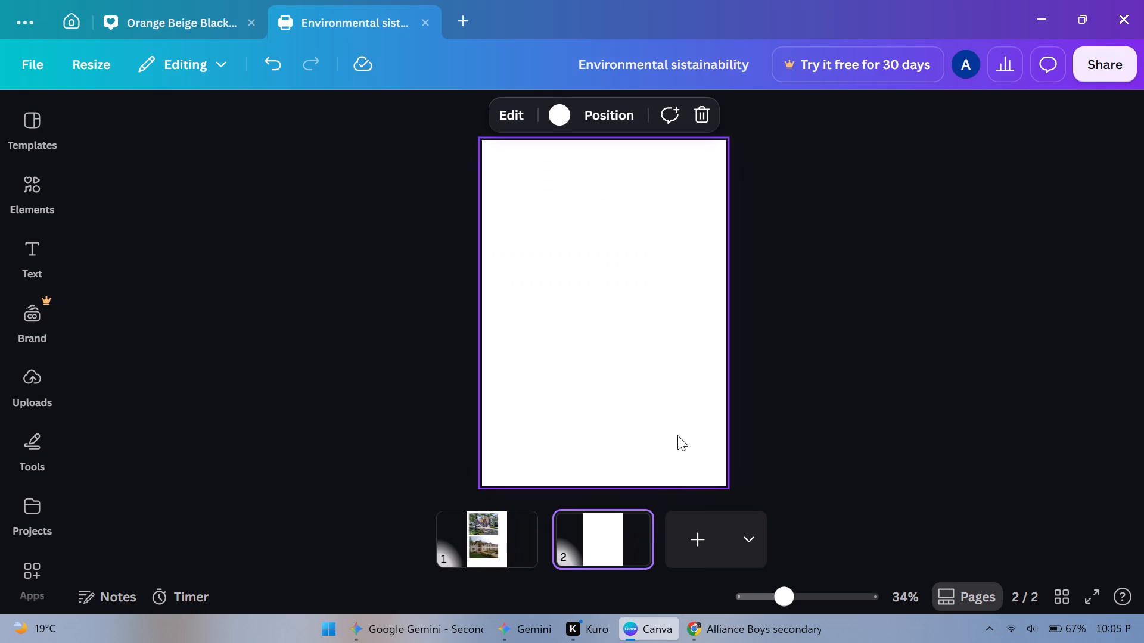
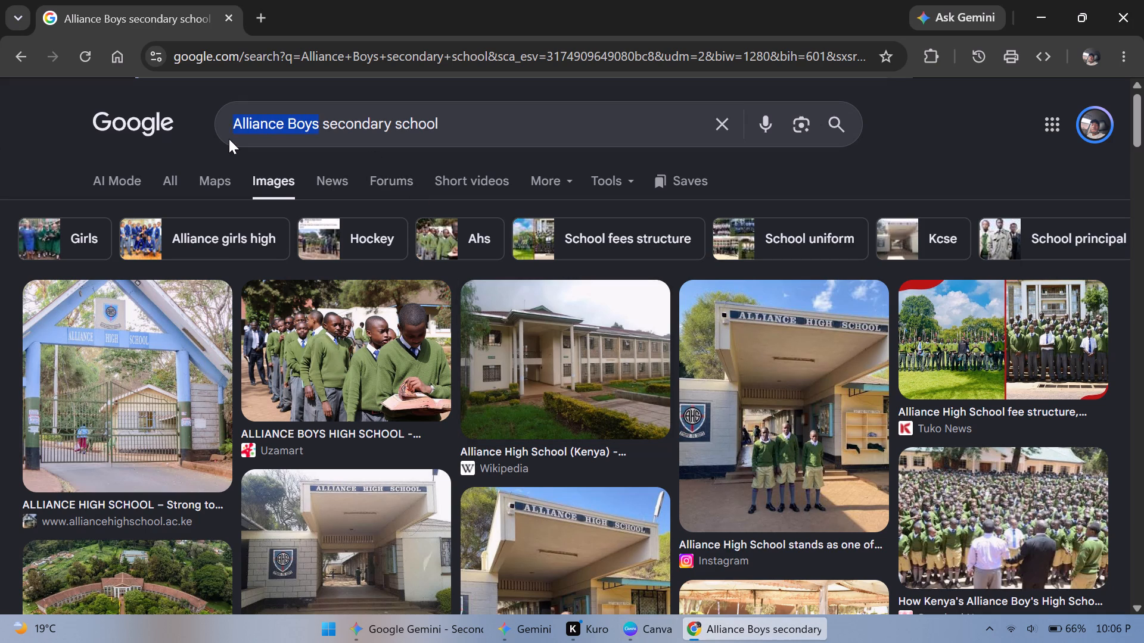
left_click_drag(229, 139, 225, 139)
right_click(268, 133)
left_click(388, 281)
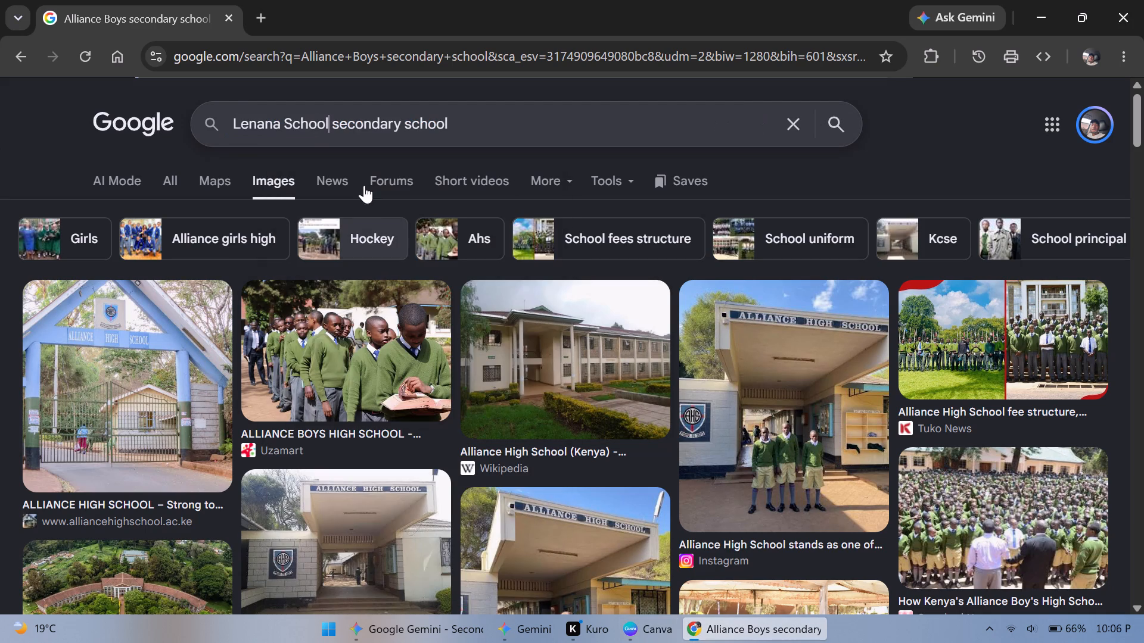
left_click_drag(333, 122, 285, 130)
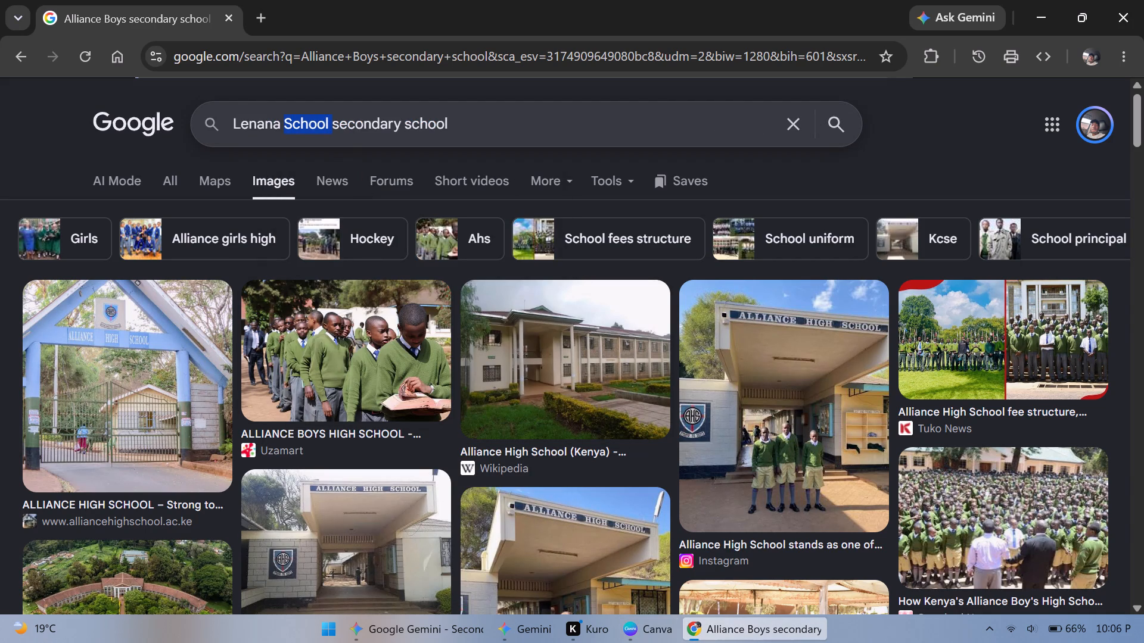
right_click(291, 124)
left_click(406, 217)
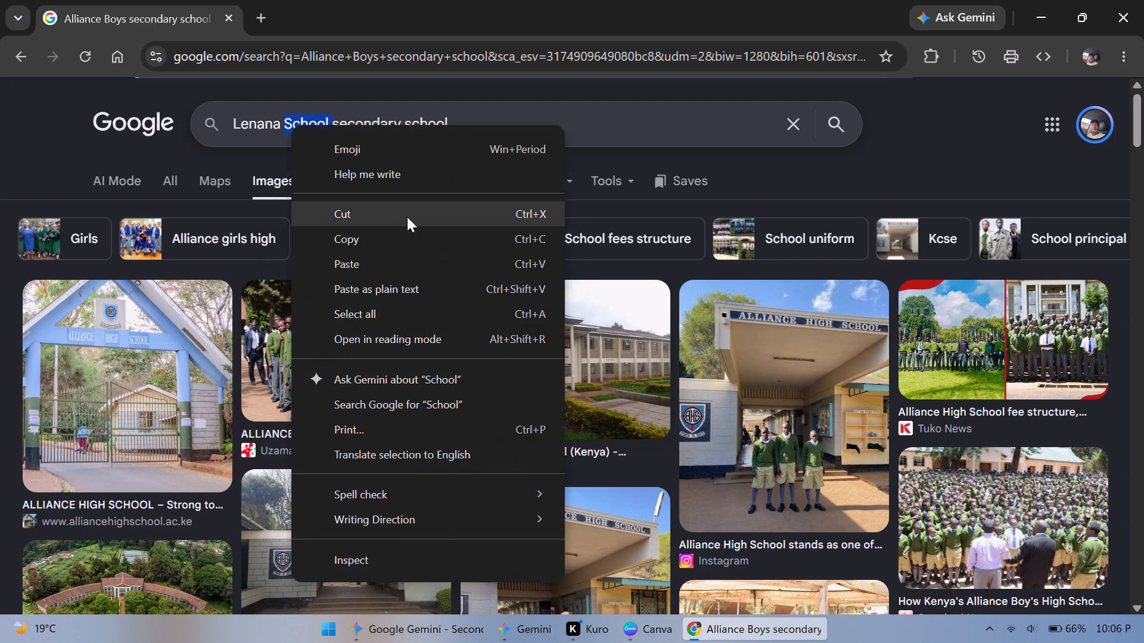
left_click(828, 126)
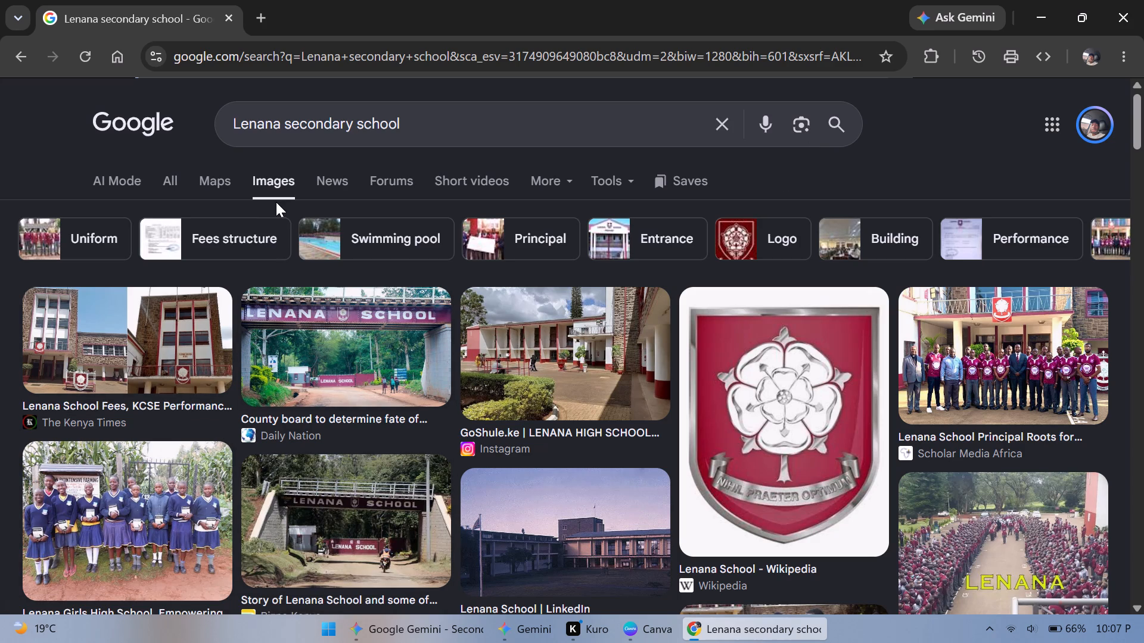
Examine the Lenana image results for a suitable photo of the school buildings, including a preview of the Scholar Media Africa picture.
left_click(968, 367)
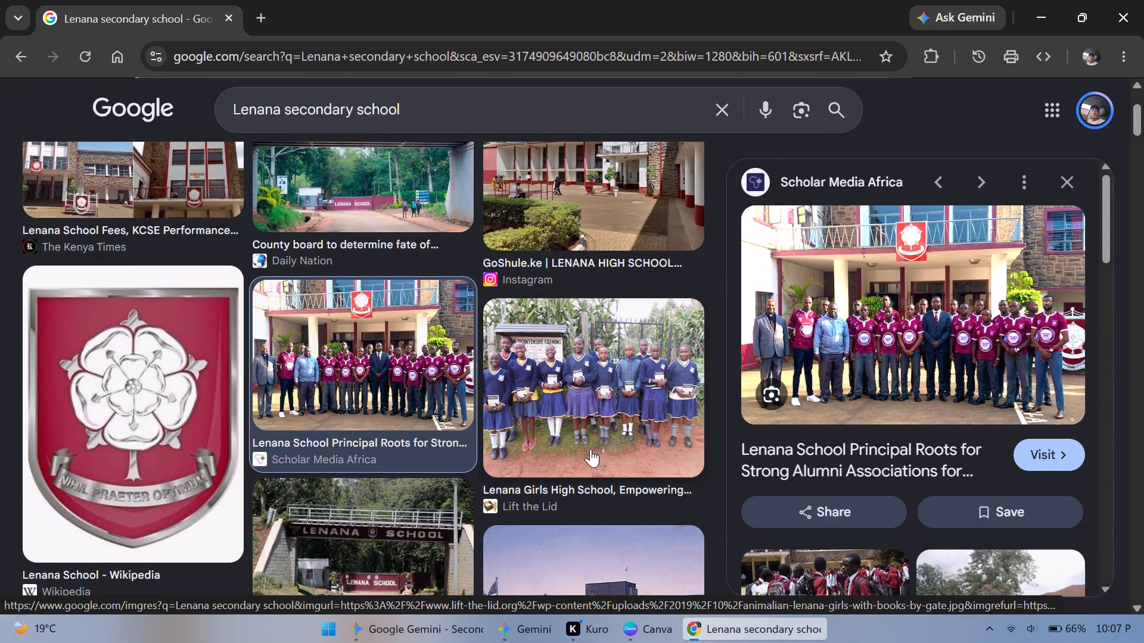
scroll(589, 451, "up", 5)
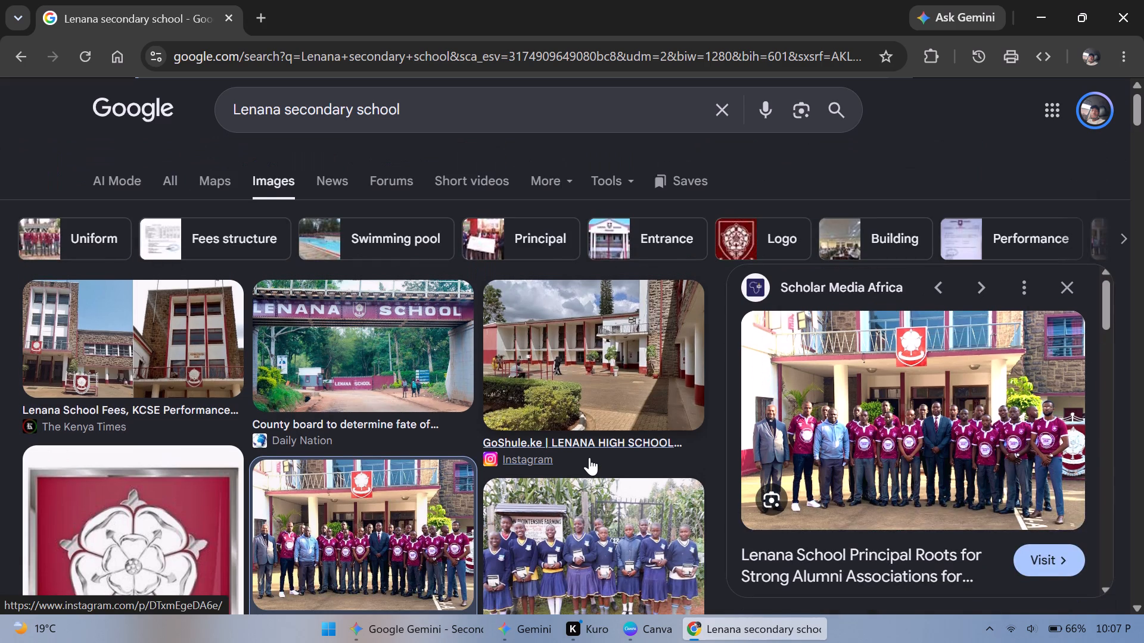
scroll(589, 457, "down", 4)
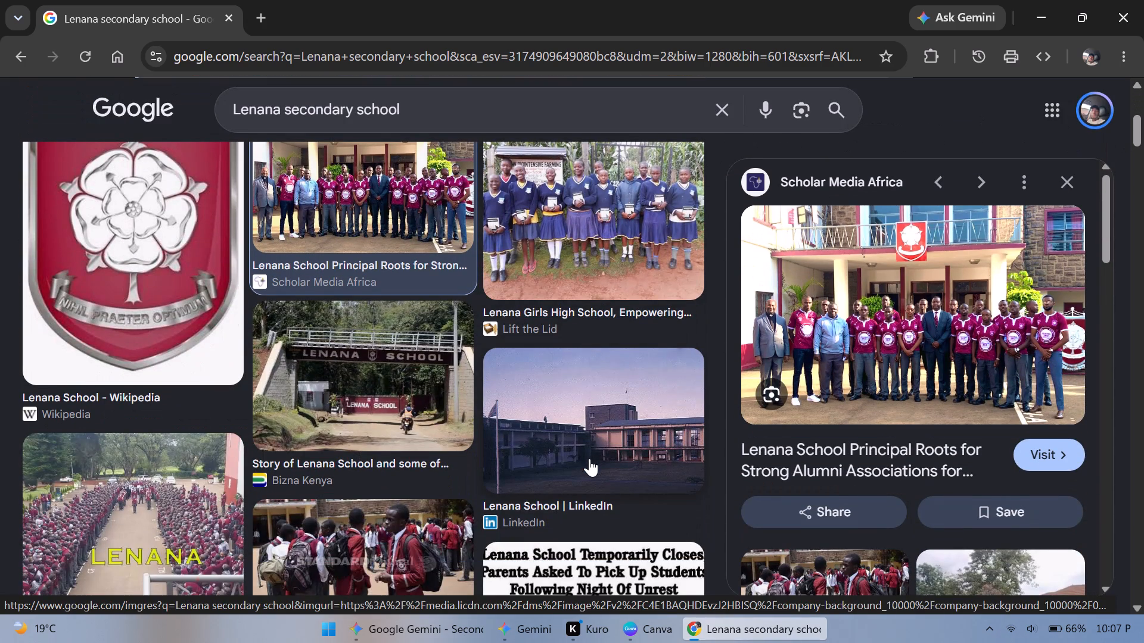
scroll(589, 458, "down", 4)
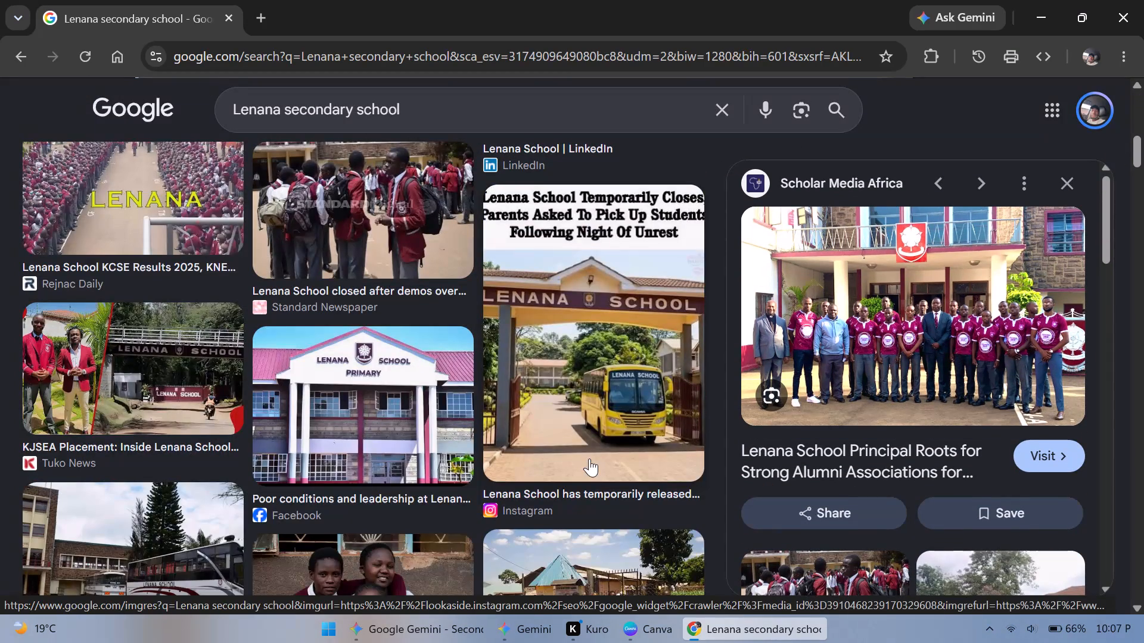
scroll(589, 458, "down", 4)
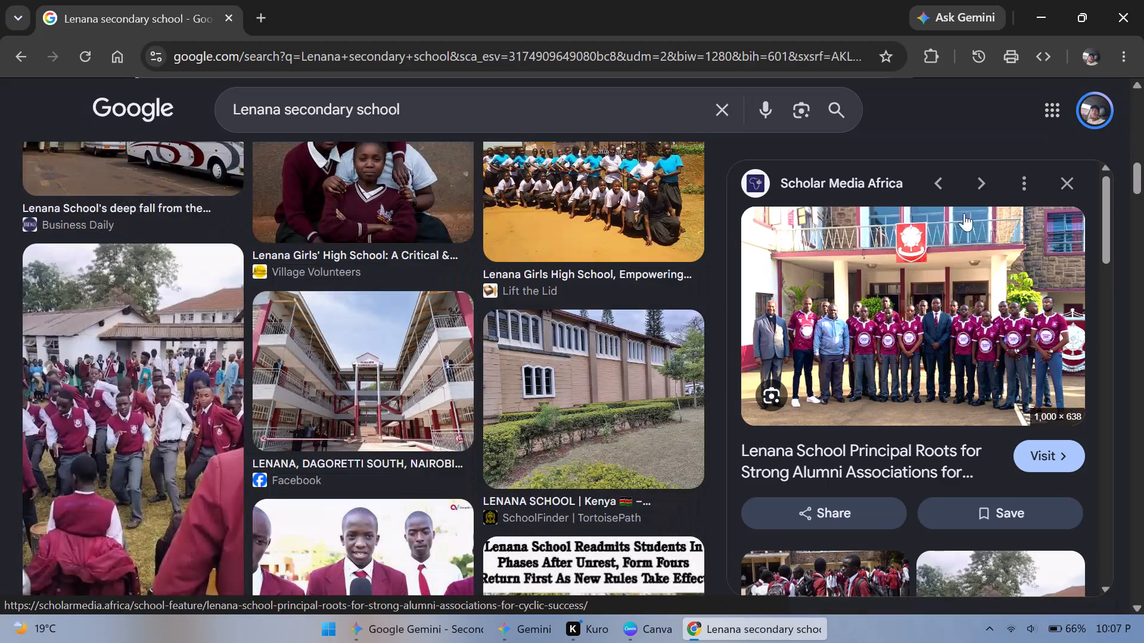
left_click(1059, 187)
scroll(852, 351, "down", 2)
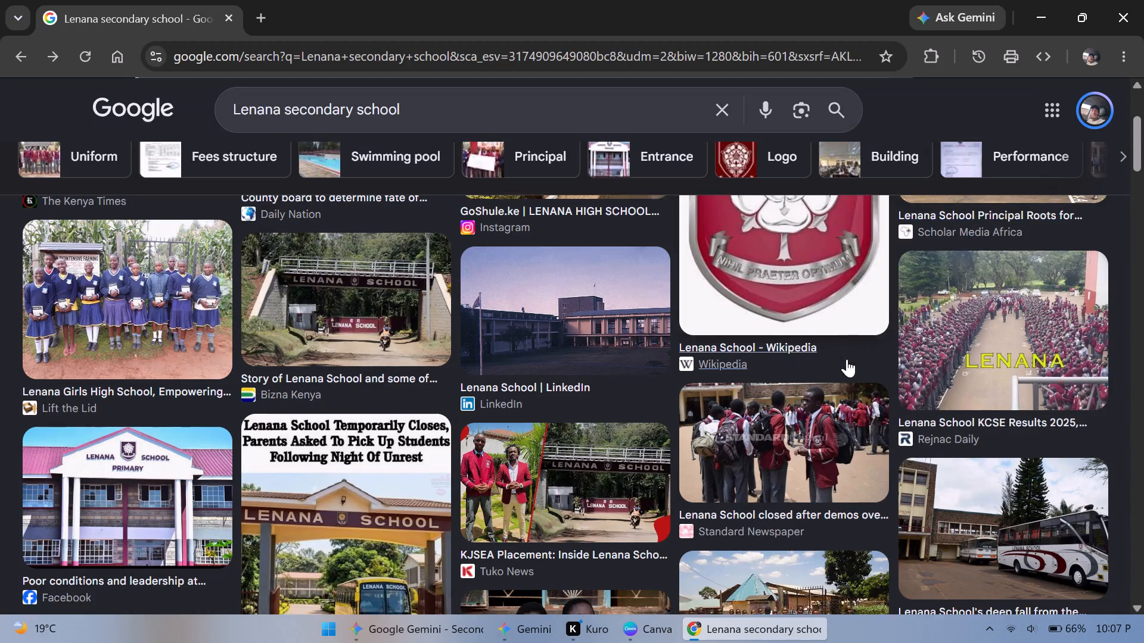
scroll(847, 359, "down", 2)
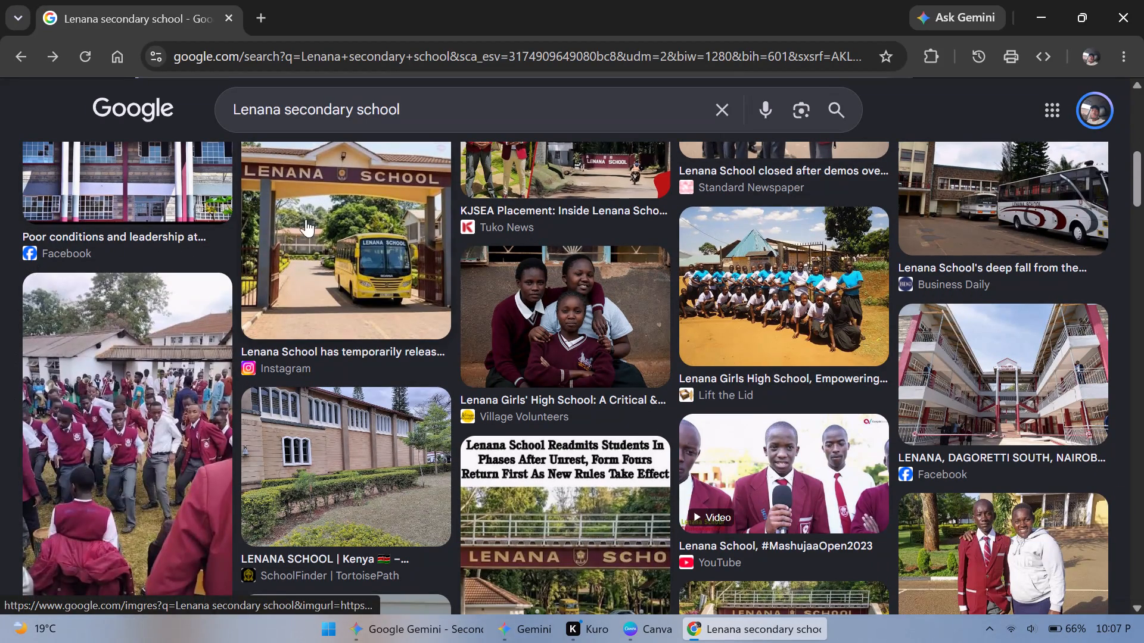
scroll(412, 245, "down", 4)
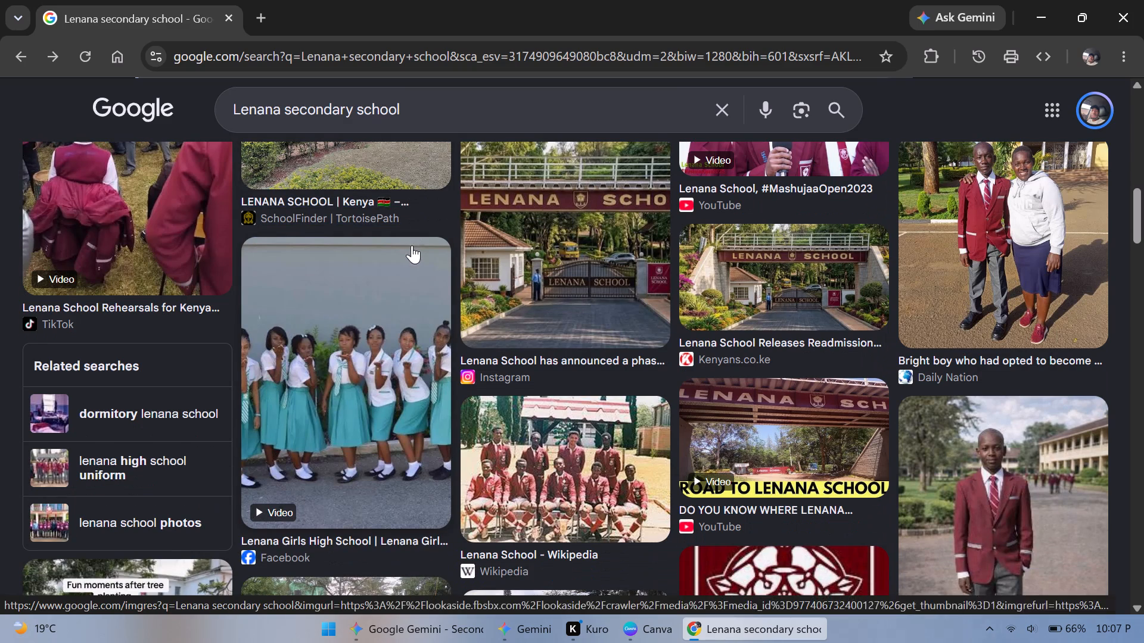
scroll(412, 245, "down", 6)
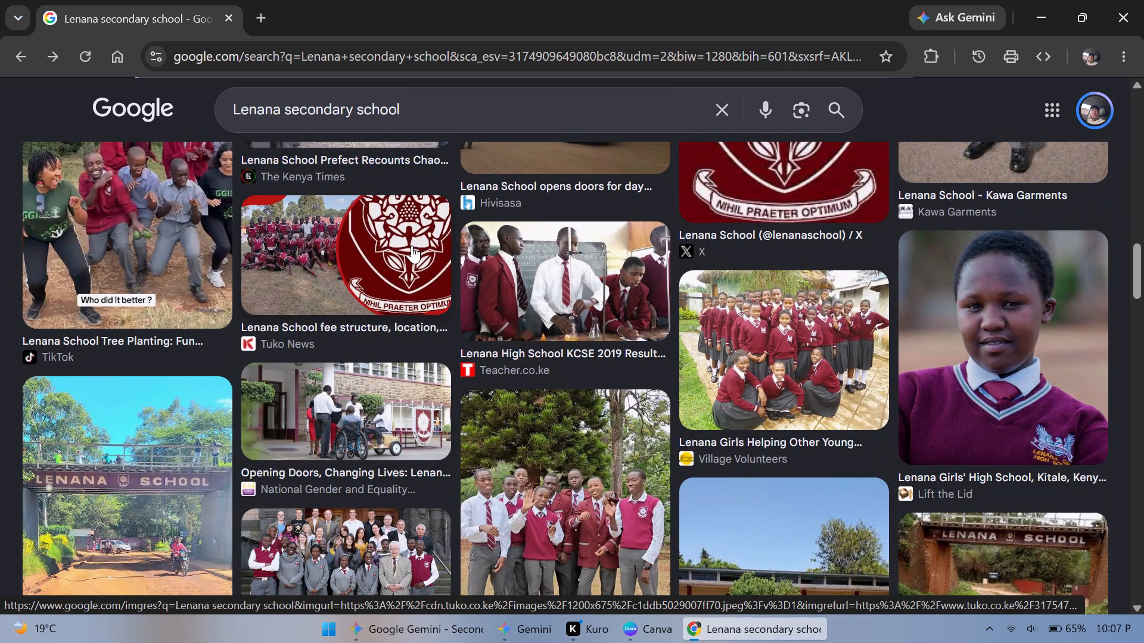
scroll(412, 245, "down", 3)
scroll(412, 245, "up", 17)
scroll(412, 245, "up", 7)
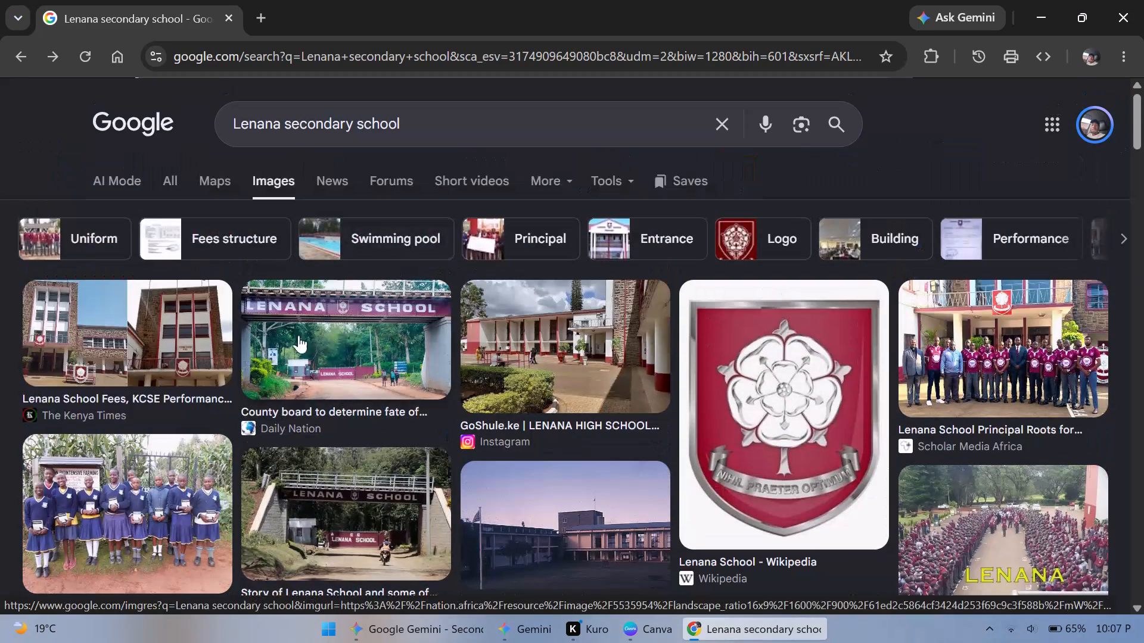
Copy the Facebook photo of Lenana's building from the images related to The Kenya Times result and paste it on Canva's blank second page.
left_click(63, 312)
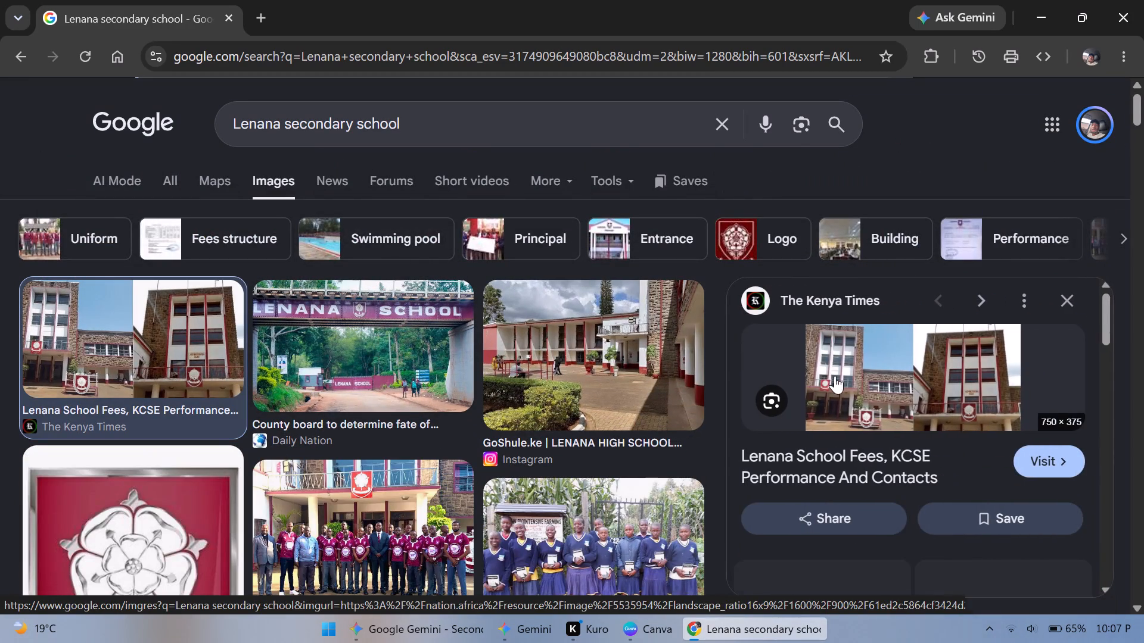
scroll(835, 376, "down", 6)
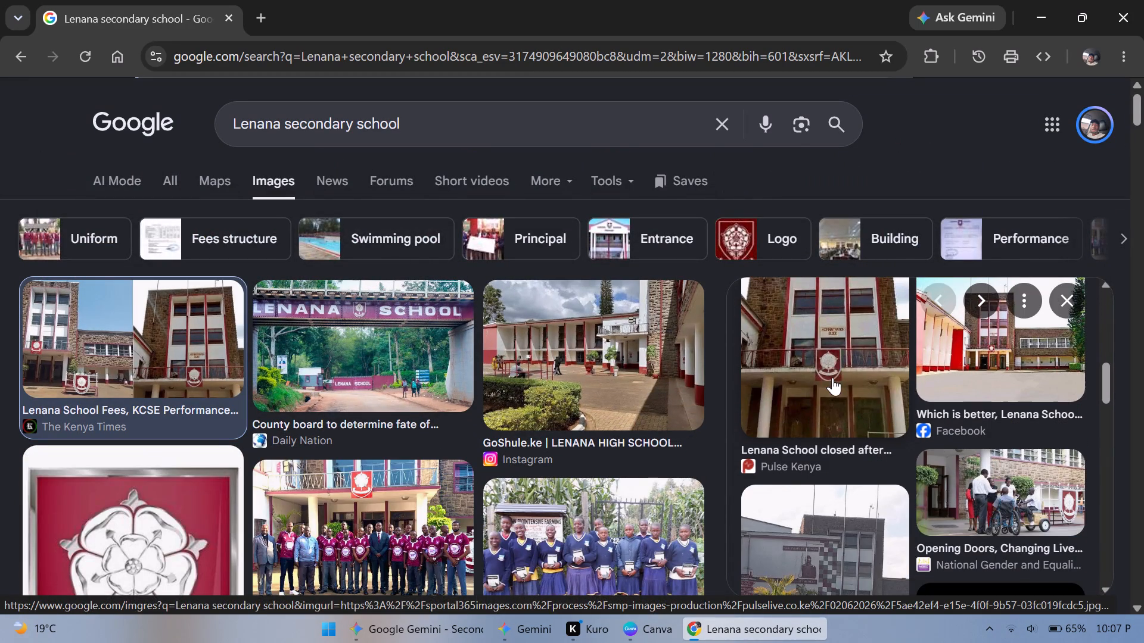
right_click(1042, 352)
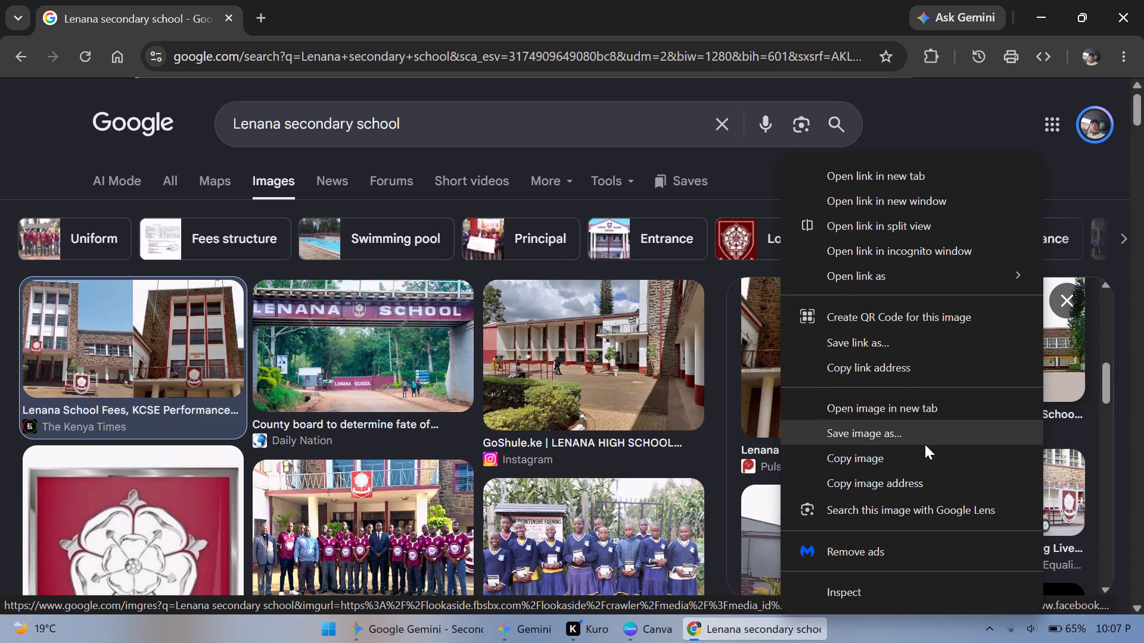
left_click(922, 450)
left_click(630, 637)
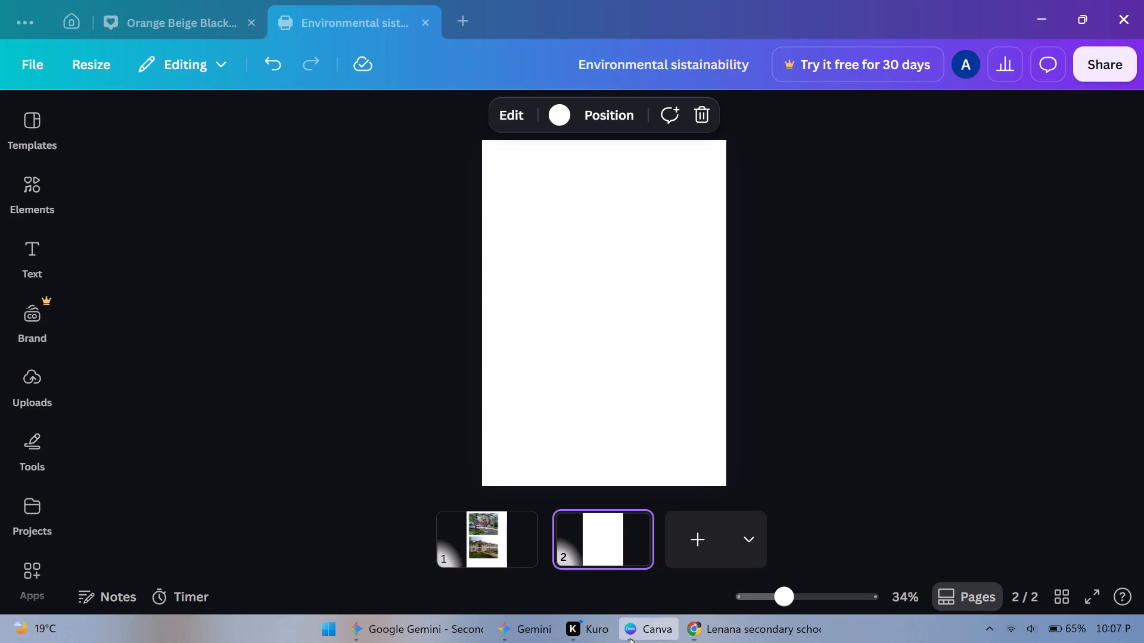
right_click(598, 256)
left_click(677, 354)
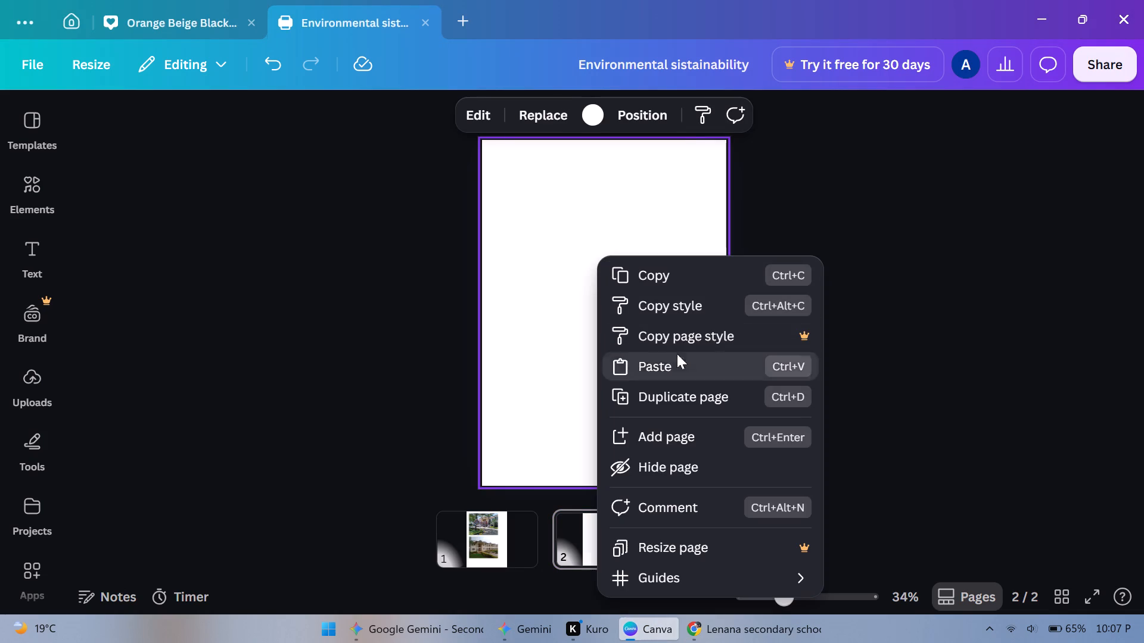
Move the Lenana photo to the page's upper-left corner and enlarge it to about two-thirds of the page width.
left_click_drag(599, 320, 596, 317)
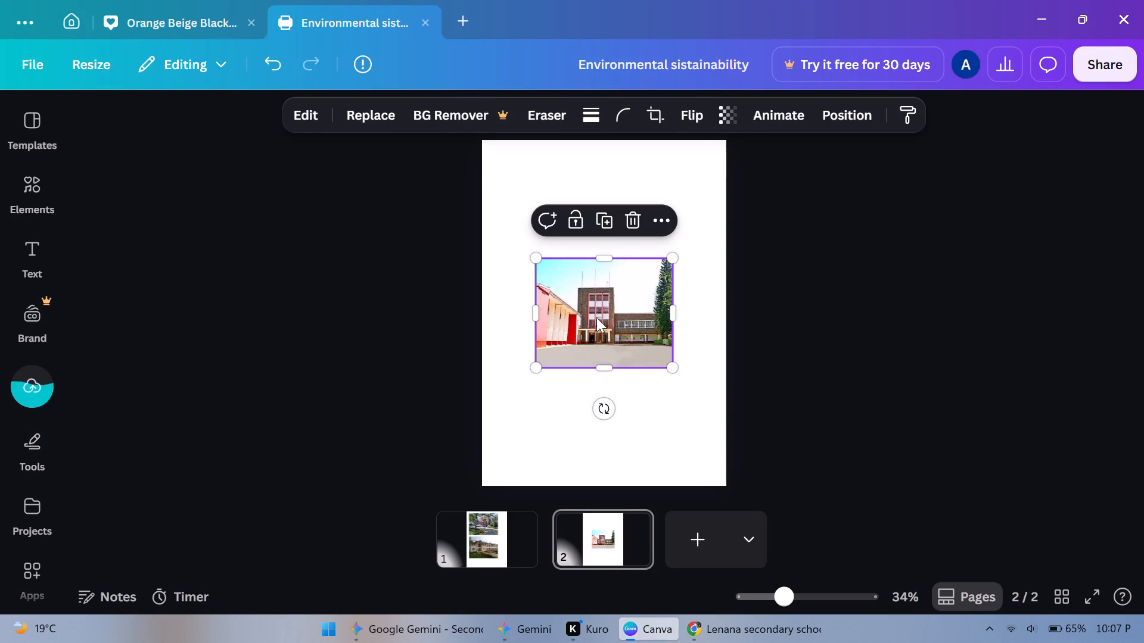
left_click_drag(596, 317, 555, 215)
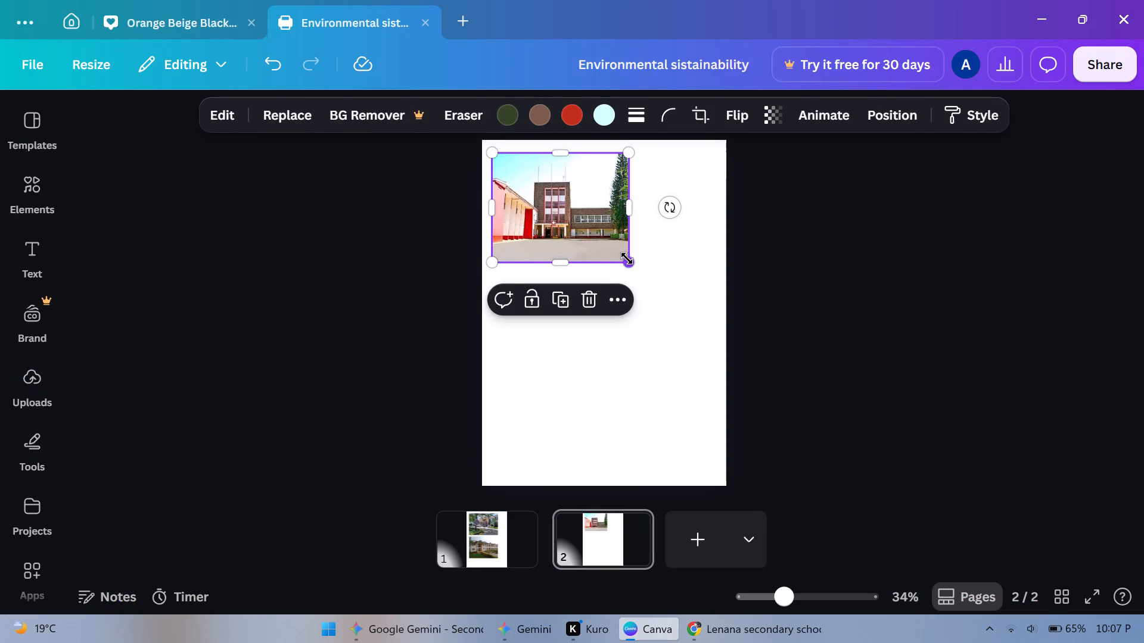
left_click_drag(628, 258, 659, 280)
left_click(659, 280)
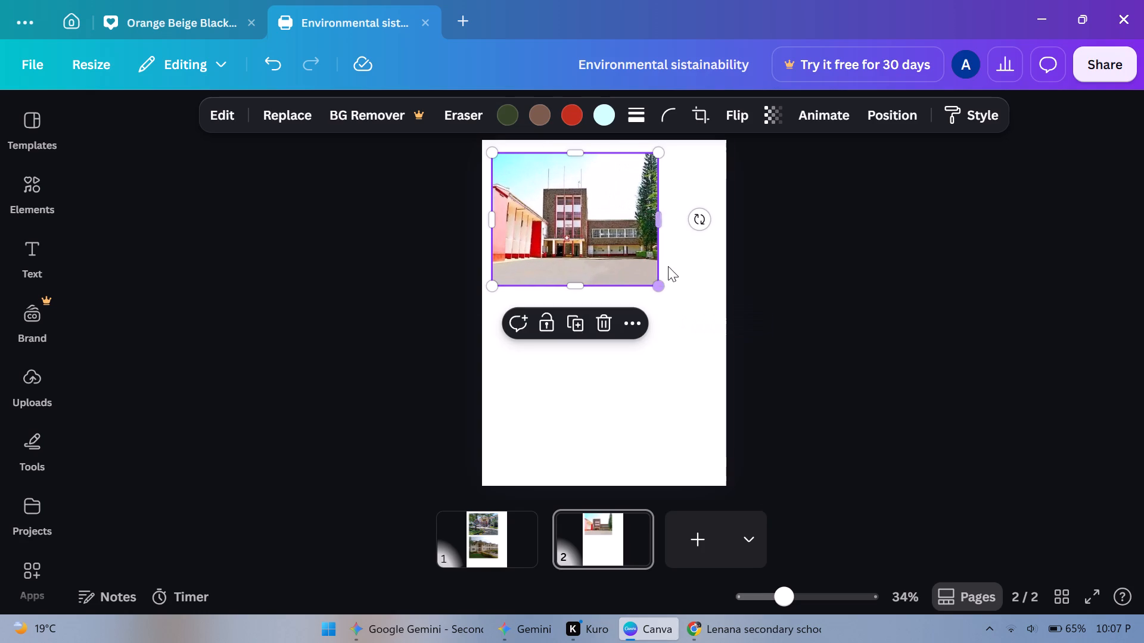
left_click(840, 241)
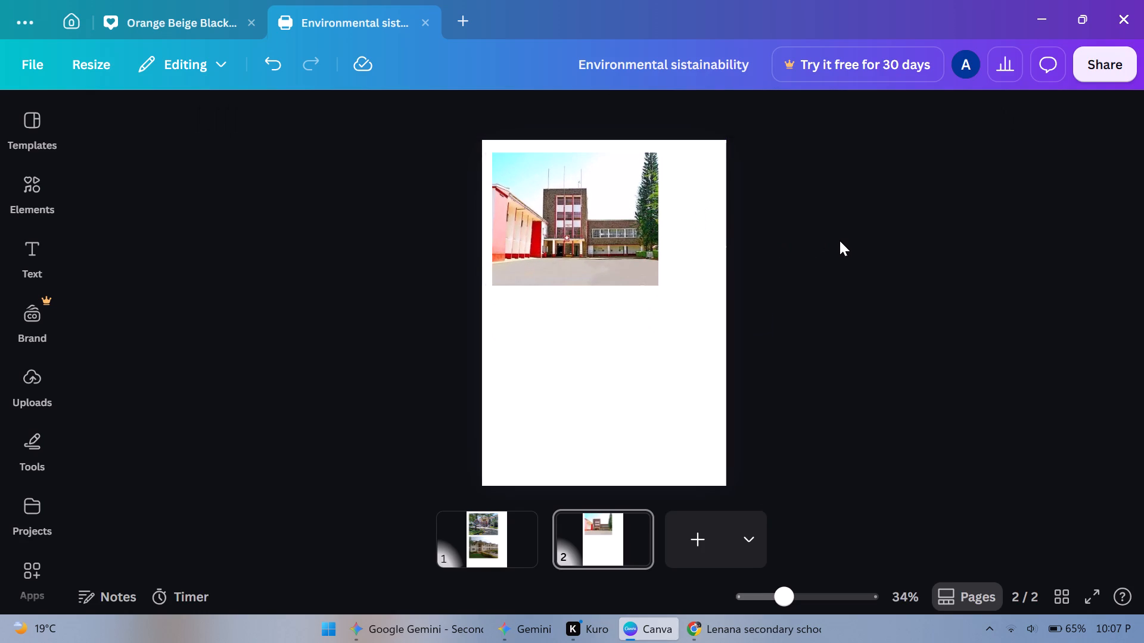
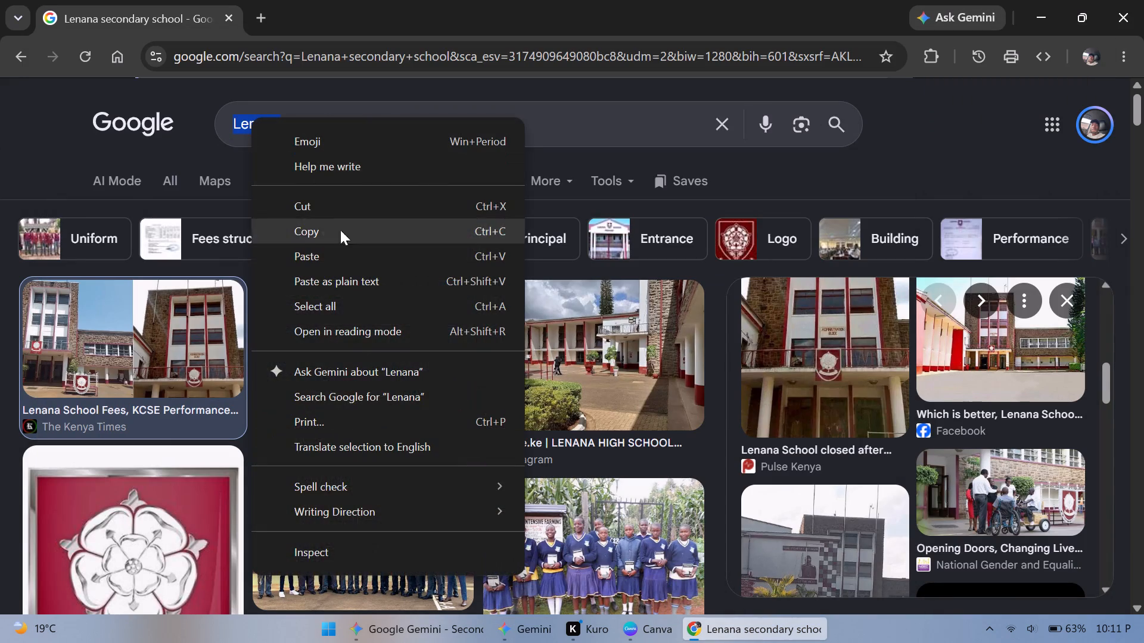
left_click(350, 251)
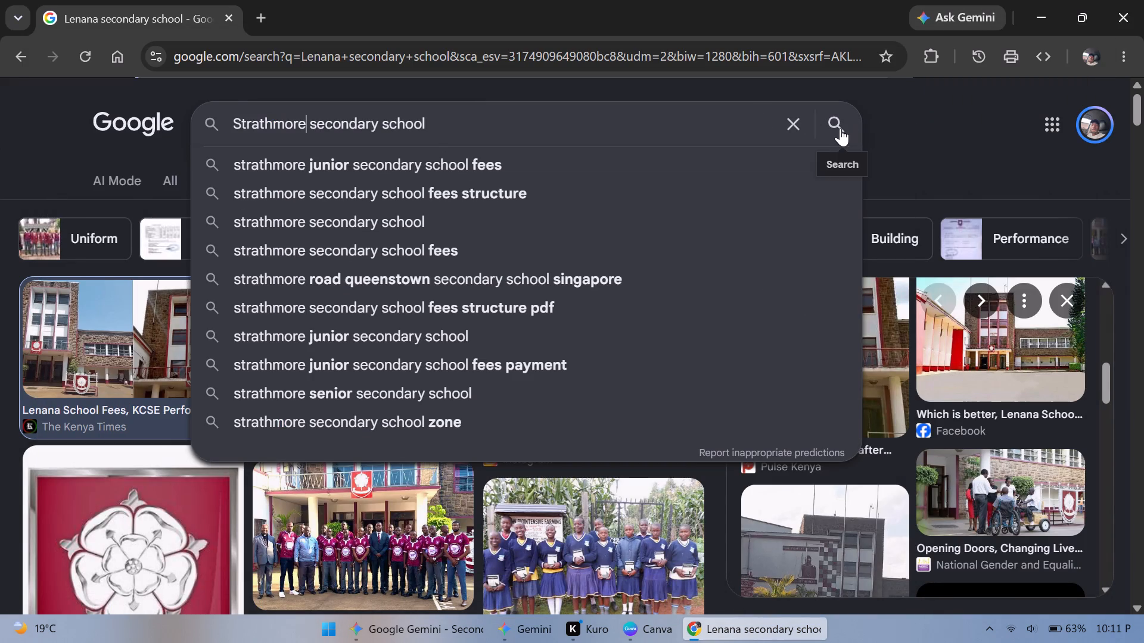
left_click(841, 128)
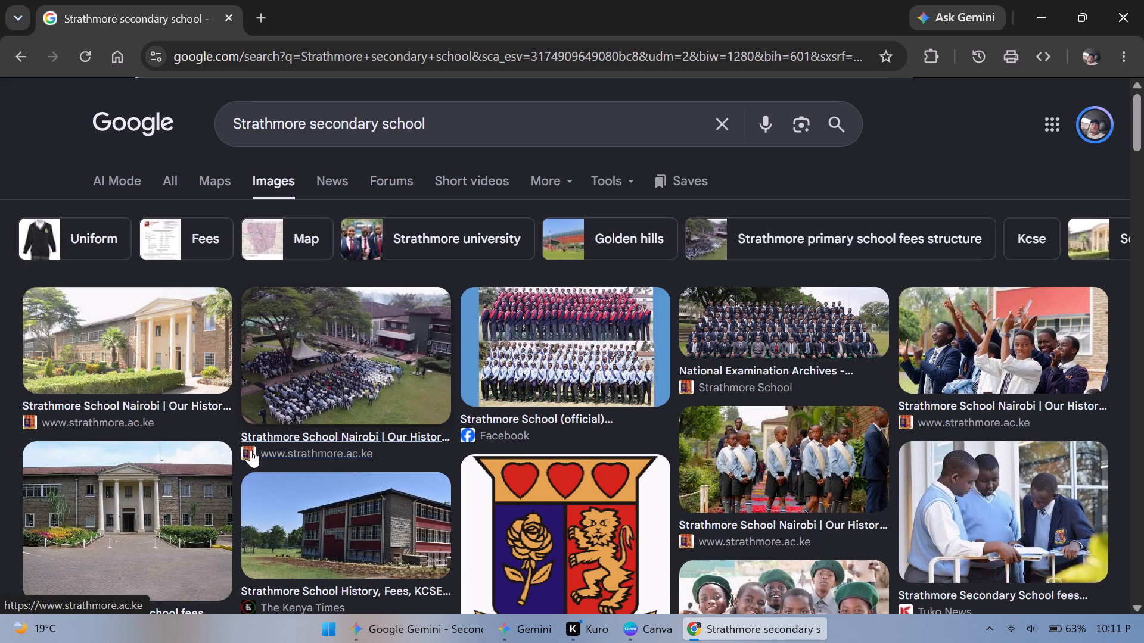
Examine the Strathmore image results for a suitable photo of the school buildings.
scroll(251, 450, "down", 2)
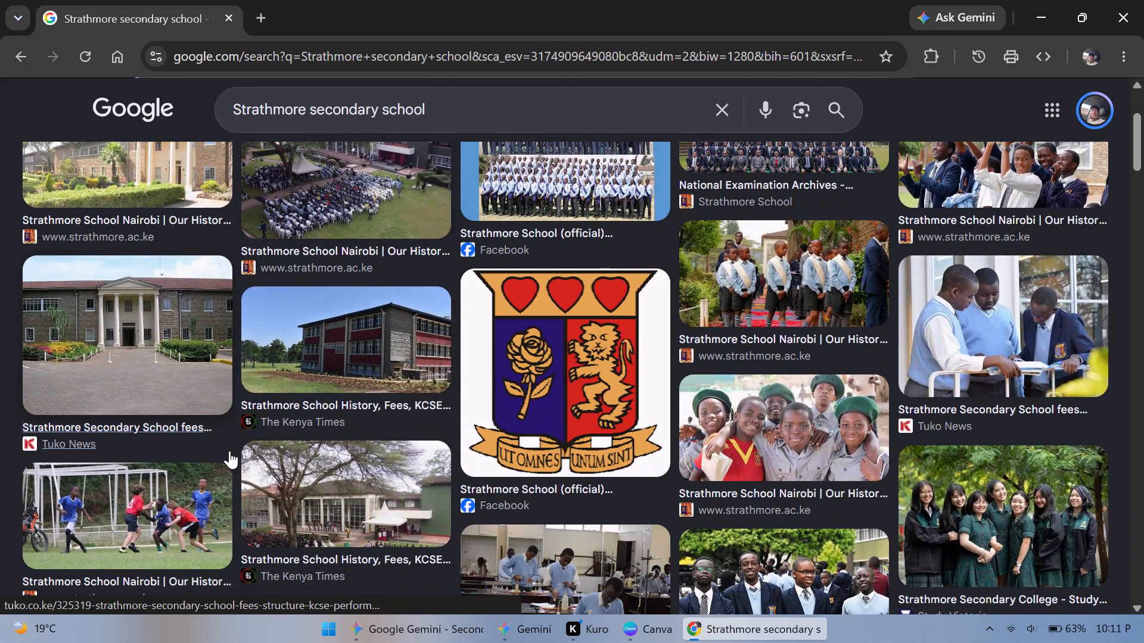
scroll(229, 451, "down", 2)
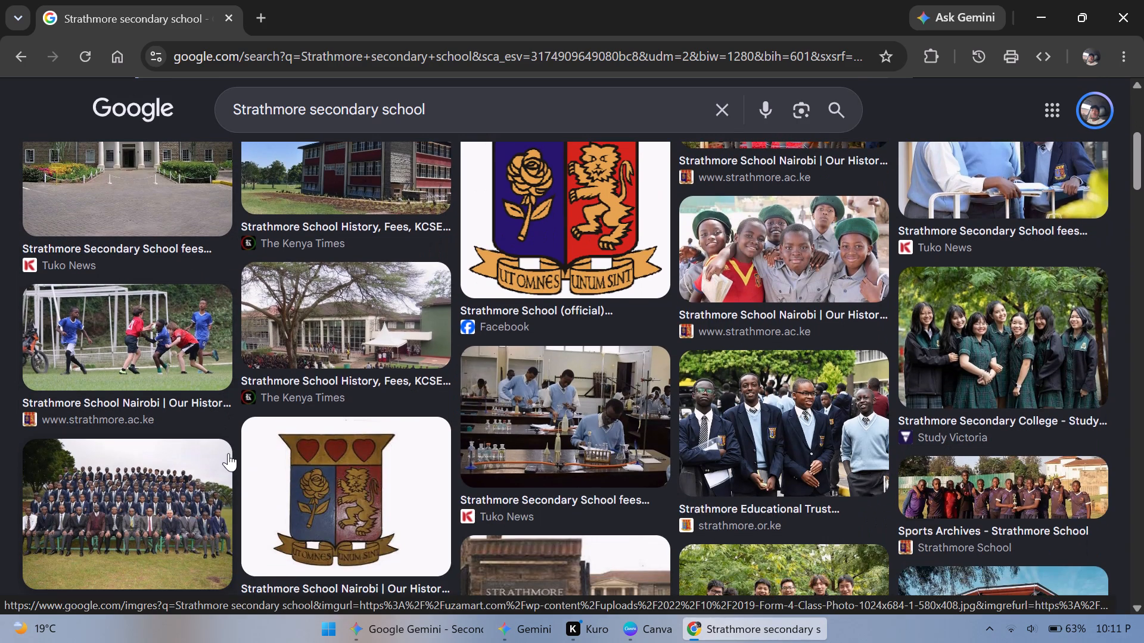
scroll(228, 453, "down", 1)
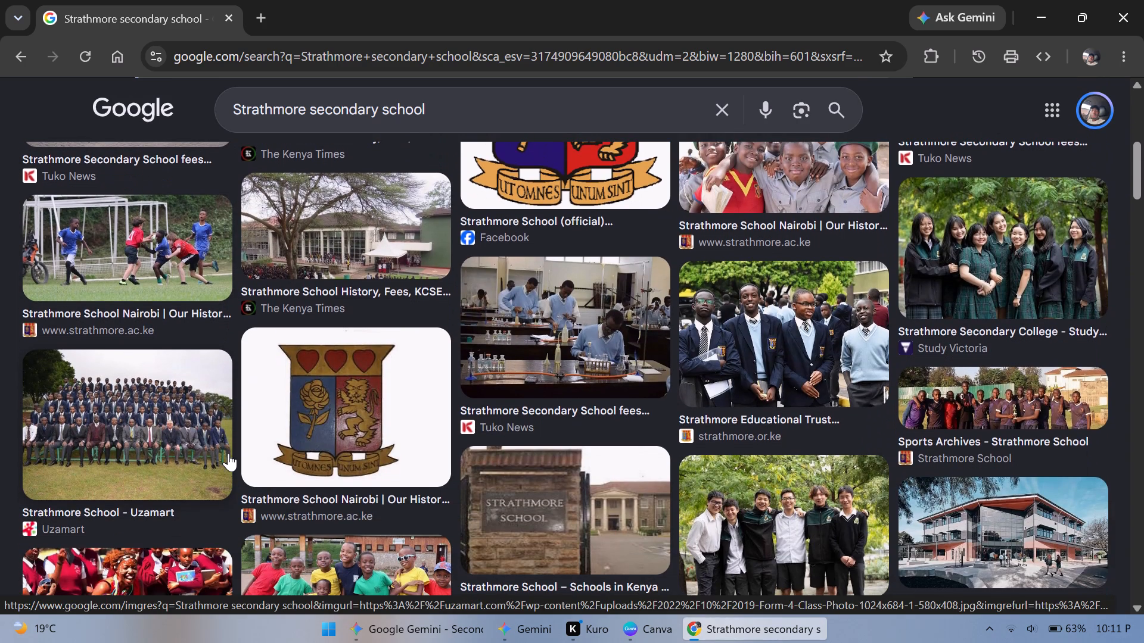
scroll(228, 454, "down", 2)
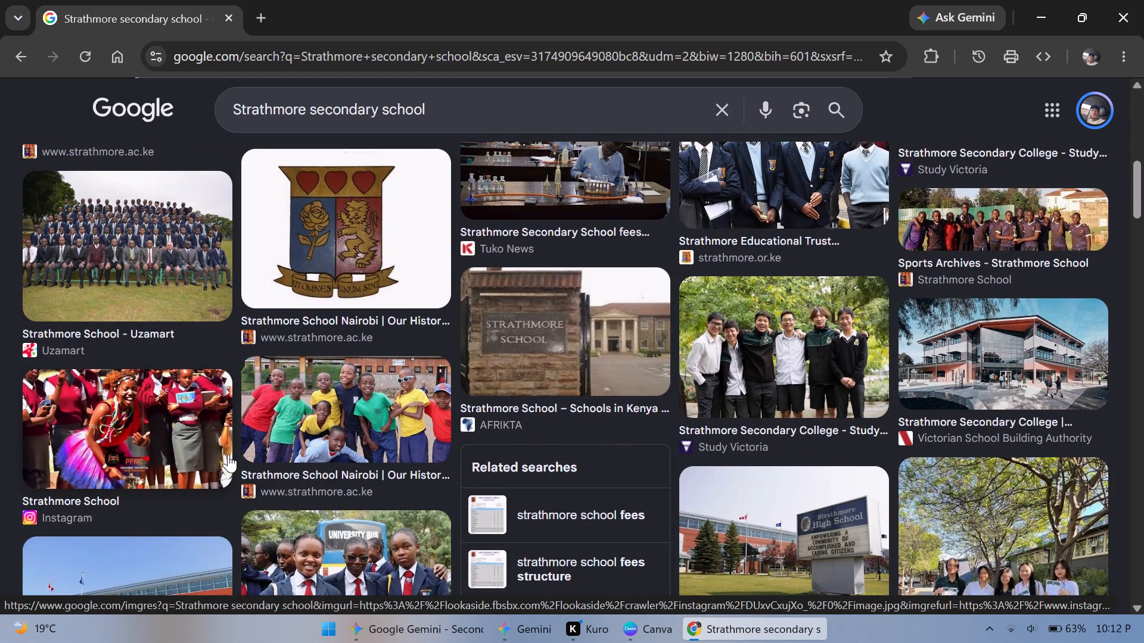
scroll(228, 454, "down", 5)
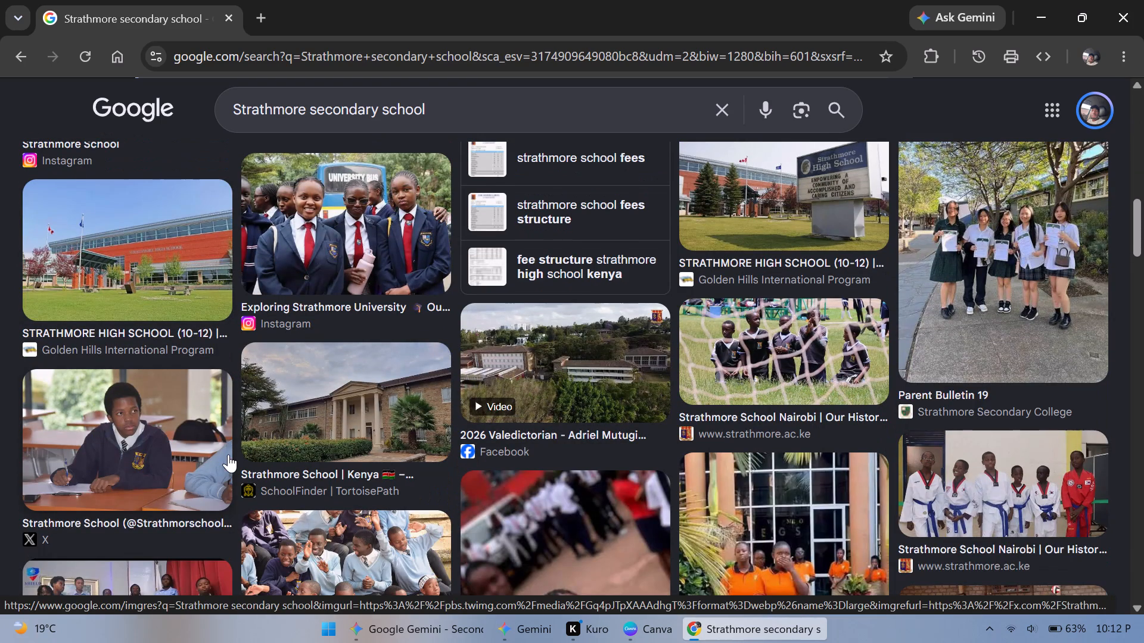
scroll(228, 454, "up", 14)
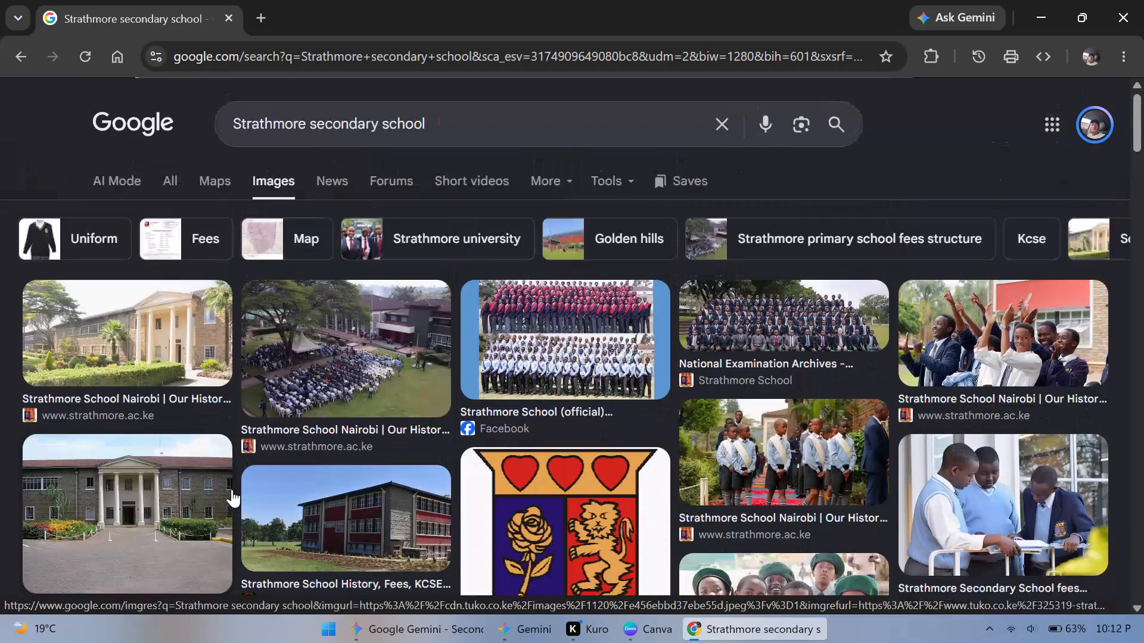
scroll(232, 489, "up", 5)
scroll(232, 489, "down", 9)
scroll(232, 489, "up", 3)
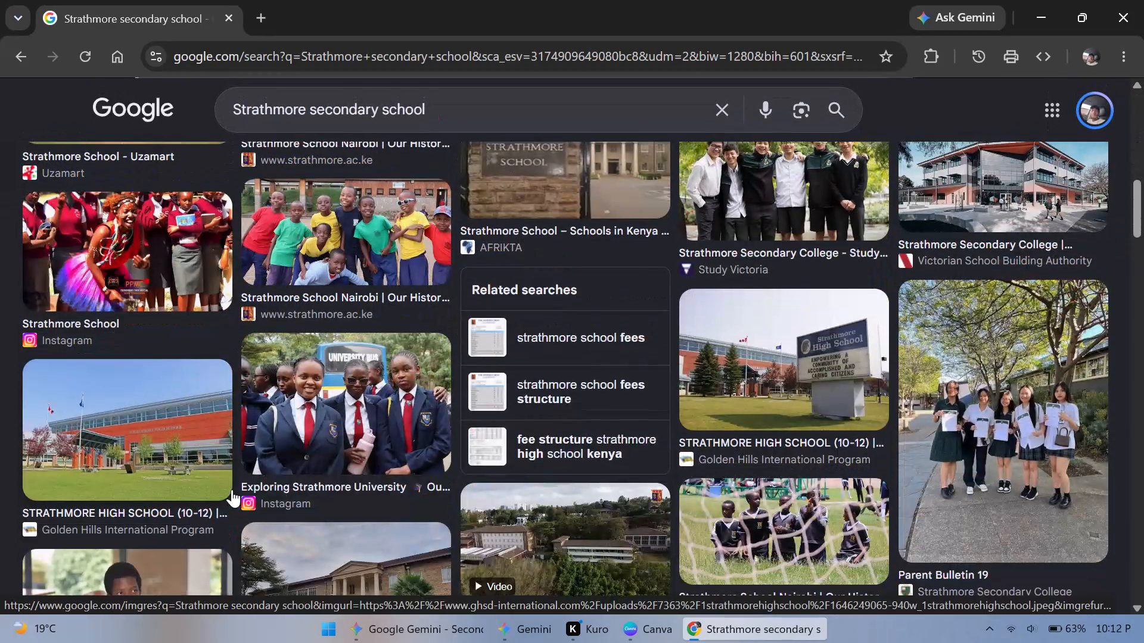
scroll(232, 489, "up", 7)
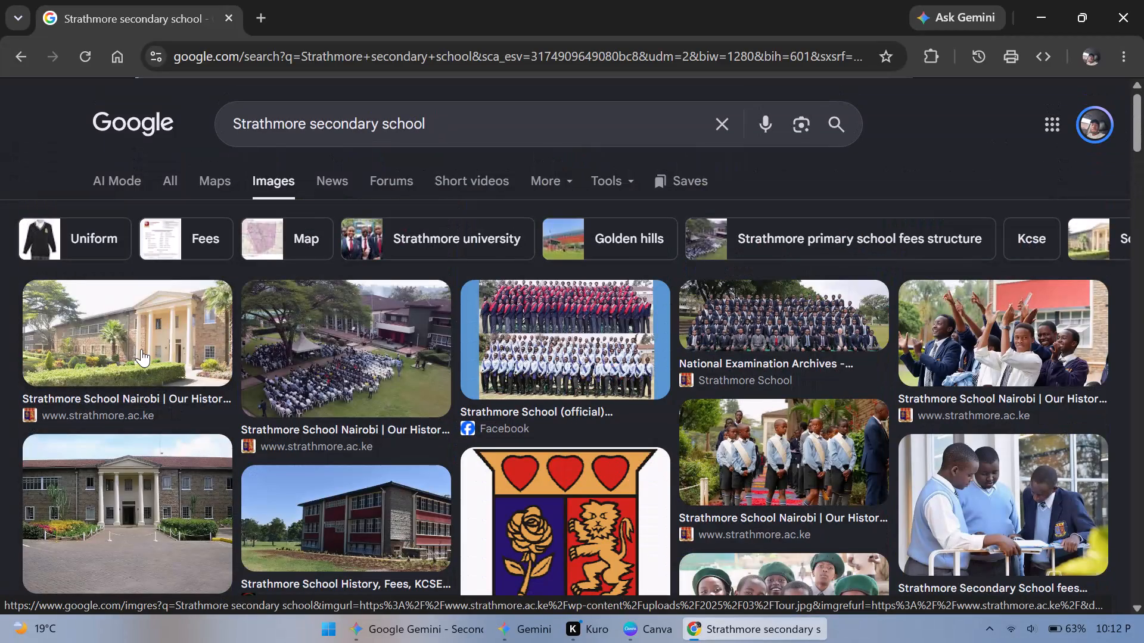
Copy the first strathmore.ac.ke photo, showing the columned stone building, and paste it onto page 2 in Canva.
left_click(142, 349)
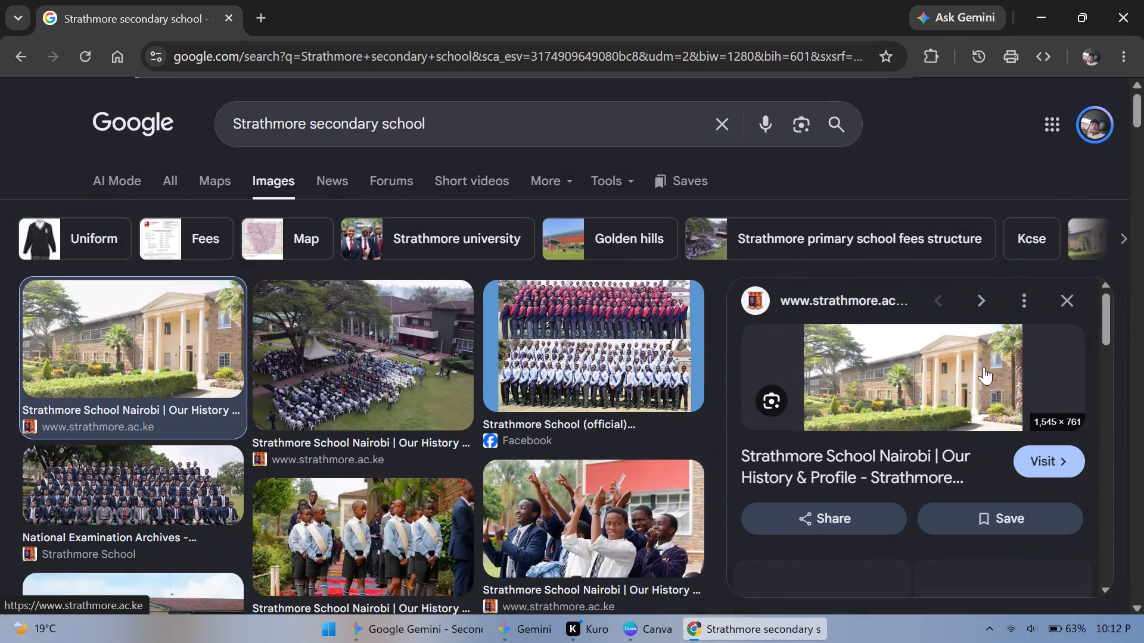
right_click(952, 374)
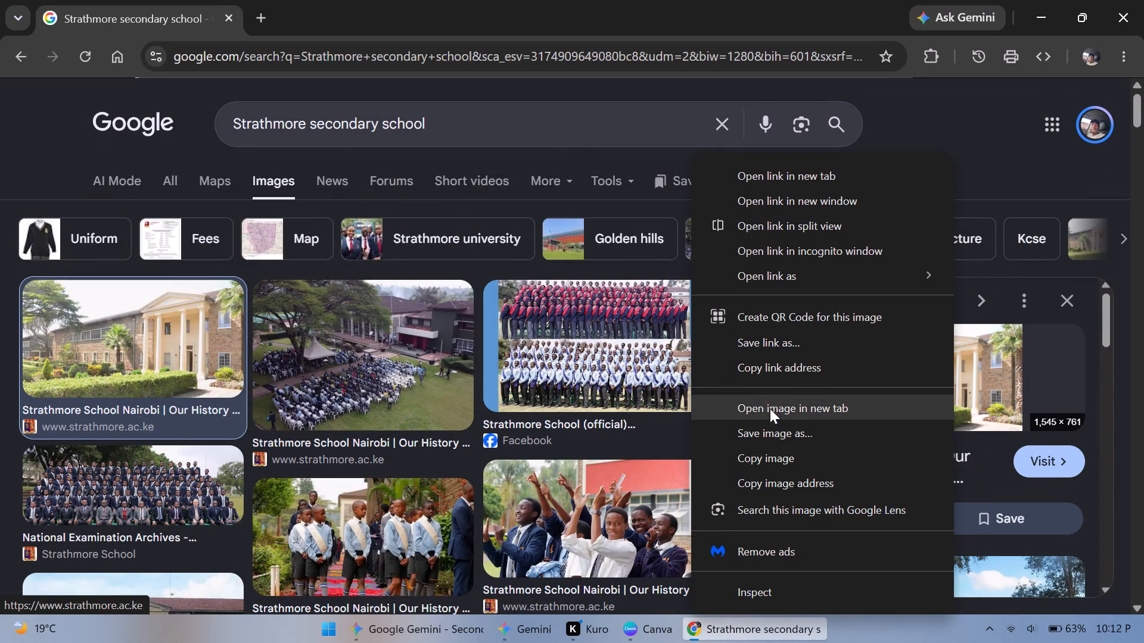
left_click(790, 455)
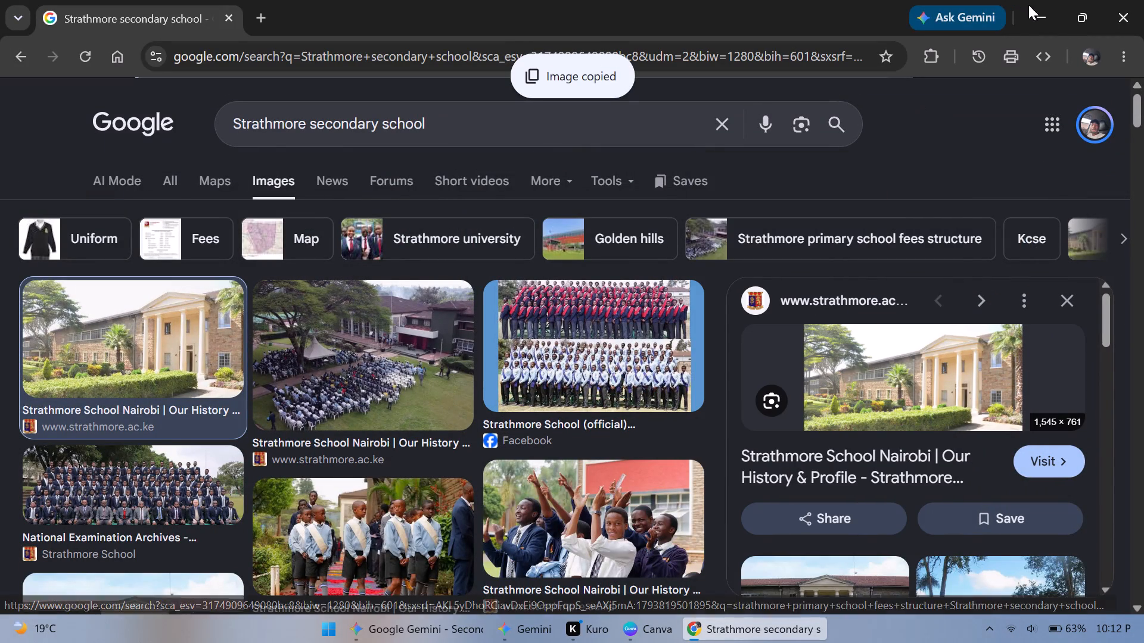
left_click(1034, 6)
right_click(579, 364)
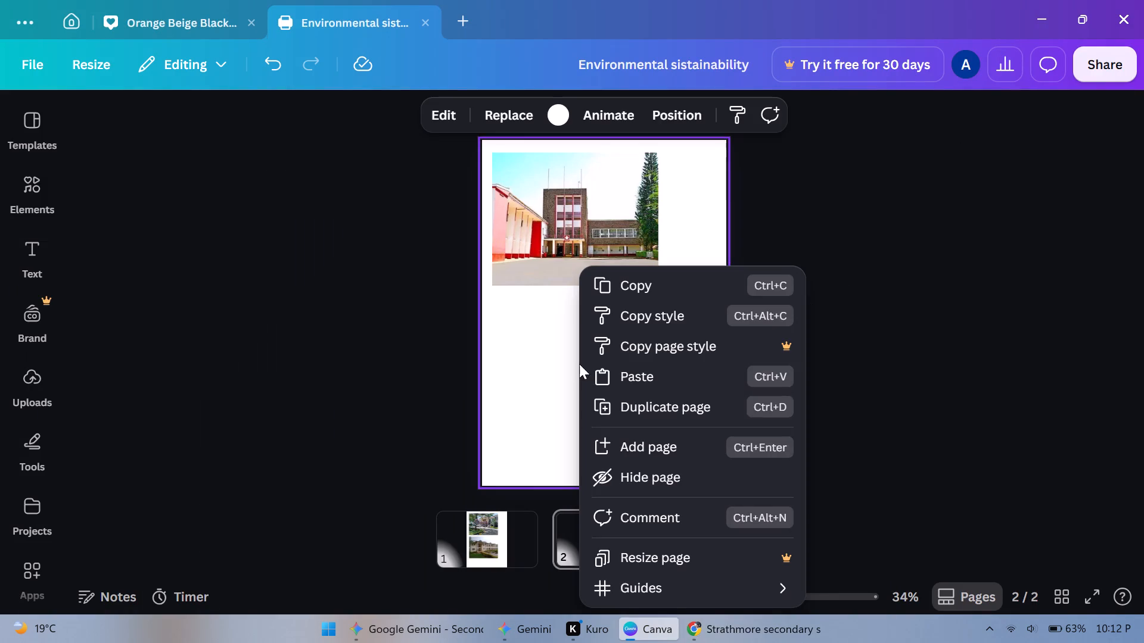
left_click(626, 378)
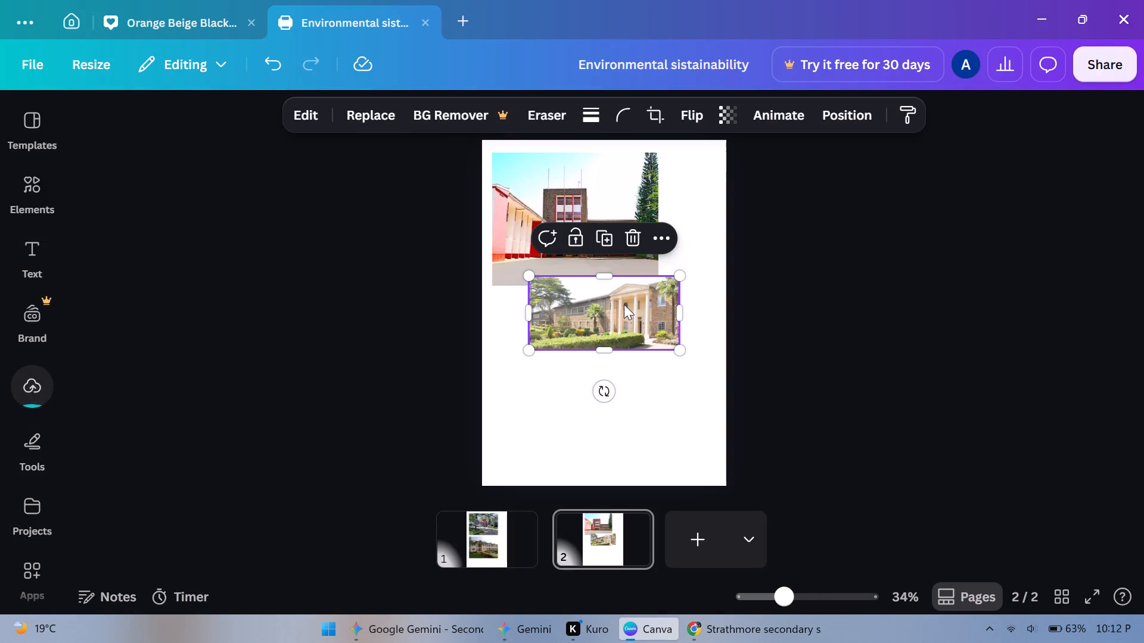
Align the columned-building photo over page 2's top photo and enlarge it to about 14 wide, adjusting its height.
left_click_drag(624, 304, 592, 183)
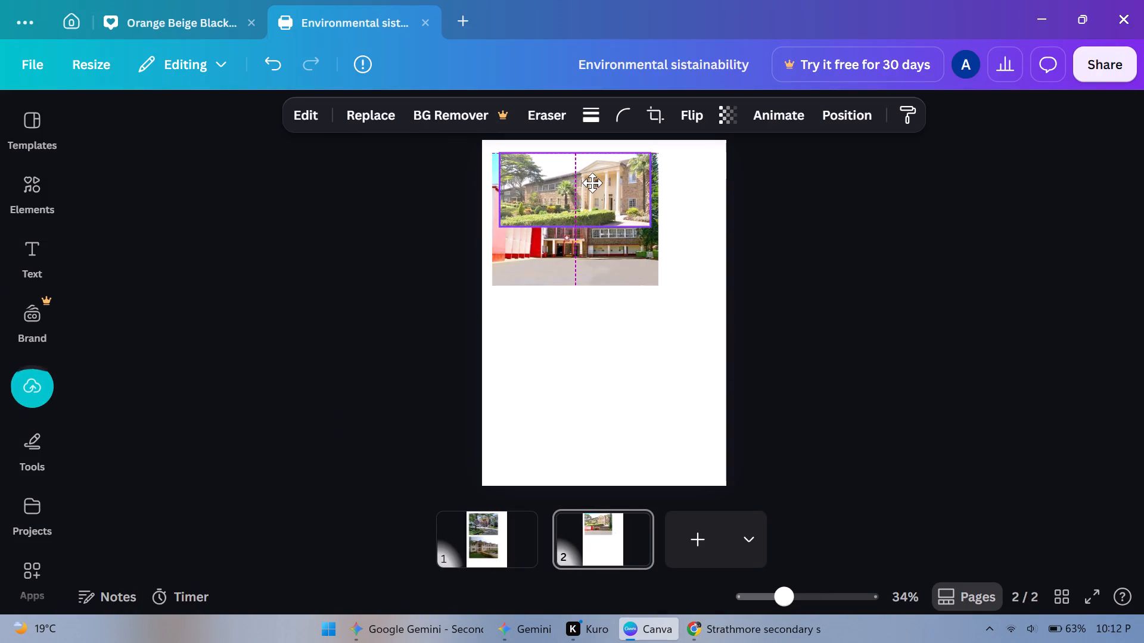
left_click_drag(592, 183, 589, 185)
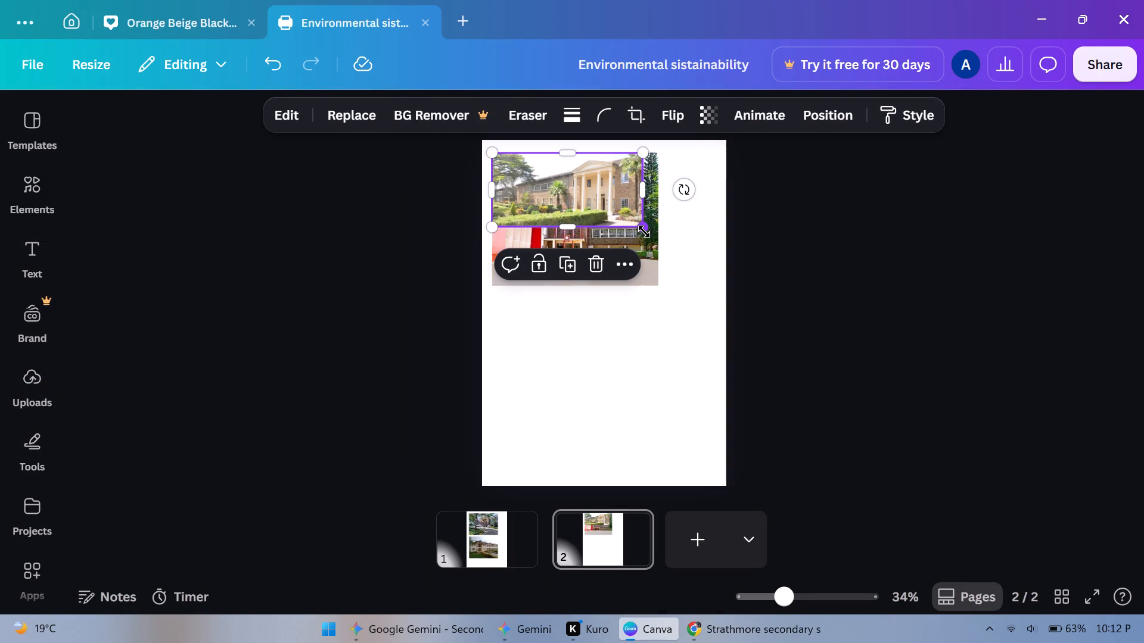
left_click_drag(644, 232, 644, 263)
left_click_drag(574, 231, 576, 238)
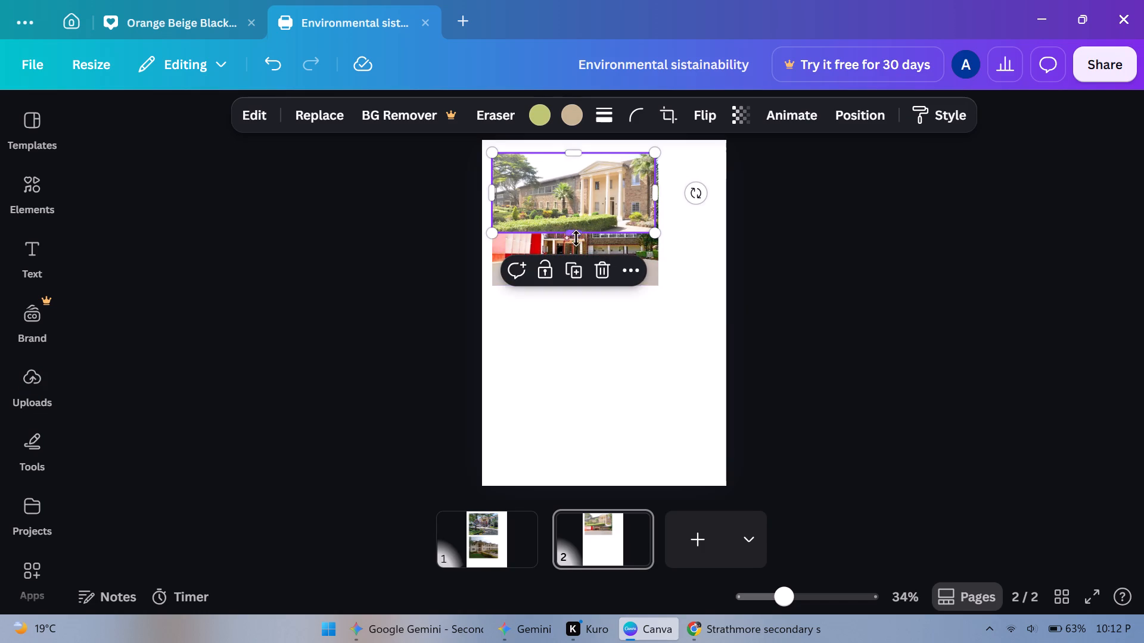
left_click_drag(576, 238, 580, 227)
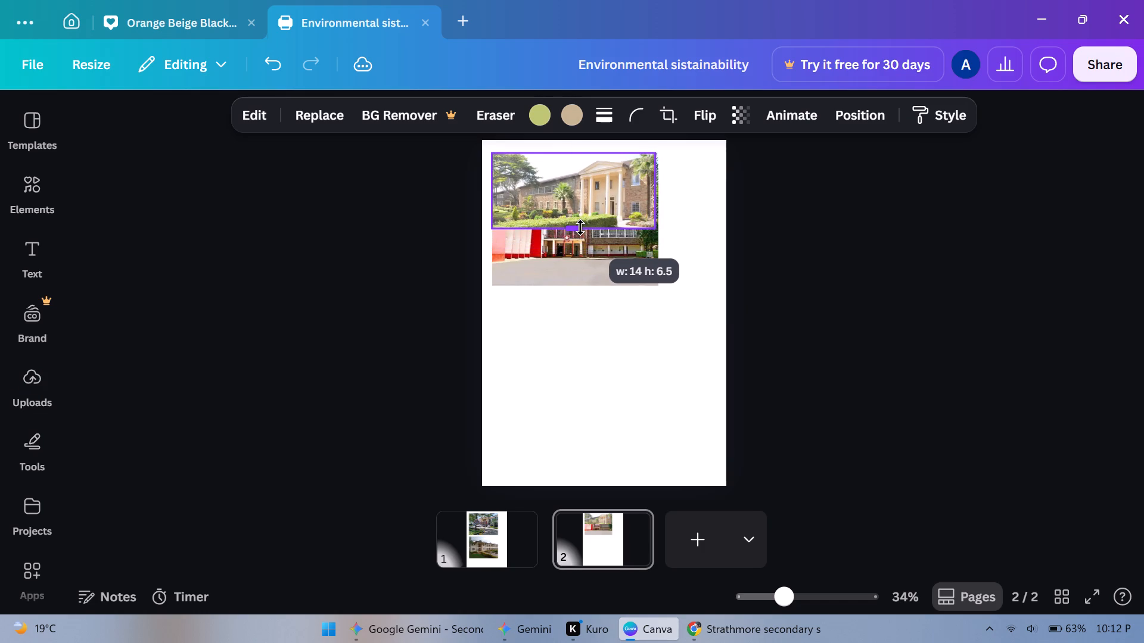
left_click_drag(580, 227, 579, 230)
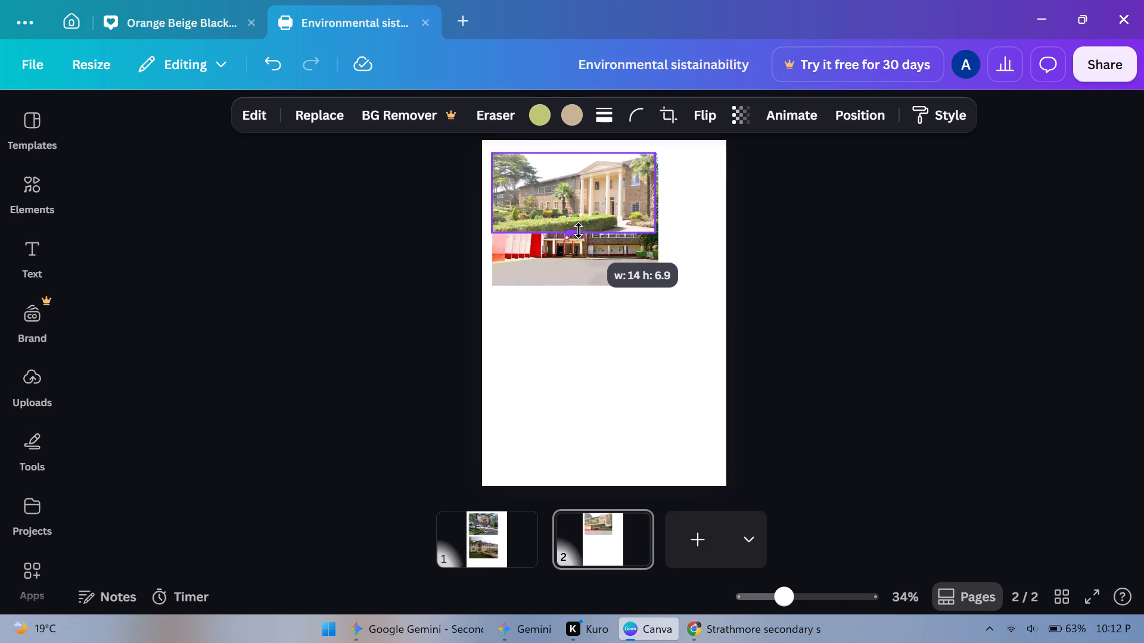
left_click_drag(579, 230, 579, 245)
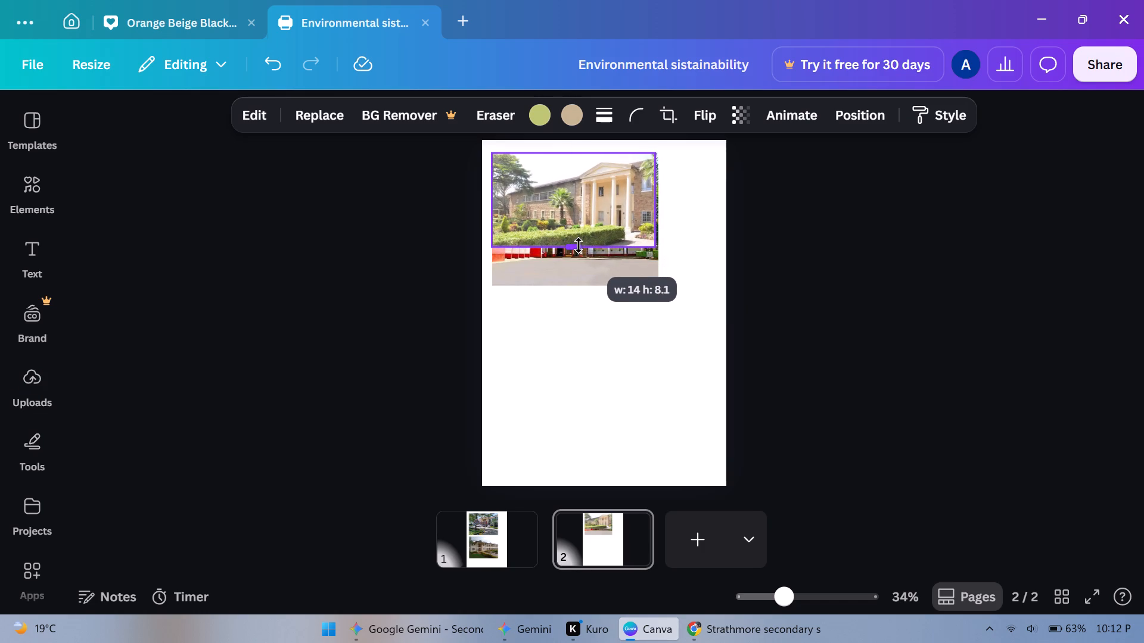
left_click_drag(579, 245, 579, 268)
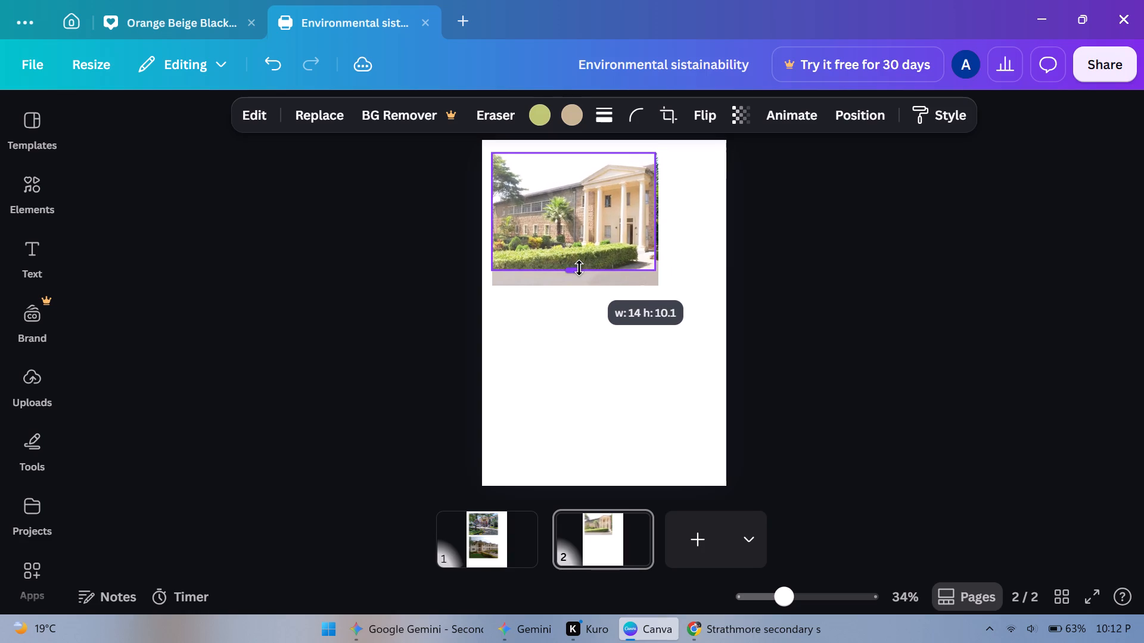
left_click_drag(579, 268, 583, 253)
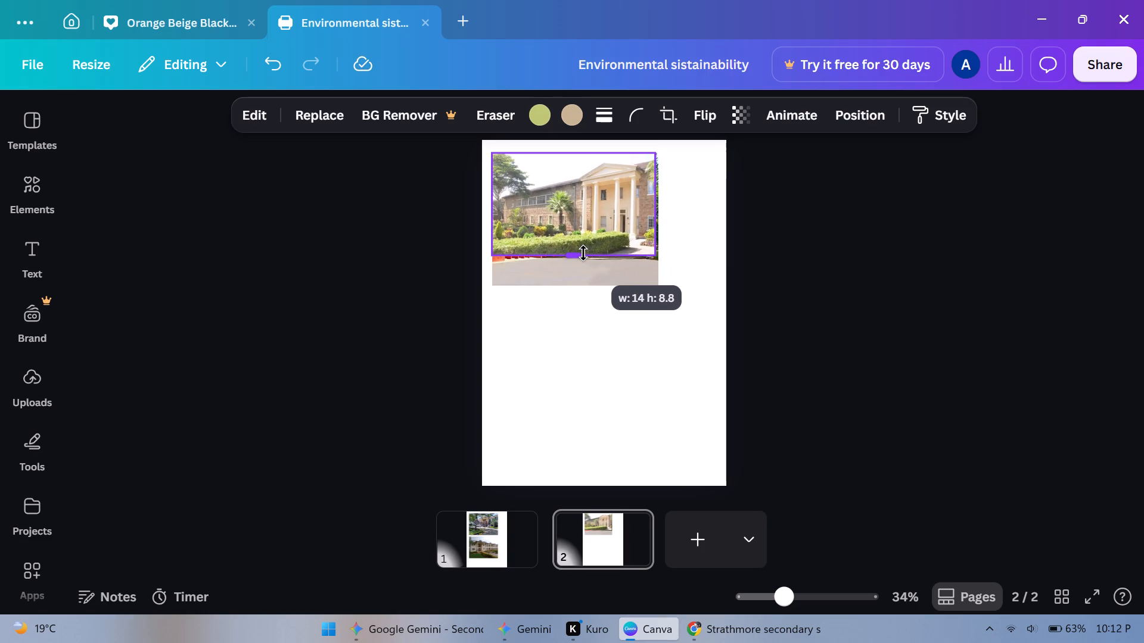
left_click_drag(583, 253, 586, 242)
Move the columned-building photo below the red-walled school photo on page 2, leaving a gap between them.
left_click_drag(586, 182, 590, 323)
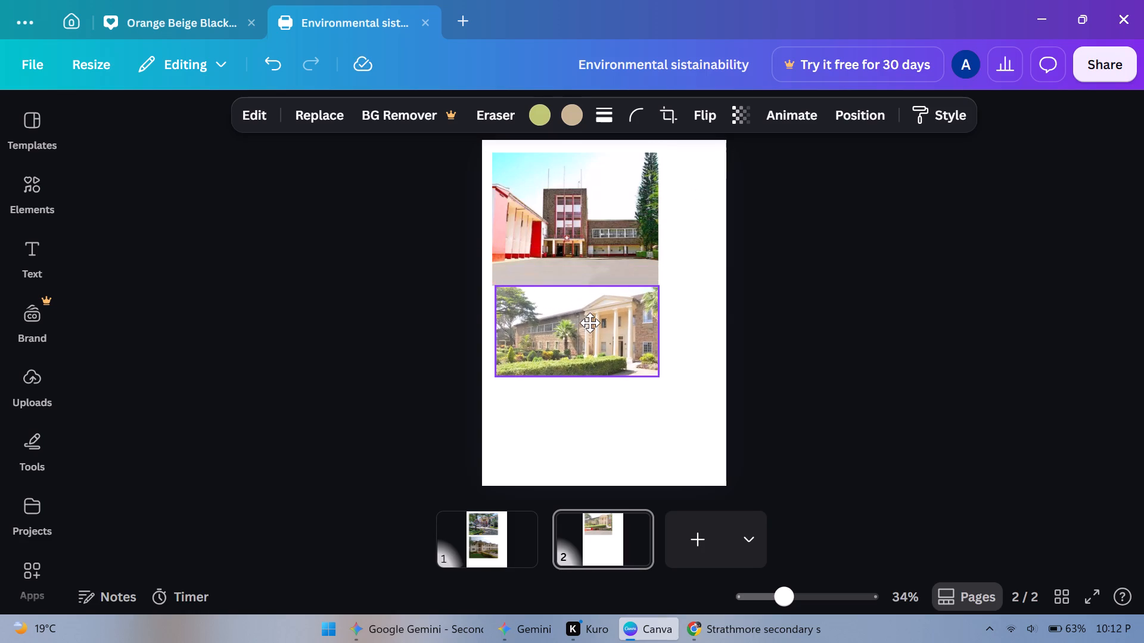
left_click_drag(590, 323, 589, 326)
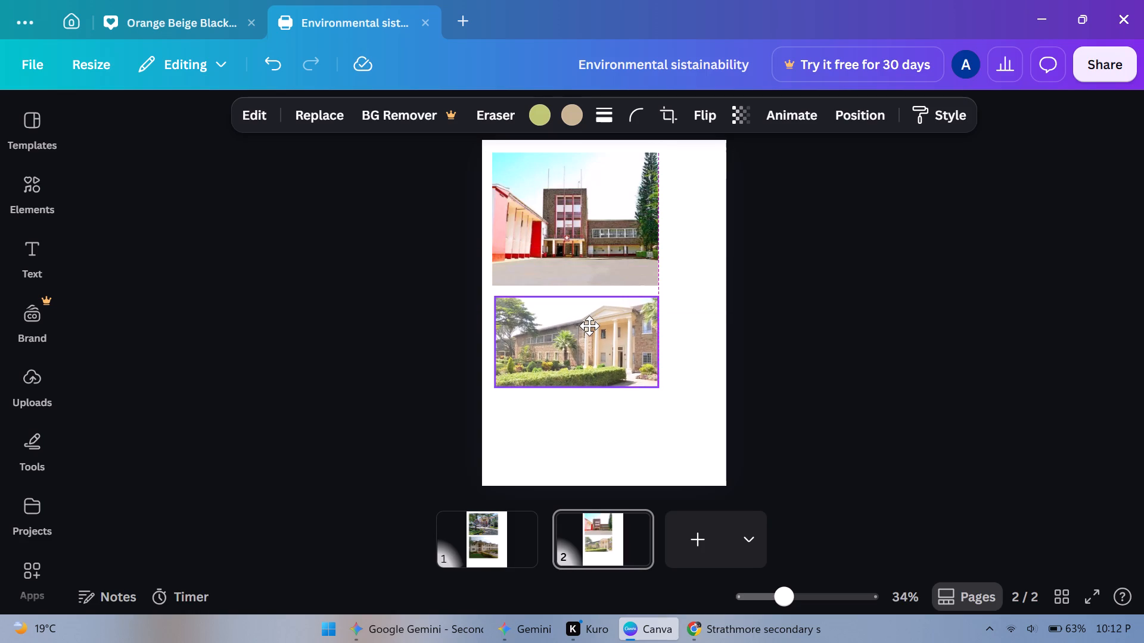
left_click_drag(589, 326, 588, 326)
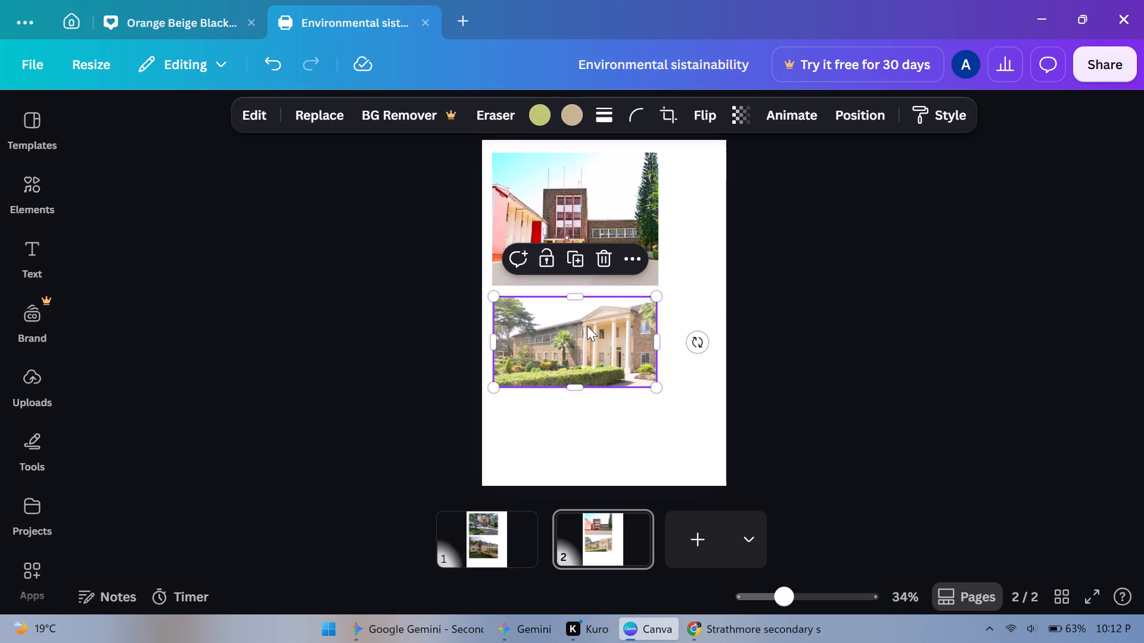
left_click_drag(568, 326, 570, 383)
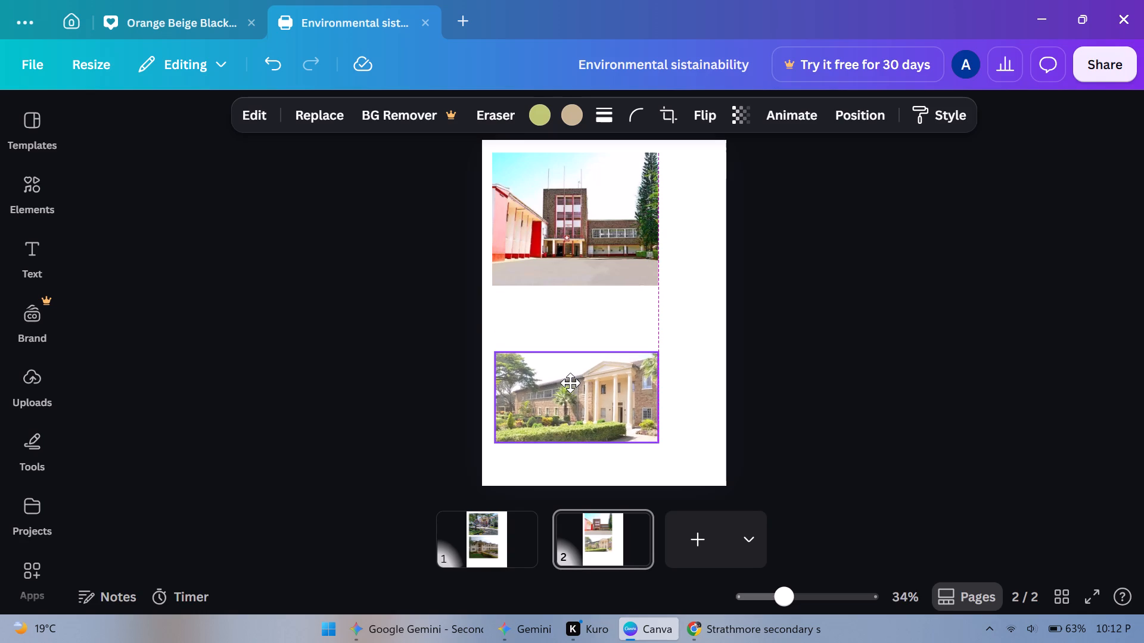
left_click_drag(570, 383, 573, 358)
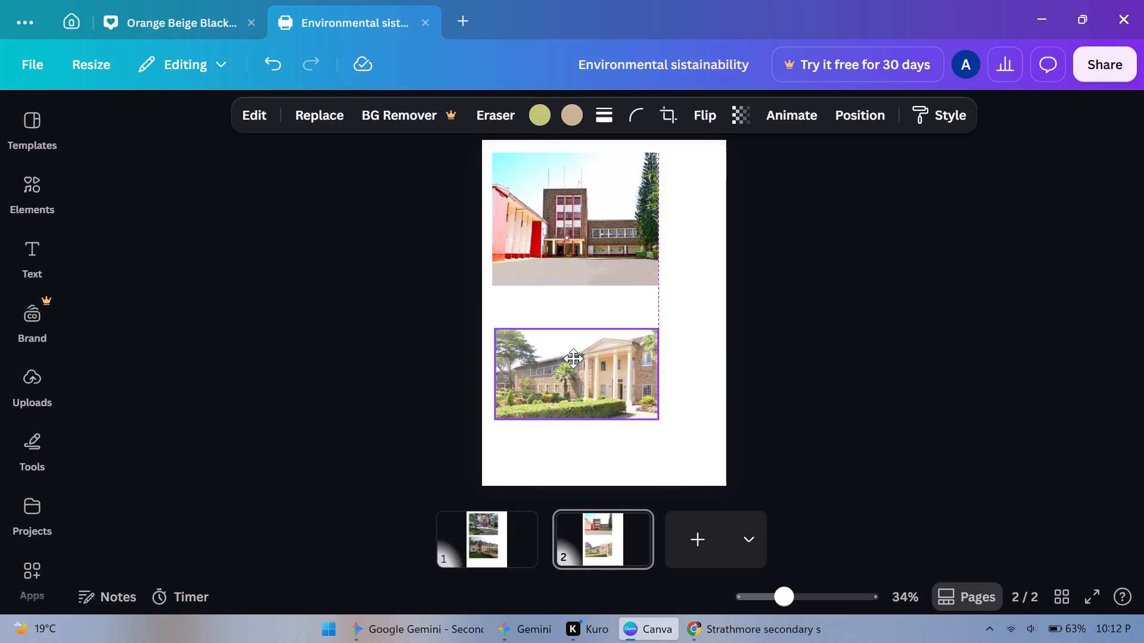
left_click_drag(573, 358, 574, 348)
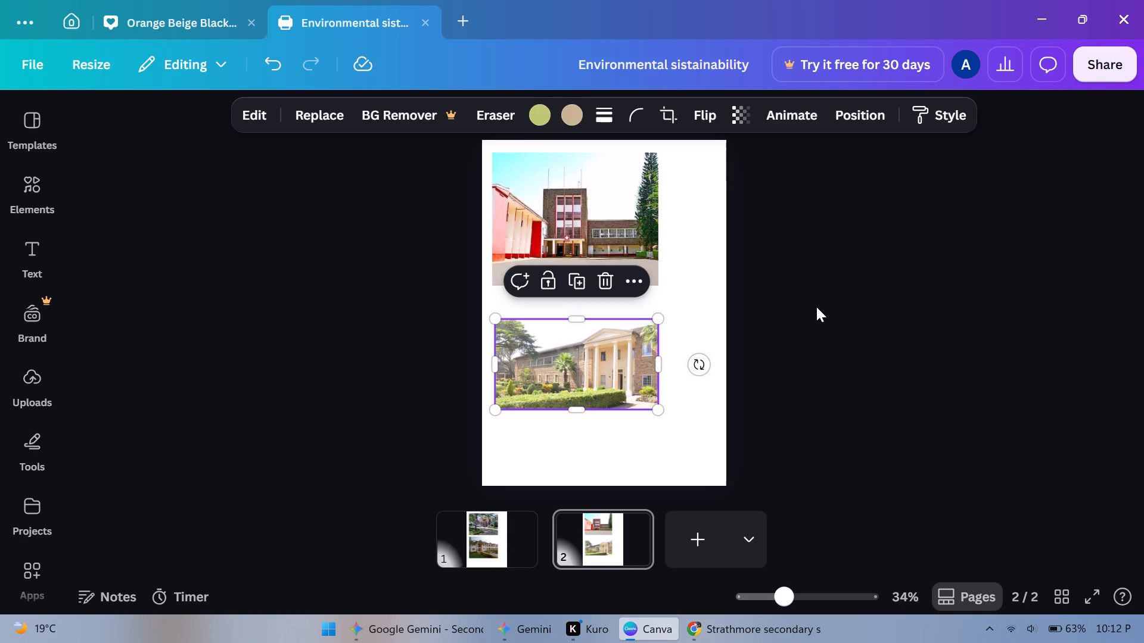
left_click(816, 307)
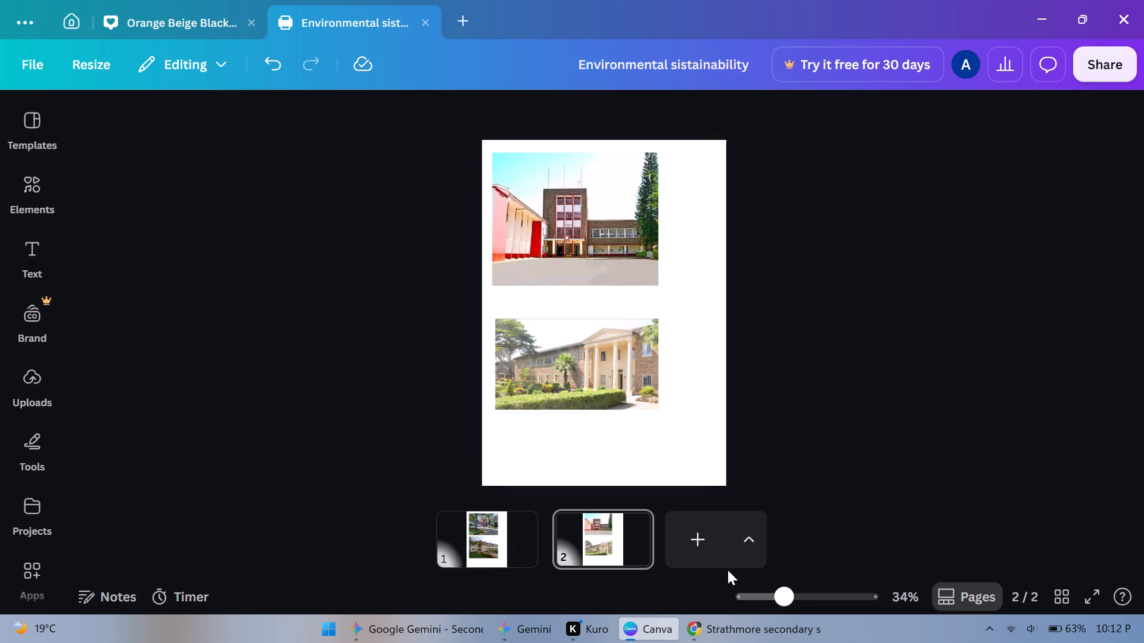
Add a blank third page to the document.
left_click(697, 547)
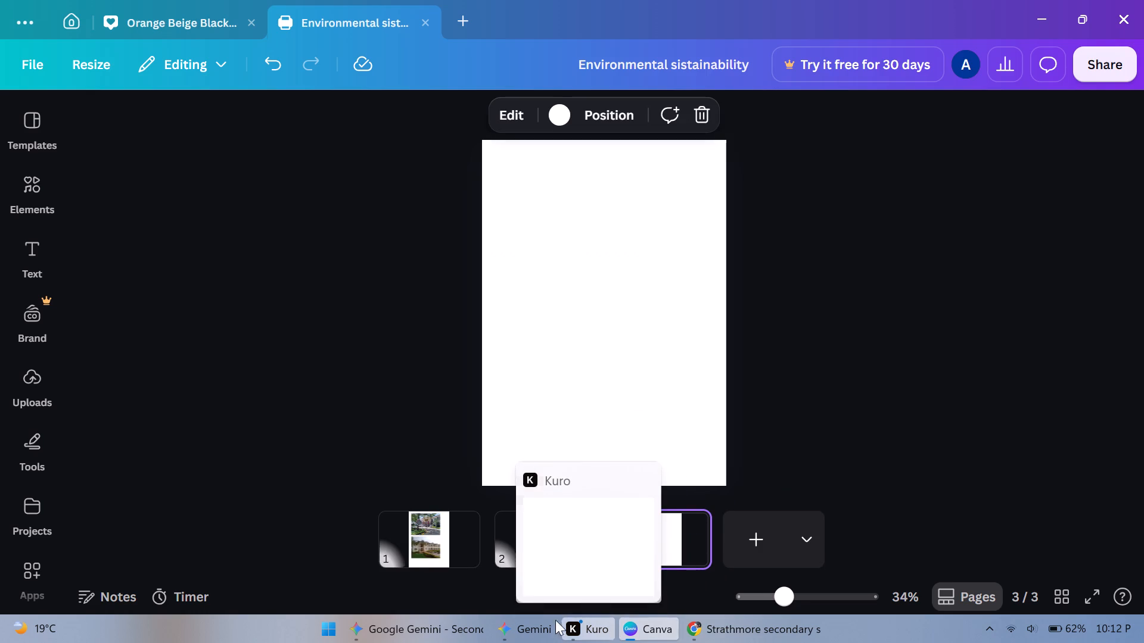
On page 1, trim the height of the top photo and scale it down to roughly half the page width.
left_click(419, 553)
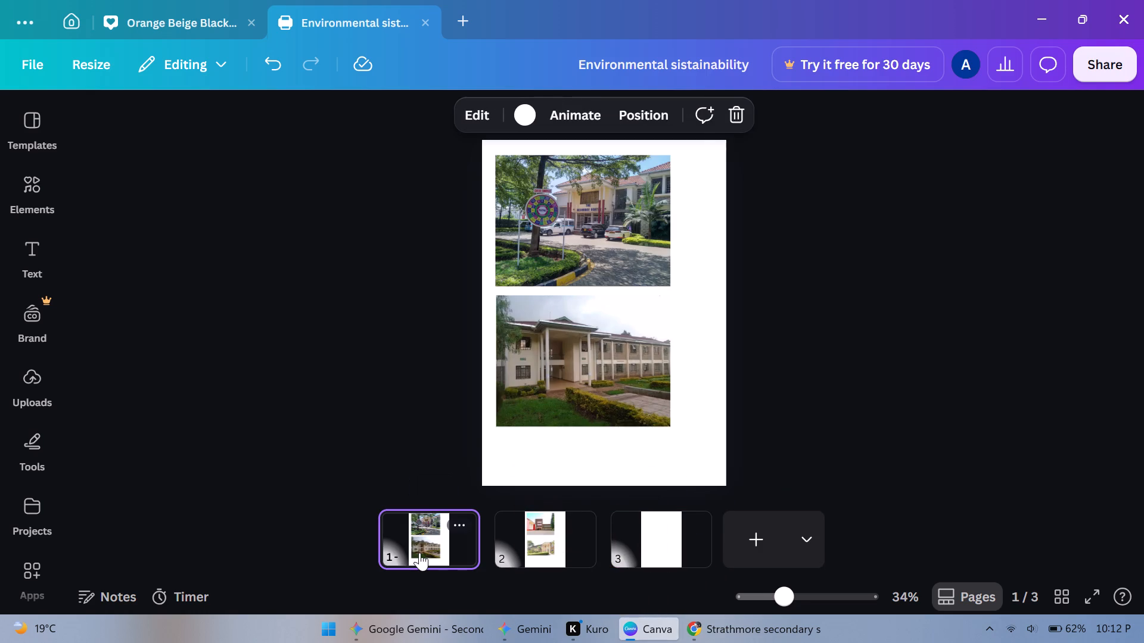
left_click(570, 254)
left_click_drag(586, 291, 587, 269)
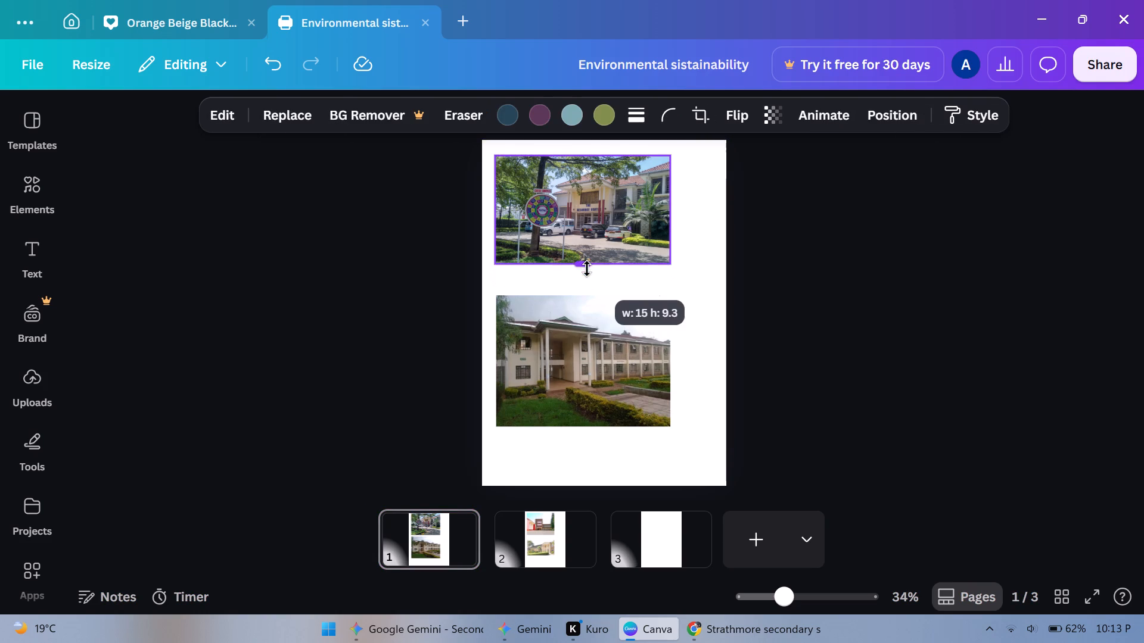
left_click_drag(587, 269, 586, 278)
left_click_drag(667, 273, 658, 264)
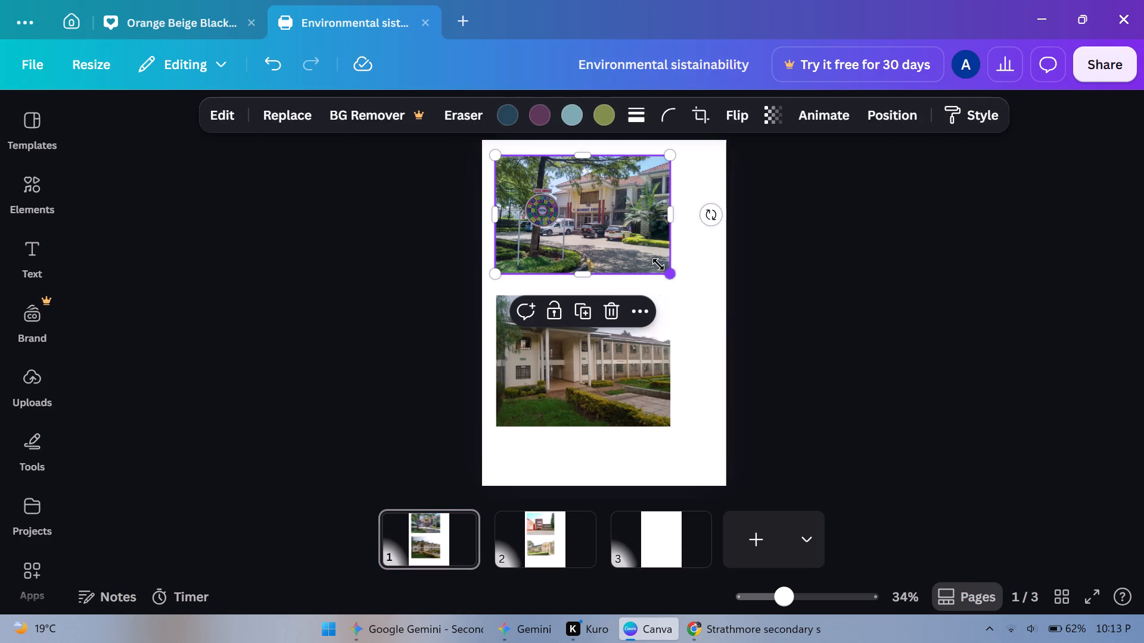
left_click_drag(658, 264, 603, 225)
Crop and shrink page 1's lower photo to about half the page width and place it just beneath the top photo.
left_click(594, 380)
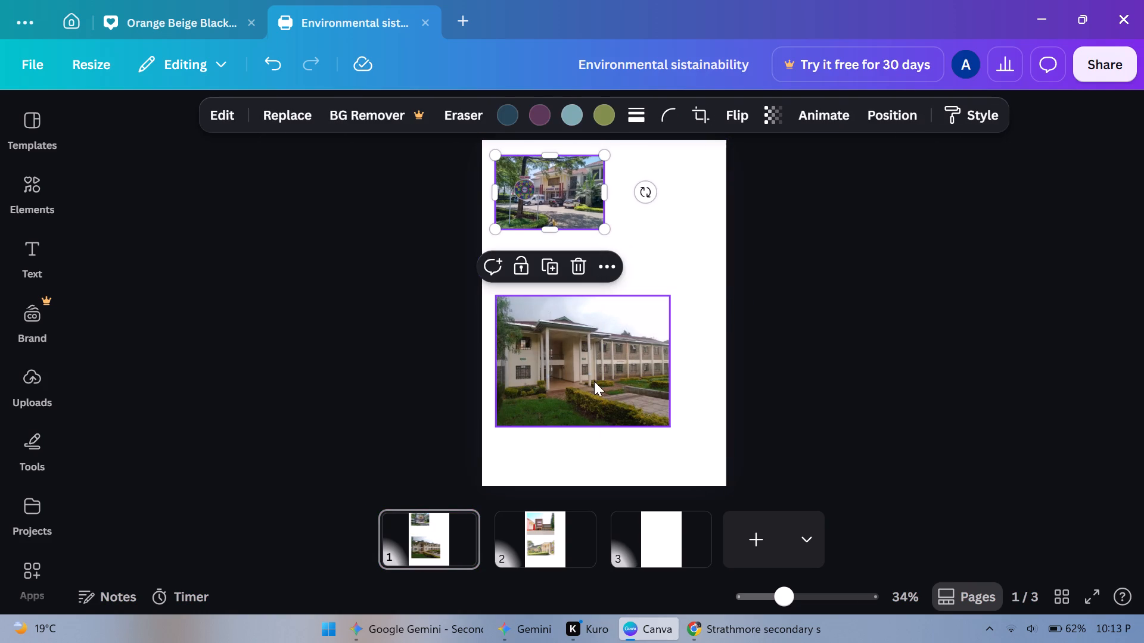
left_click_drag(588, 424, 586, 408)
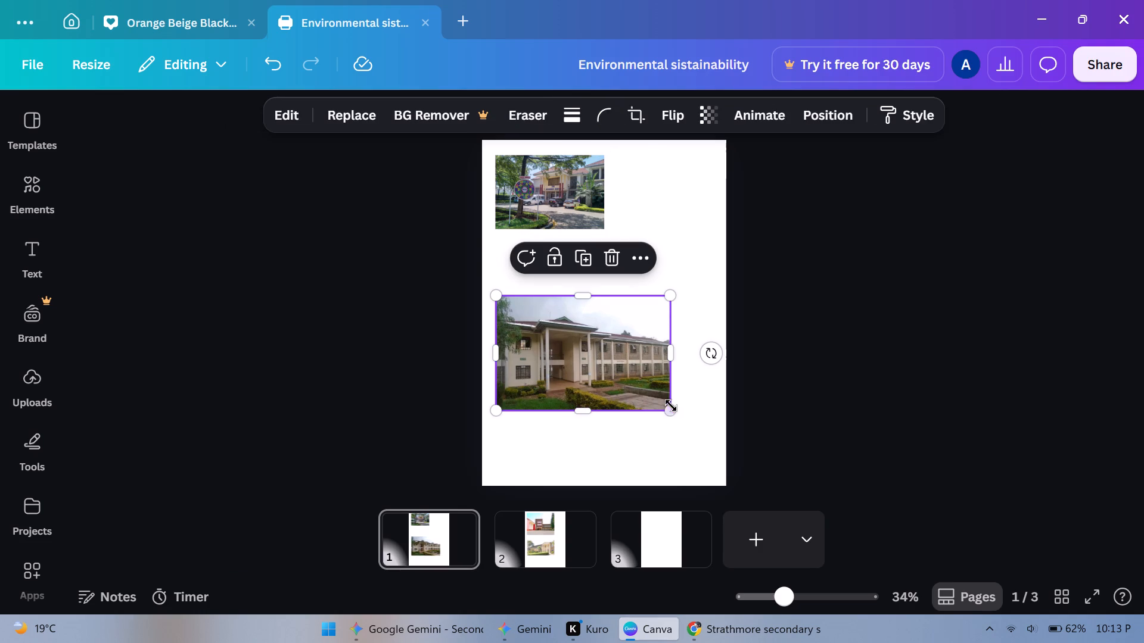
left_click_drag(672, 407, 626, 358)
left_click_drag(573, 336, 604, 183)
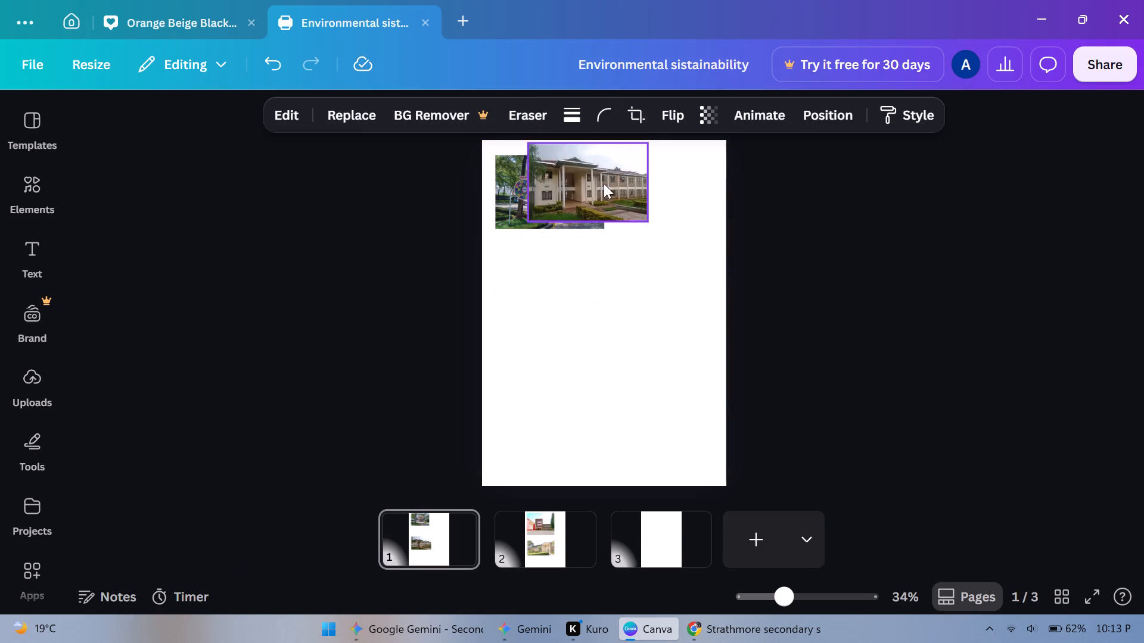
left_click_drag(604, 183, 571, 209)
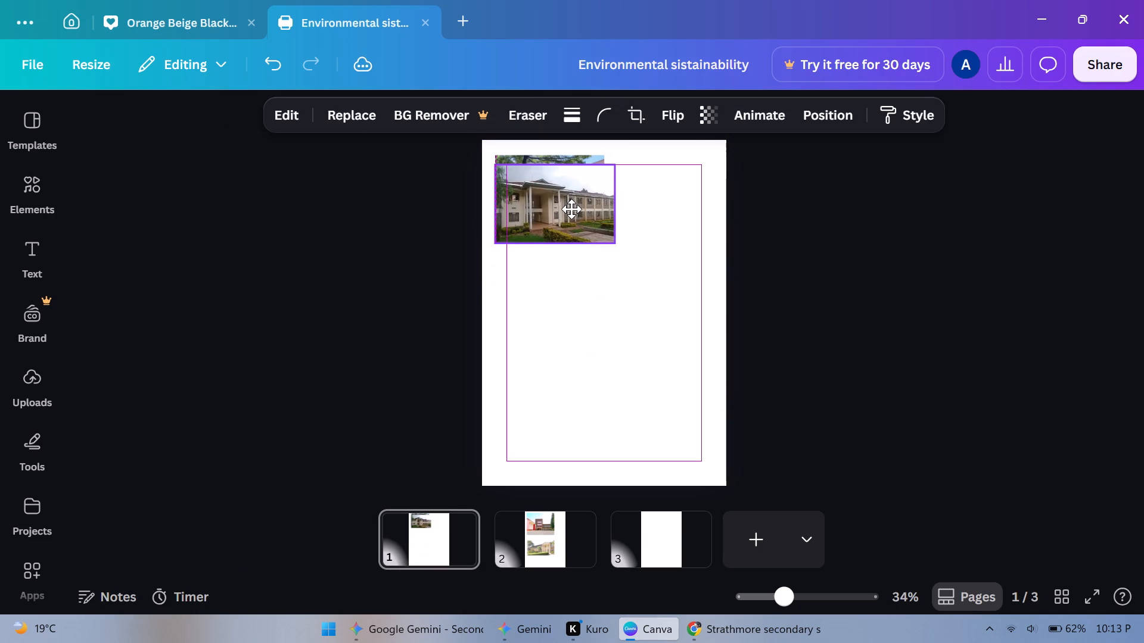
left_click_drag(571, 209, 570, 209)
left_click_drag(552, 187, 555, 298)
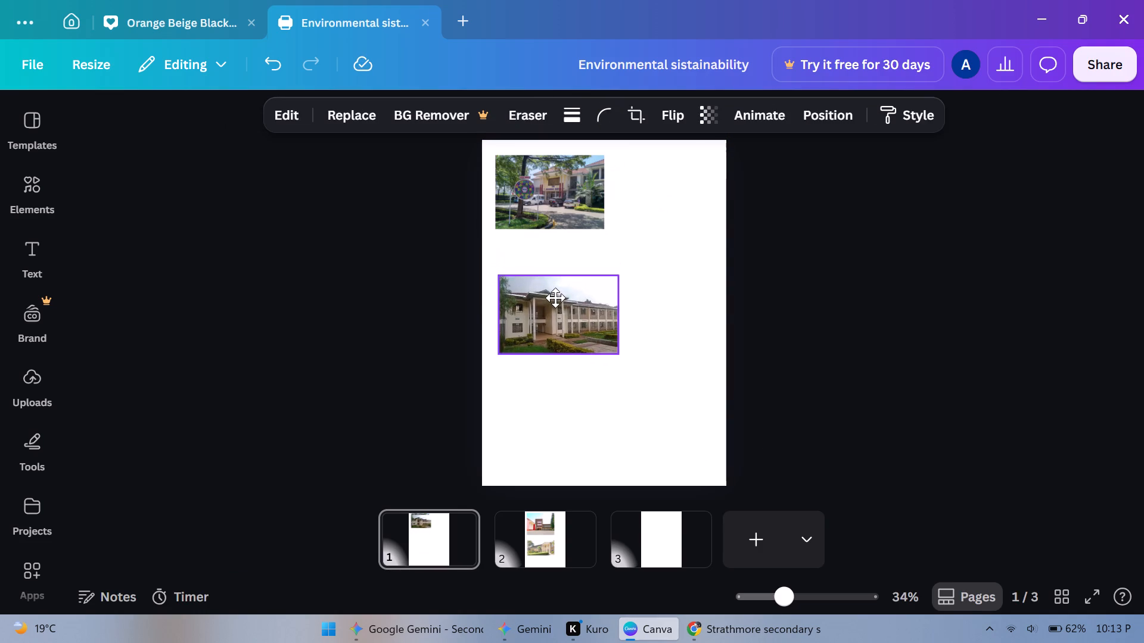
left_click_drag(555, 298, 552, 267)
Enlarge page 1's top photo slightly to match the width of the photo beneath it.
left_click(571, 179)
left_click_drag(603, 227, 607, 236)
left_click(824, 319)
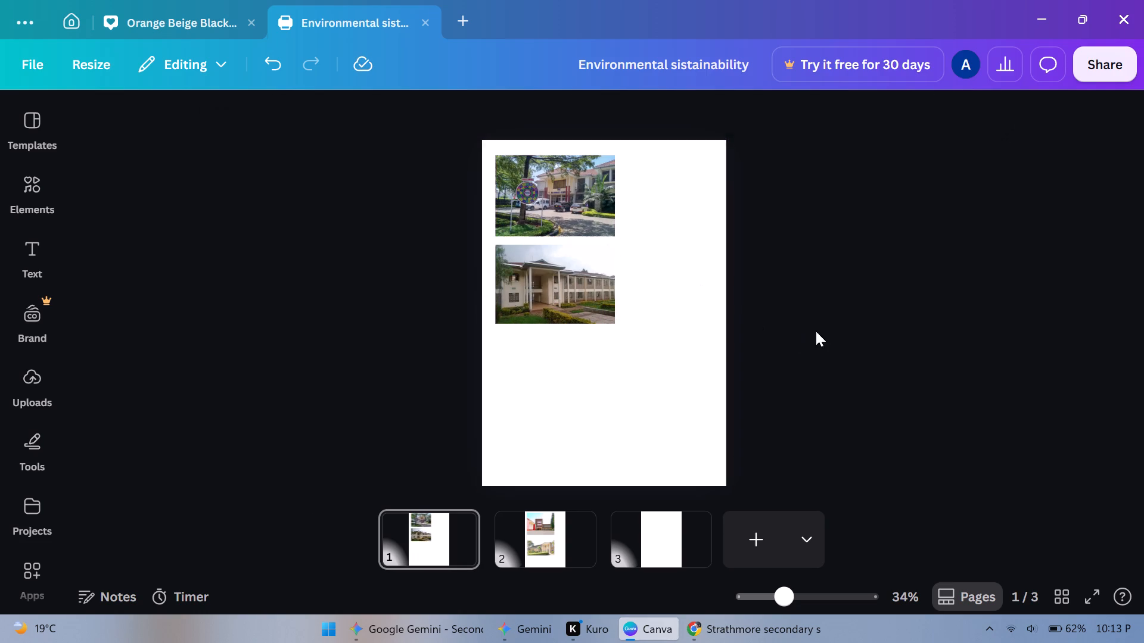
Move the red-walled school photo from page 2 to page 1.
left_click(544, 552)
left_click(537, 229)
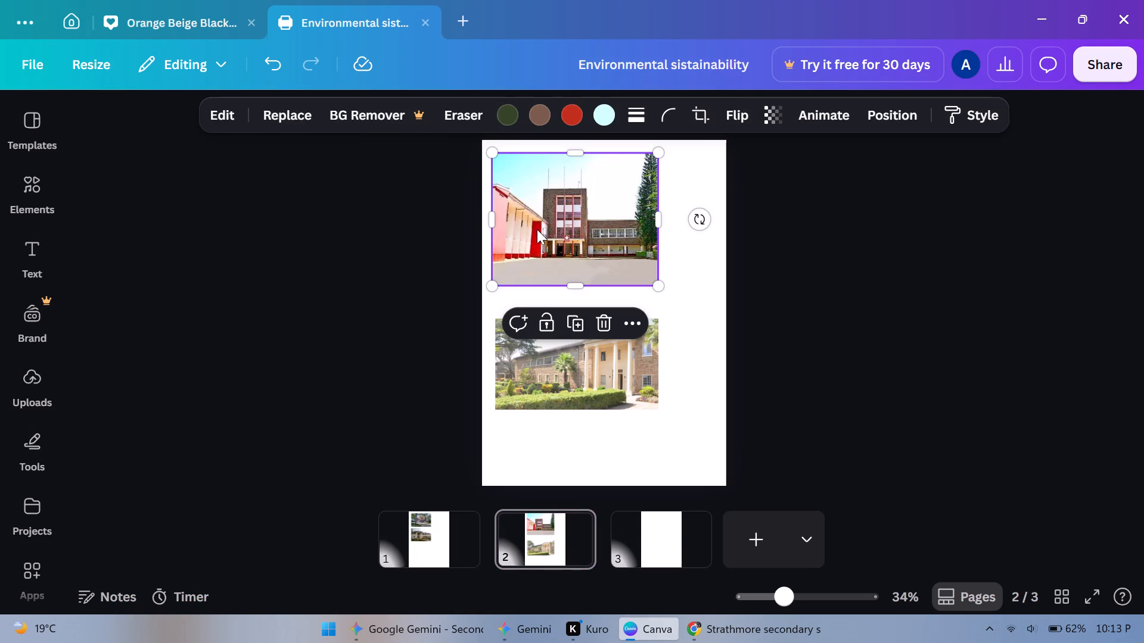
left_click_drag(537, 229, 529, 298)
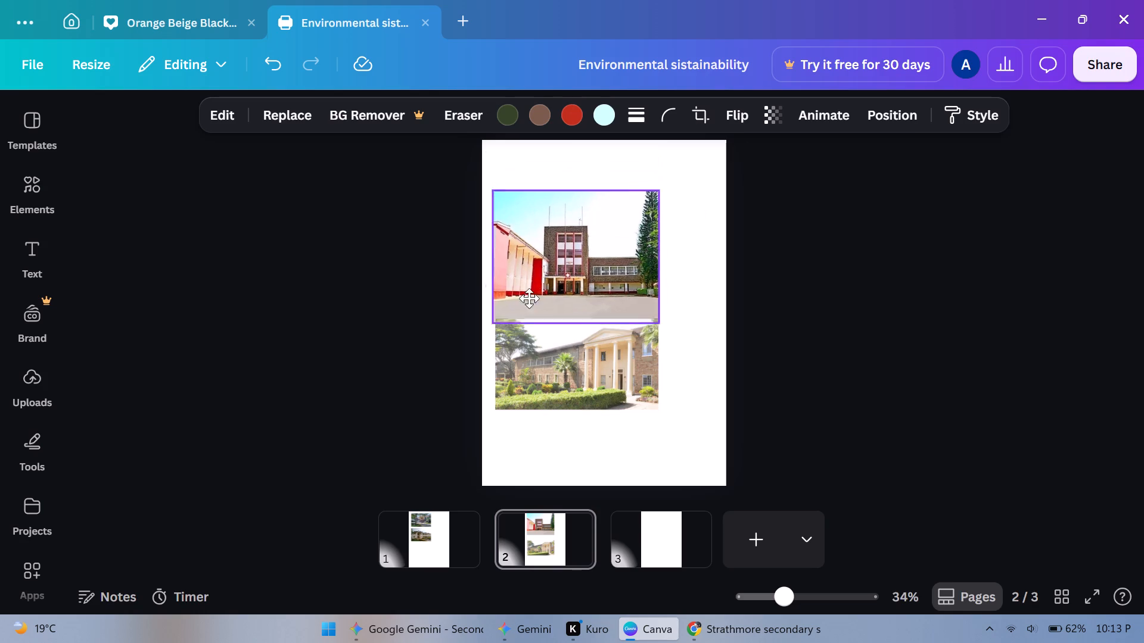
left_click_drag(529, 298, 412, 553)
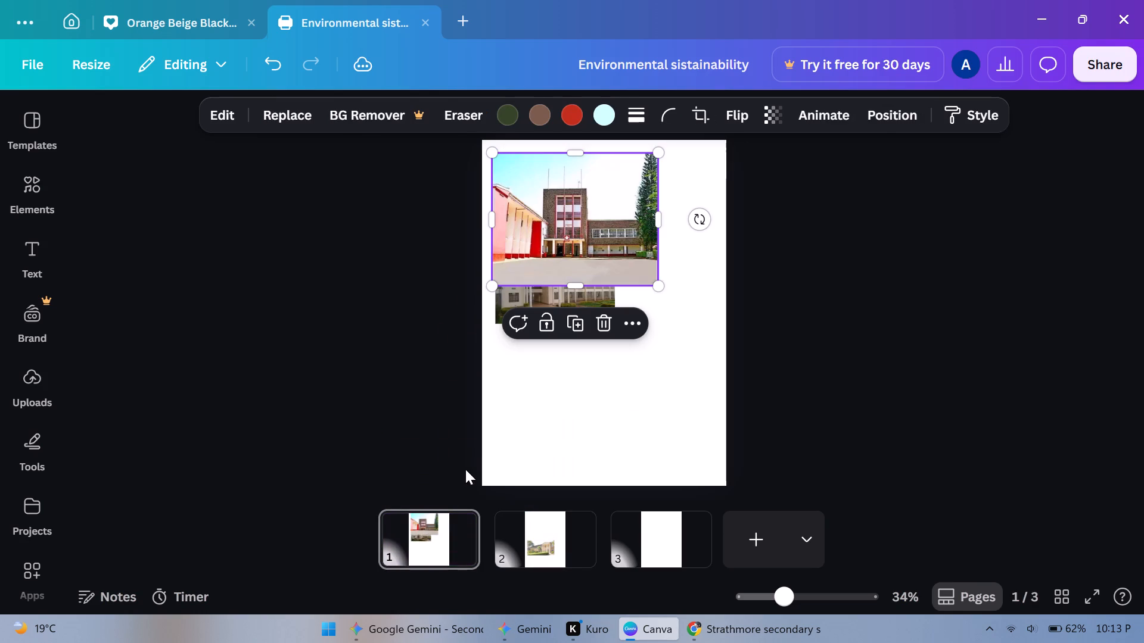
Resize the red-walled school photo to about 10.3 wide, matching page 1's other photos, and place it third in the column.
left_click_drag(573, 239, 578, 328)
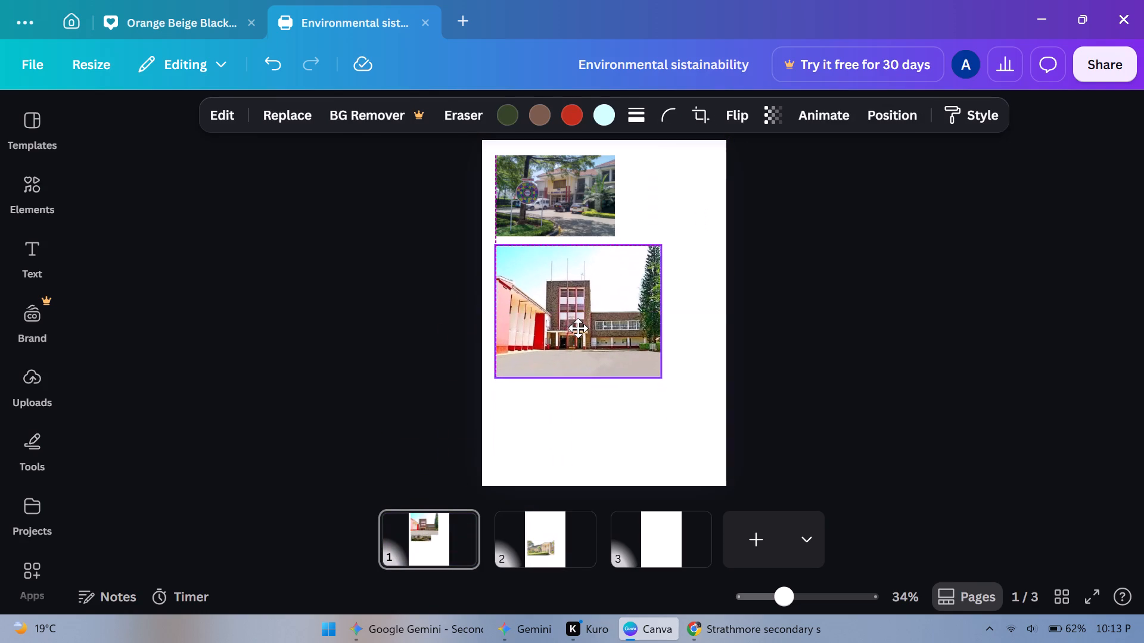
left_click_drag(578, 328, 578, 333)
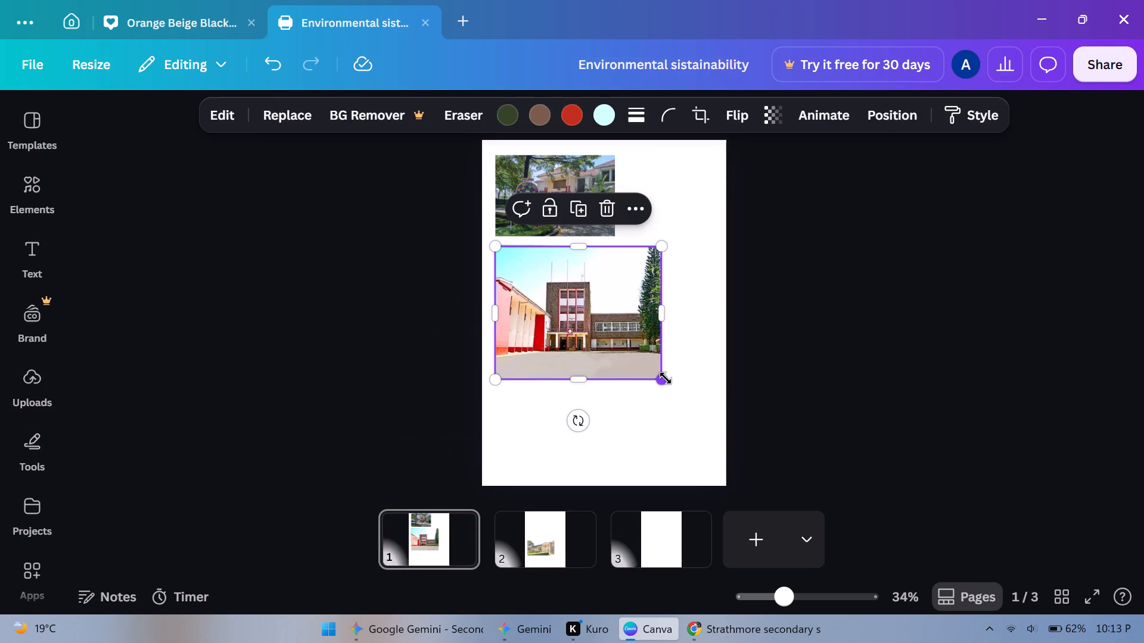
left_click_drag(666, 378, 613, 344)
left_click_drag(548, 344, 555, 327)
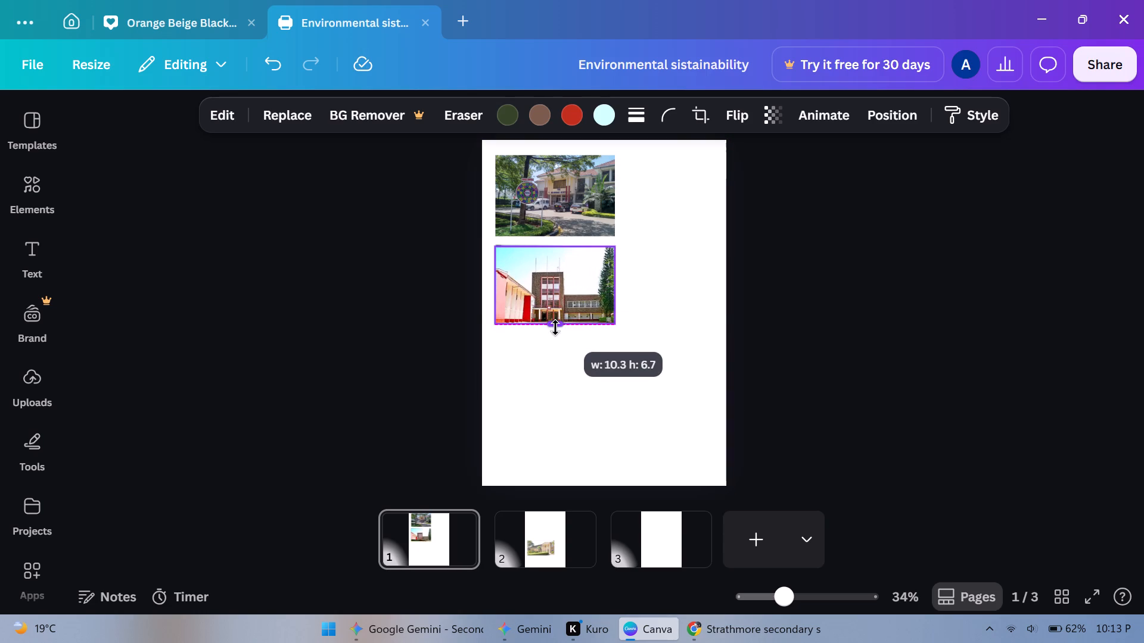
left_click_drag(555, 327, 555, 338)
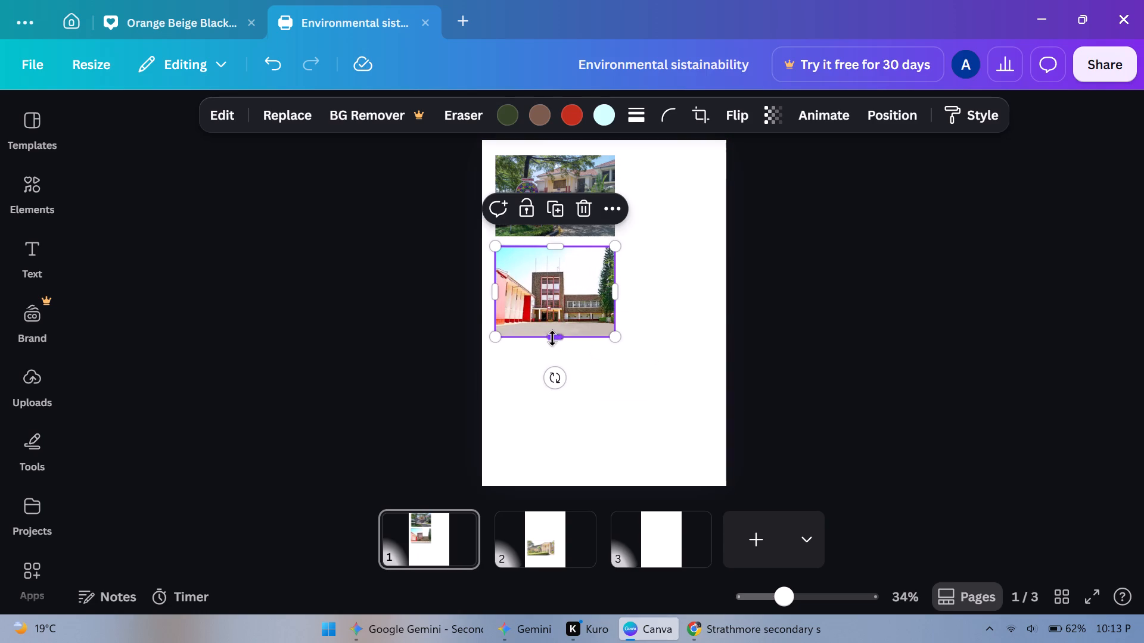
left_click_drag(559, 249, 559, 255)
left_click_drag(549, 317, 551, 305)
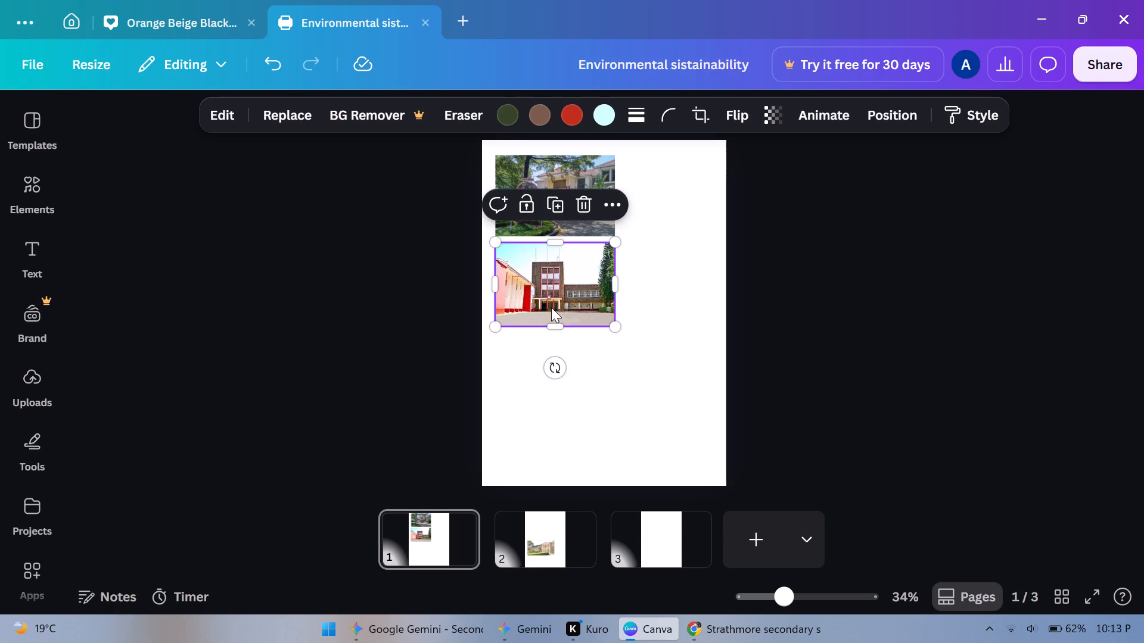
left_click(552, 327)
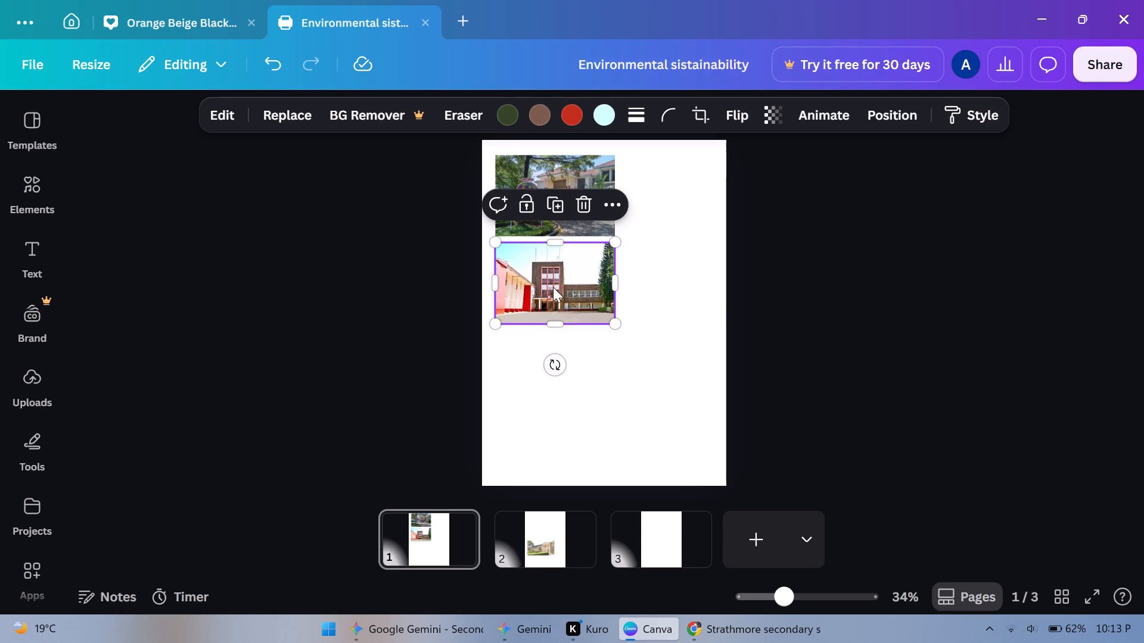
left_click_drag(553, 287, 555, 377)
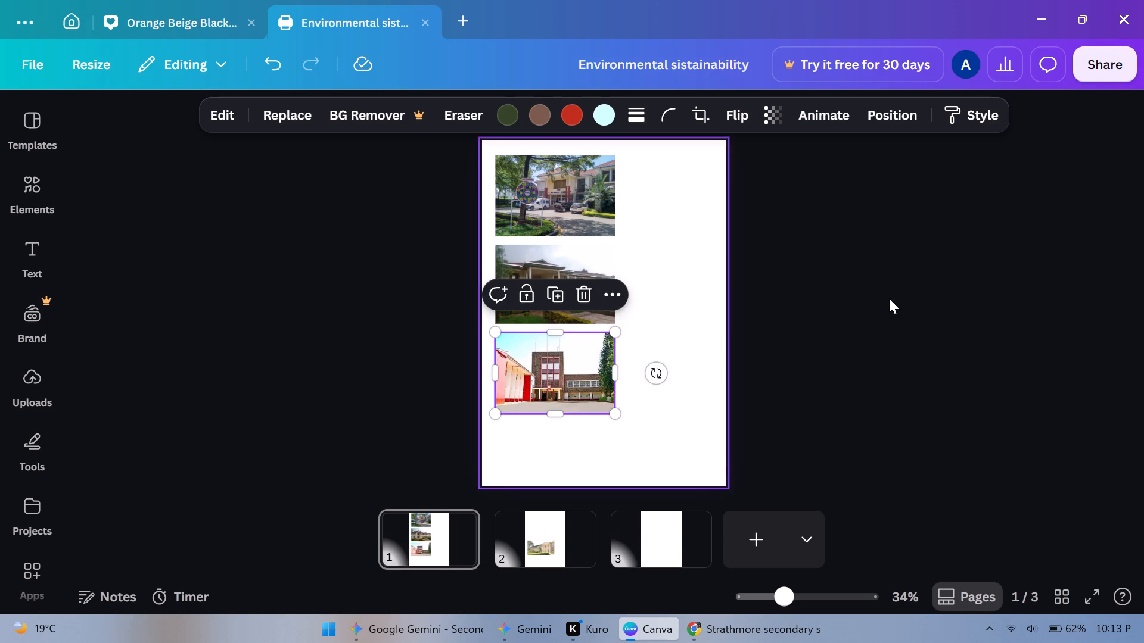
Move the columned-building school photo from page 2 to page 1.
left_click(890, 298)
left_click(560, 547)
left_click_drag(588, 380, 539, 410)
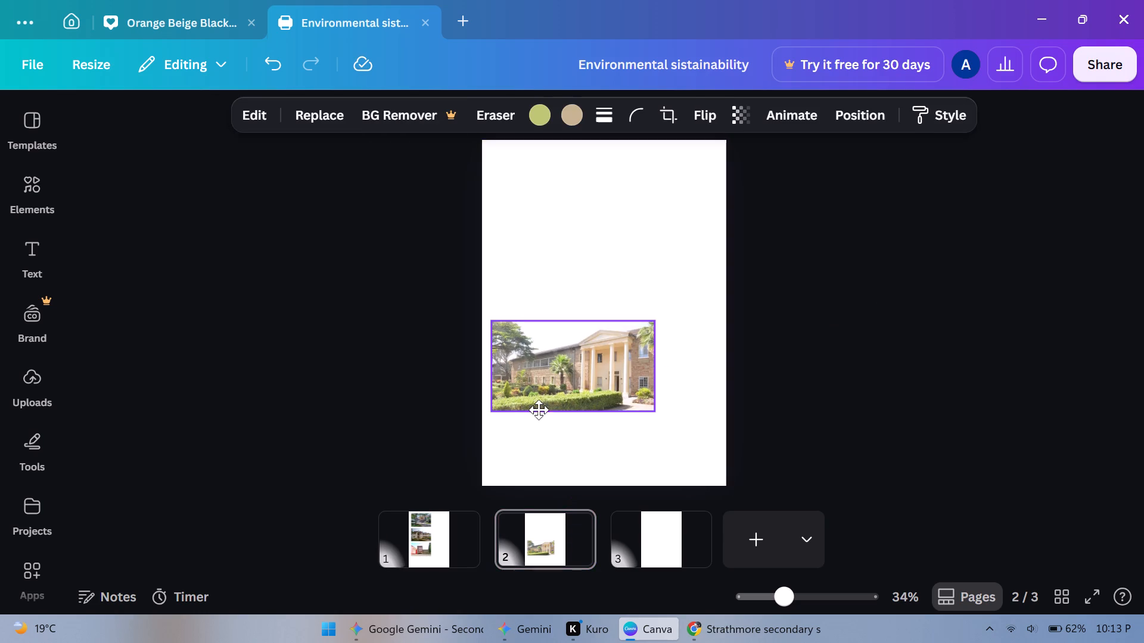
left_click_drag(539, 410, 412, 566)
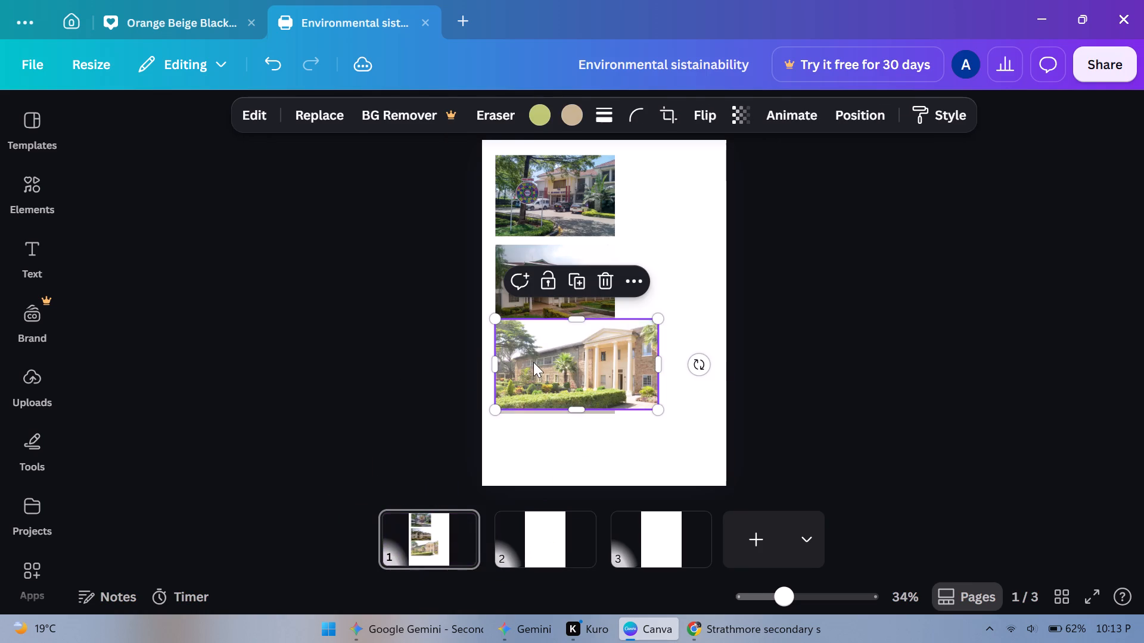
Resize the columned-building photo to about 10.3 wide over the red-walled photo and extend its height to match that photo.
left_click_drag(534, 362, 542, 384)
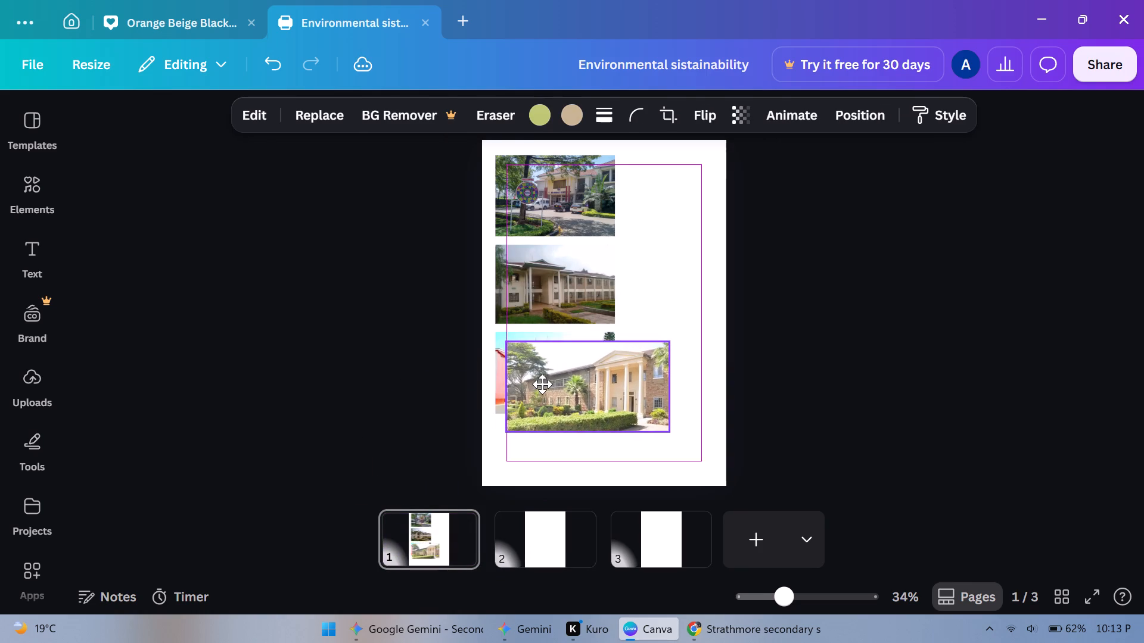
left_click_drag(542, 384, 538, 376)
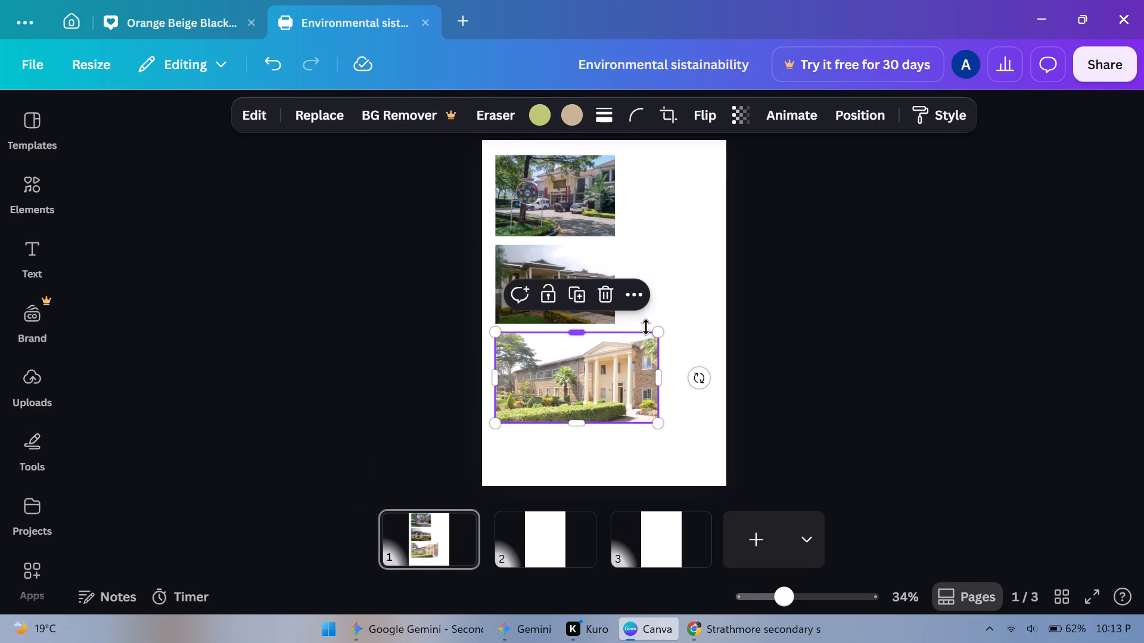
left_click_drag(657, 331, 601, 360)
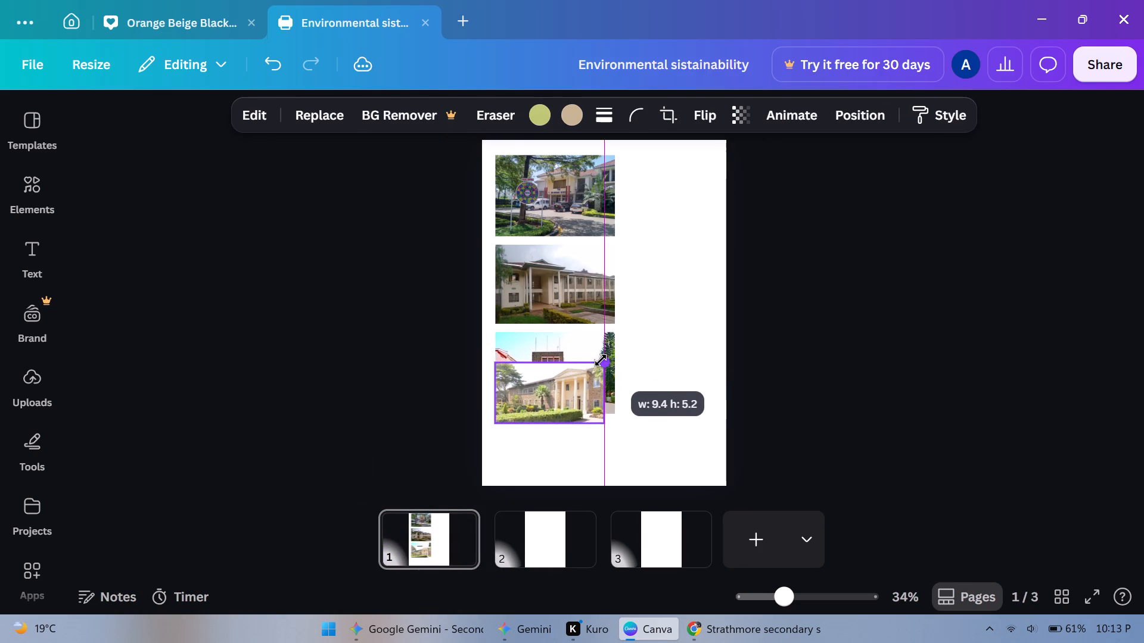
left_click_drag(601, 360, 615, 358)
left_click_drag(579, 397, 576, 375)
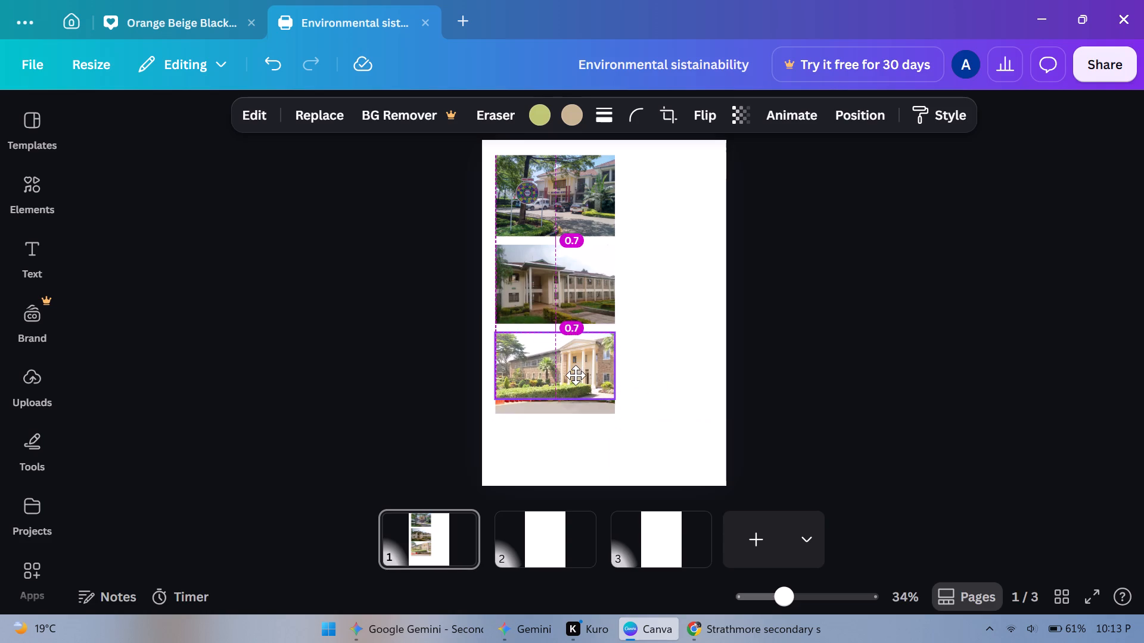
left_click_drag(576, 375, 574, 375)
left_click_drag(553, 366, 562, 366)
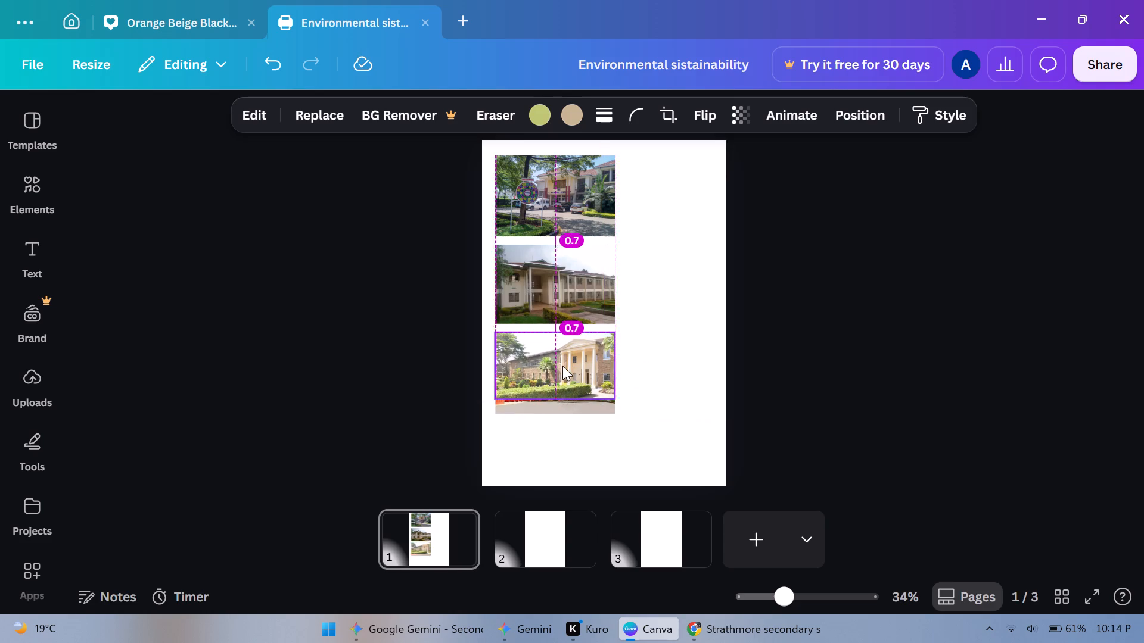
left_click_drag(558, 396, 559, 395)
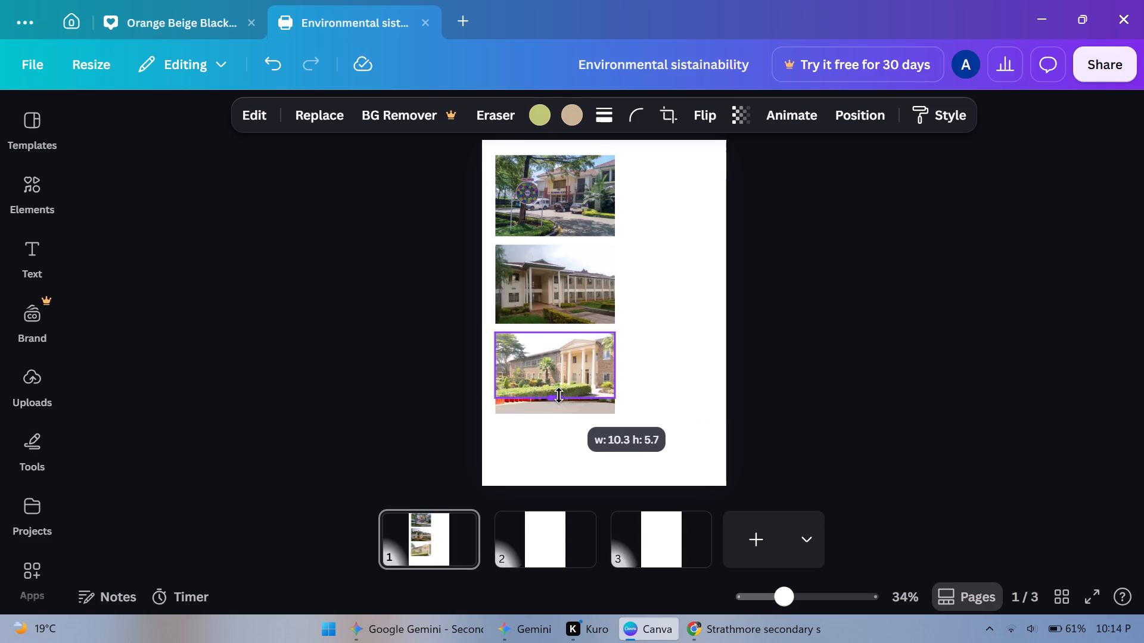
left_click_drag(559, 395, 558, 414)
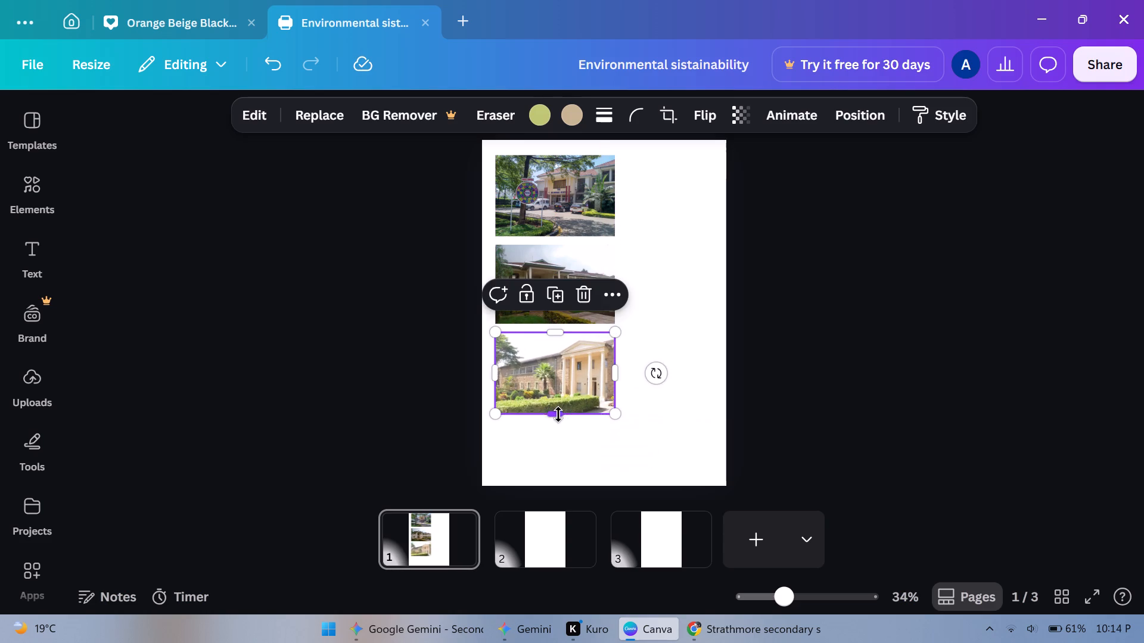
left_click(859, 328)
Move the columned-building photo off the red-walled photo and rotate it a quarter turn counterclockwise.
left_click_drag(564, 374, 558, 448)
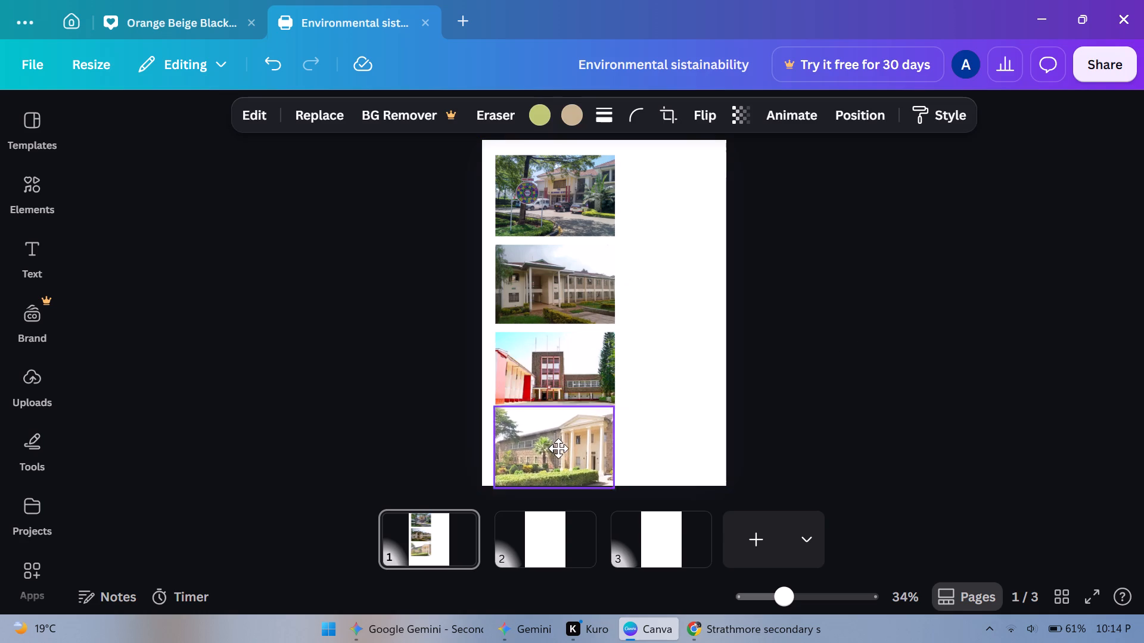
left_click_drag(558, 448, 651, 424)
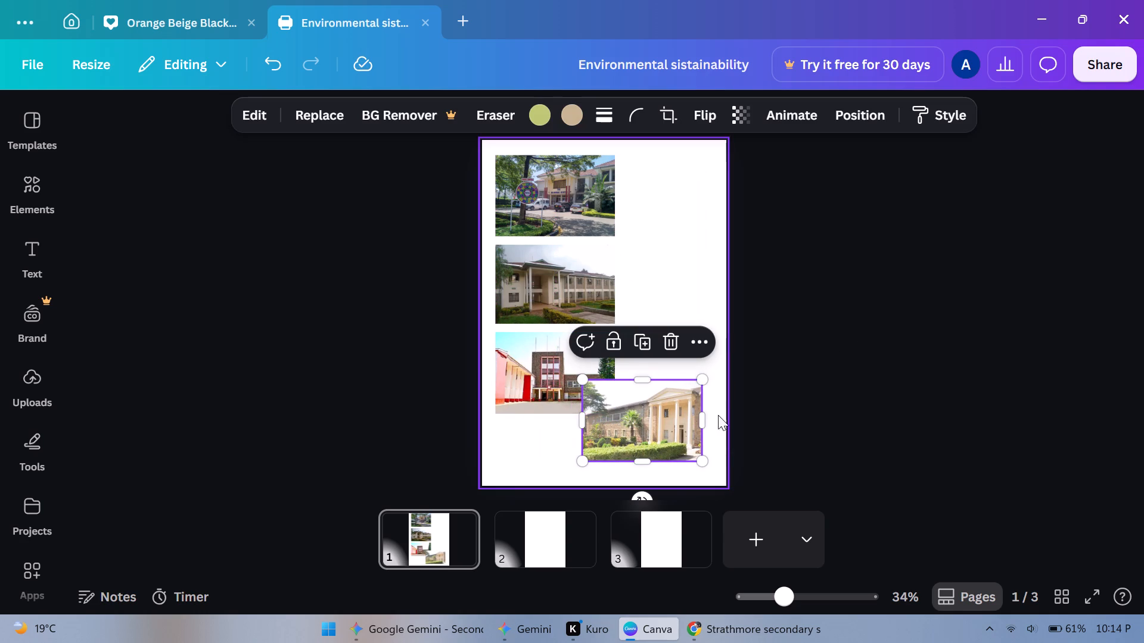
left_click(769, 417)
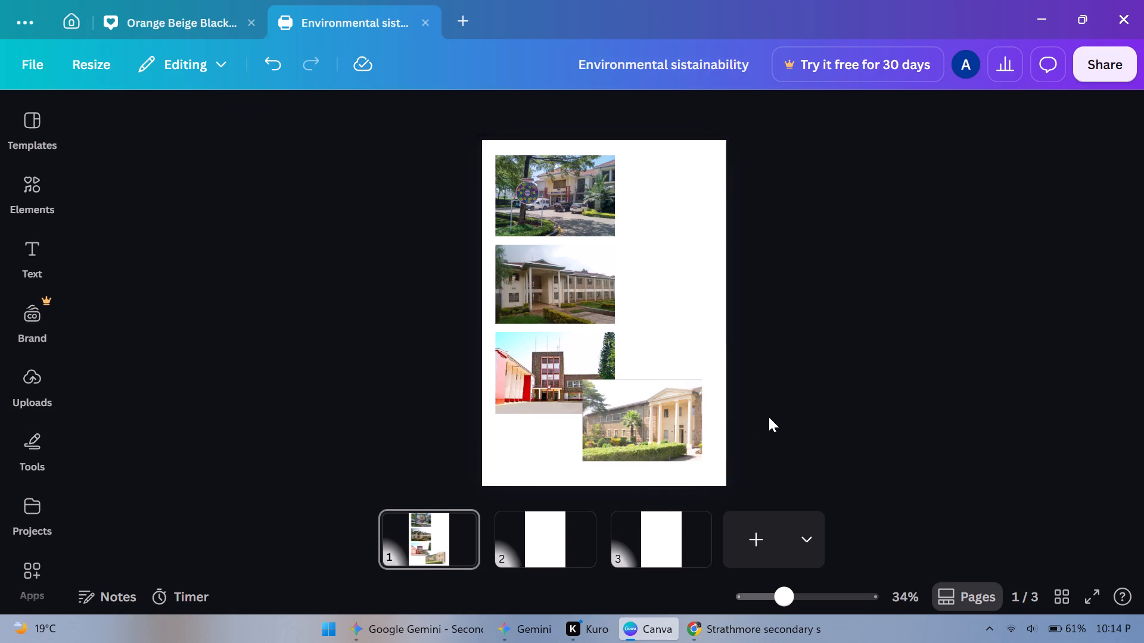
left_click(628, 430)
left_click_drag(628, 430, 630, 398)
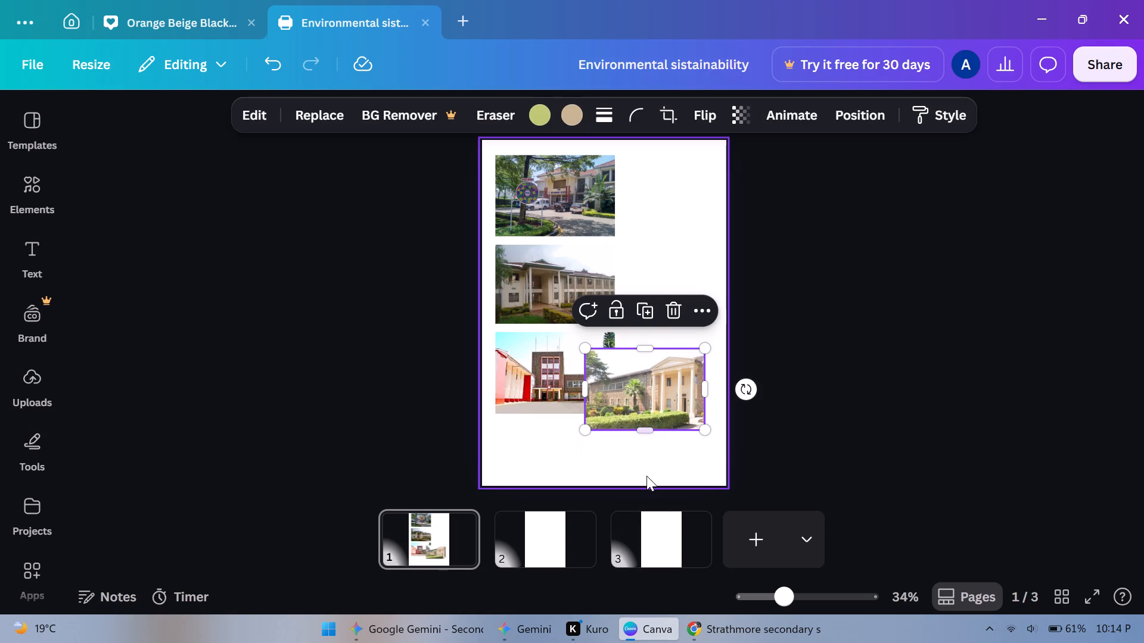
left_click(748, 386)
left_click_drag(750, 386, 732, 342)
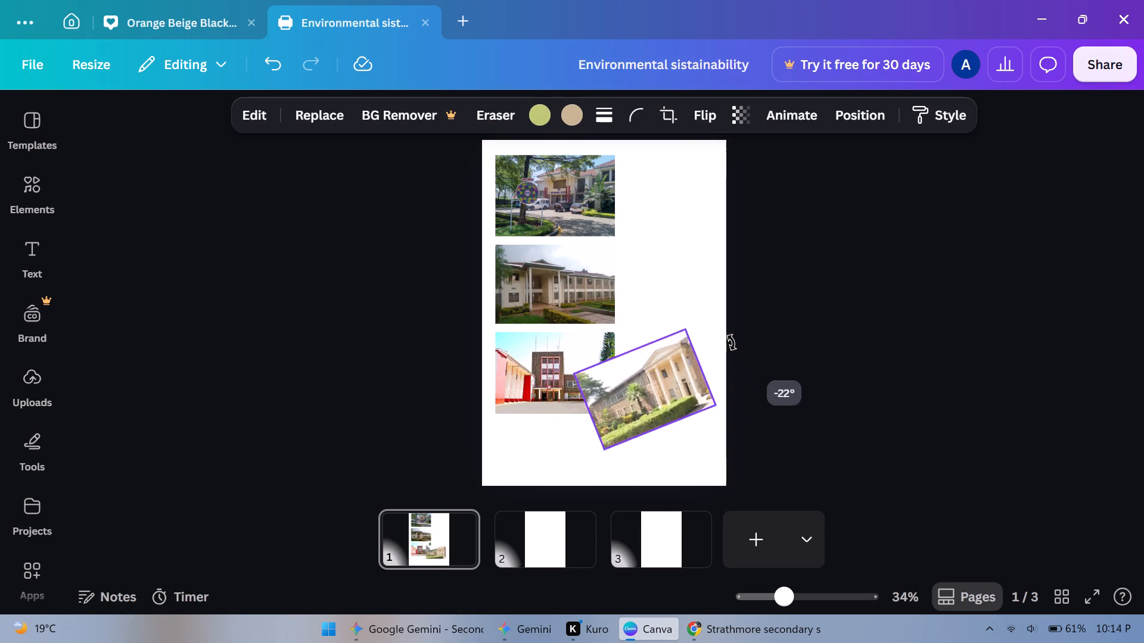
left_click_drag(732, 342, 642, 280)
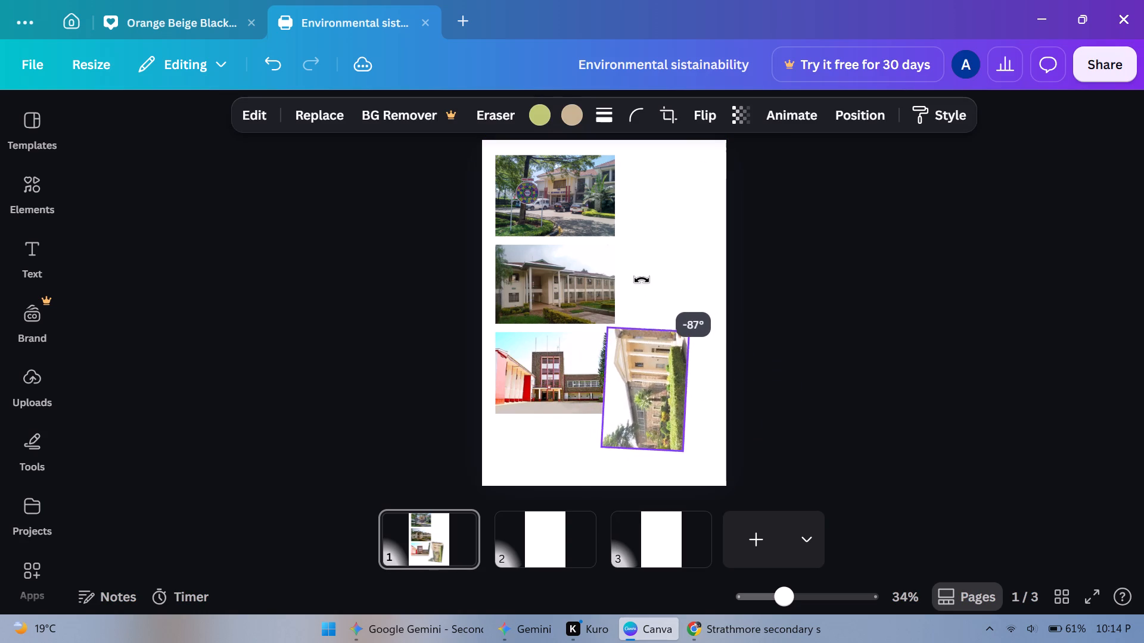
left_click_drag(642, 280, 641, 280)
Place the rotated photo at the page's upper right, level with the top edge of the first photo.
left_click_drag(627, 401, 654, 246)
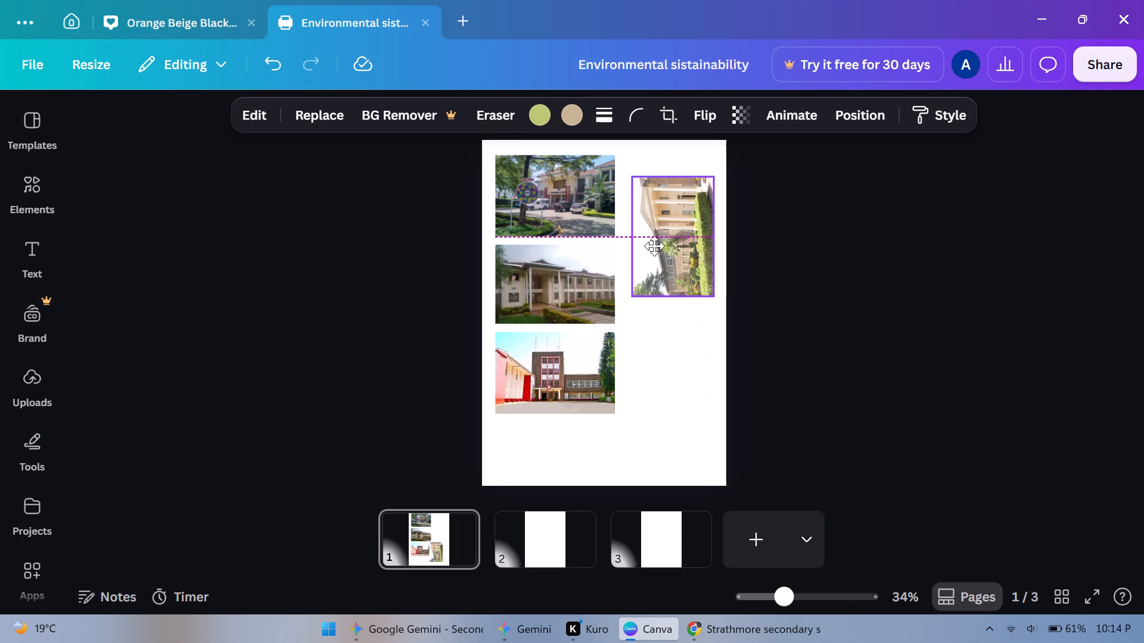
left_click_drag(654, 246, 652, 231)
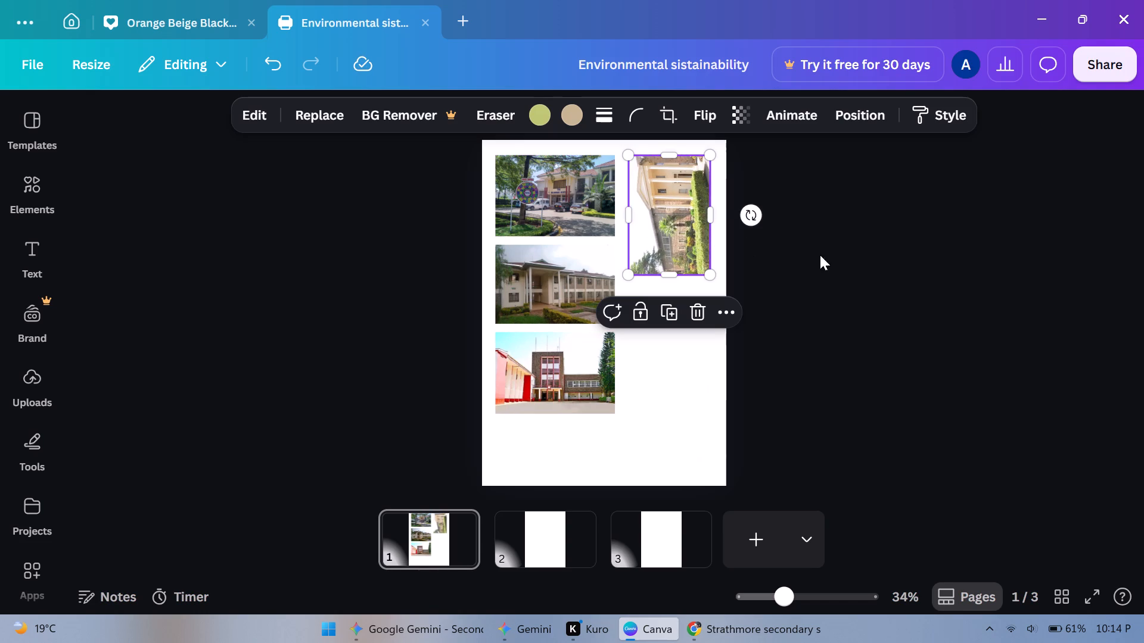
left_click(869, 267)
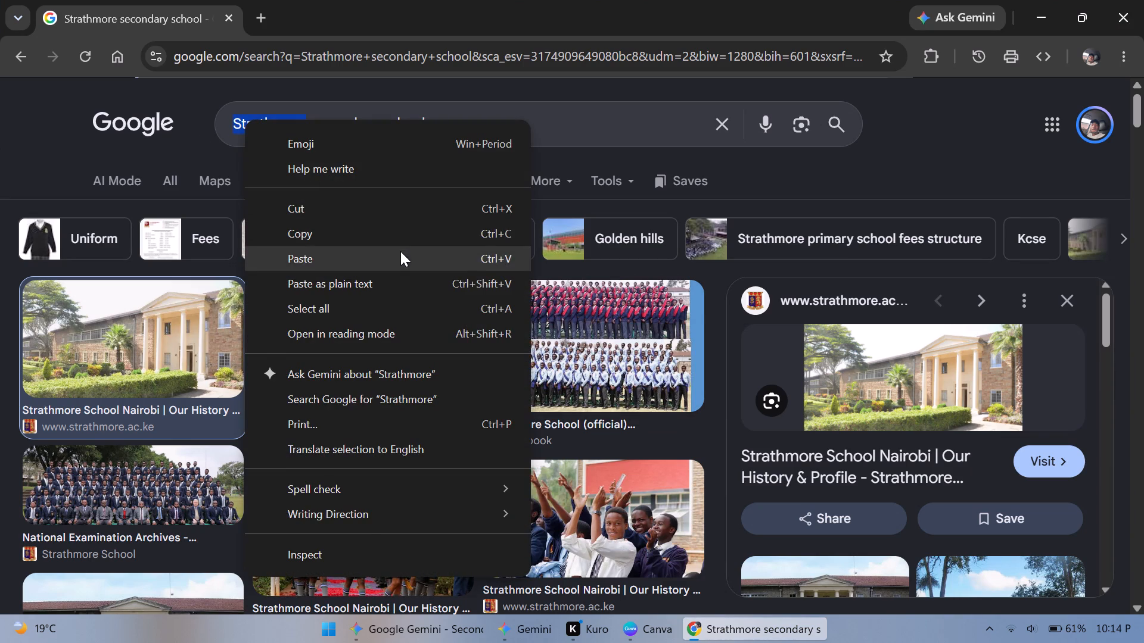
left_click(400, 251)
left_click(845, 128)
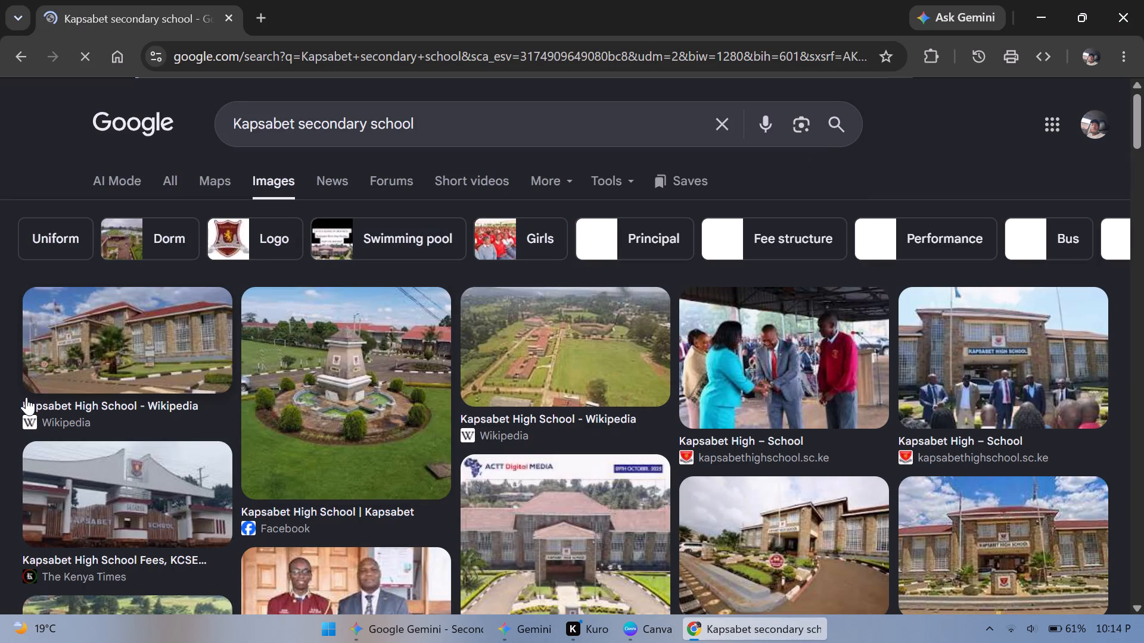
Copy the Wikipedia photo of Kapsabet High School's stone building and paste it onto page 1 in Canva.
right_click(81, 347)
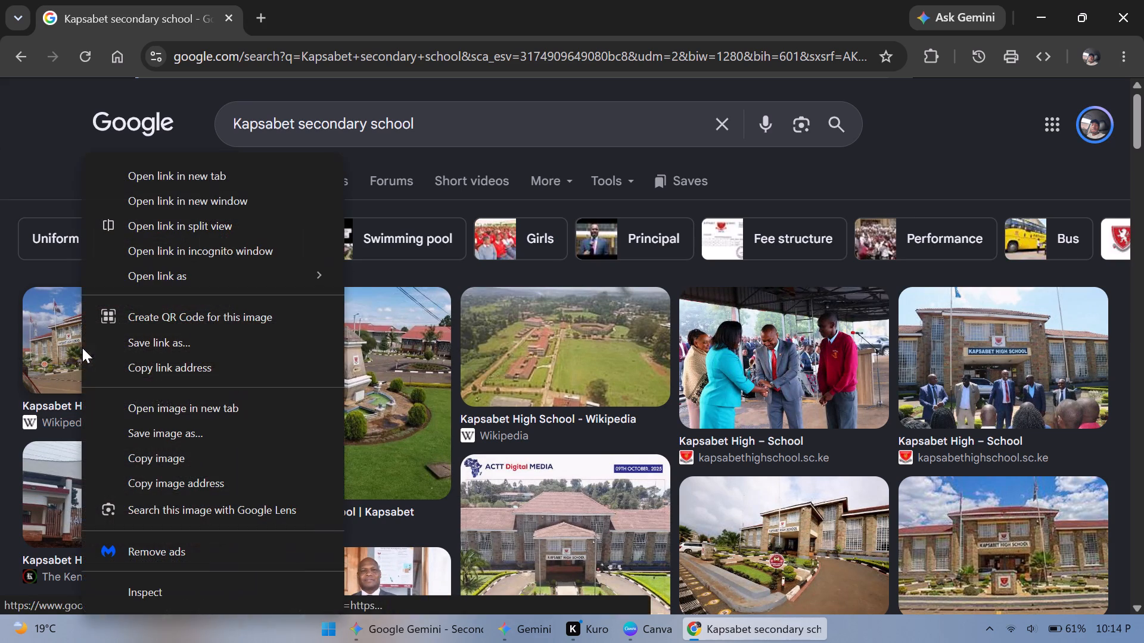
left_click(196, 458)
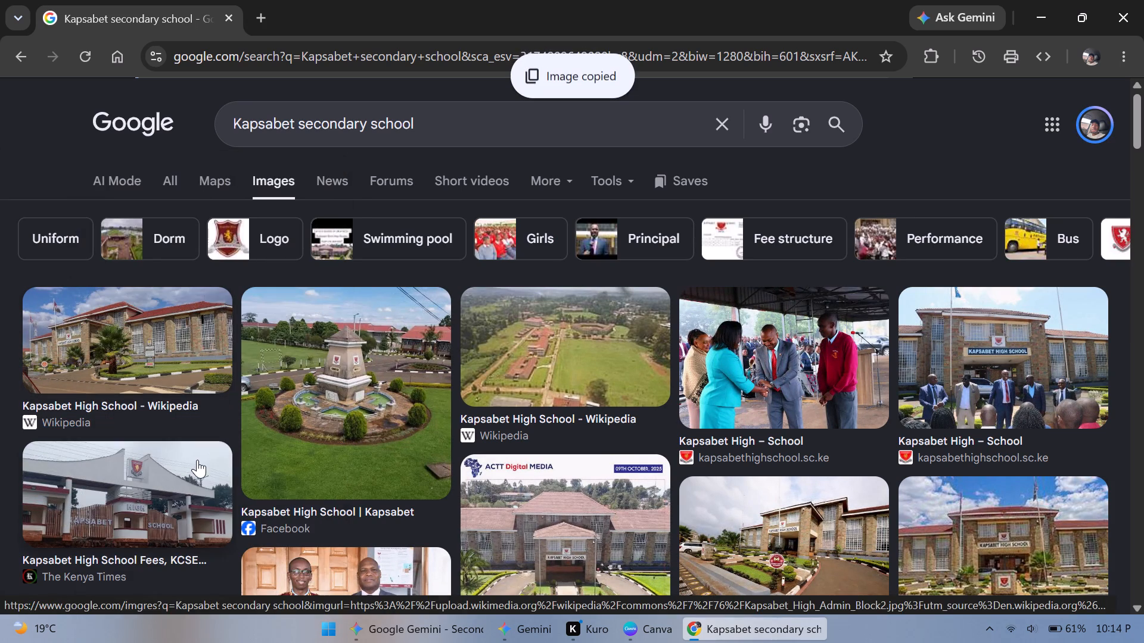
left_click(1051, 6)
left_click(1016, 41)
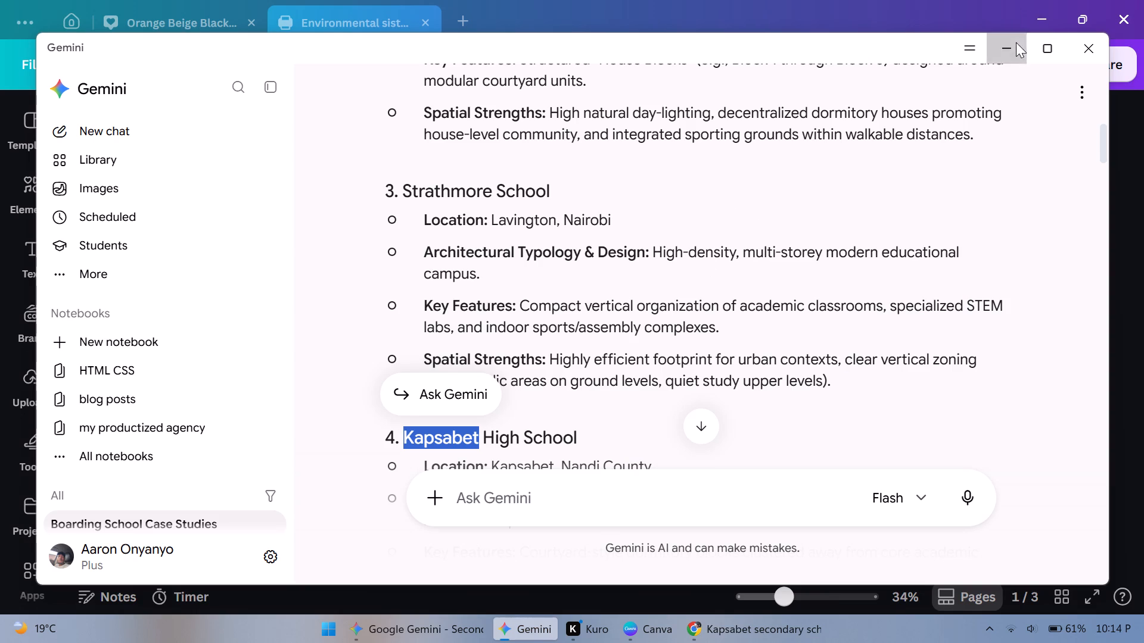
right_click(669, 377)
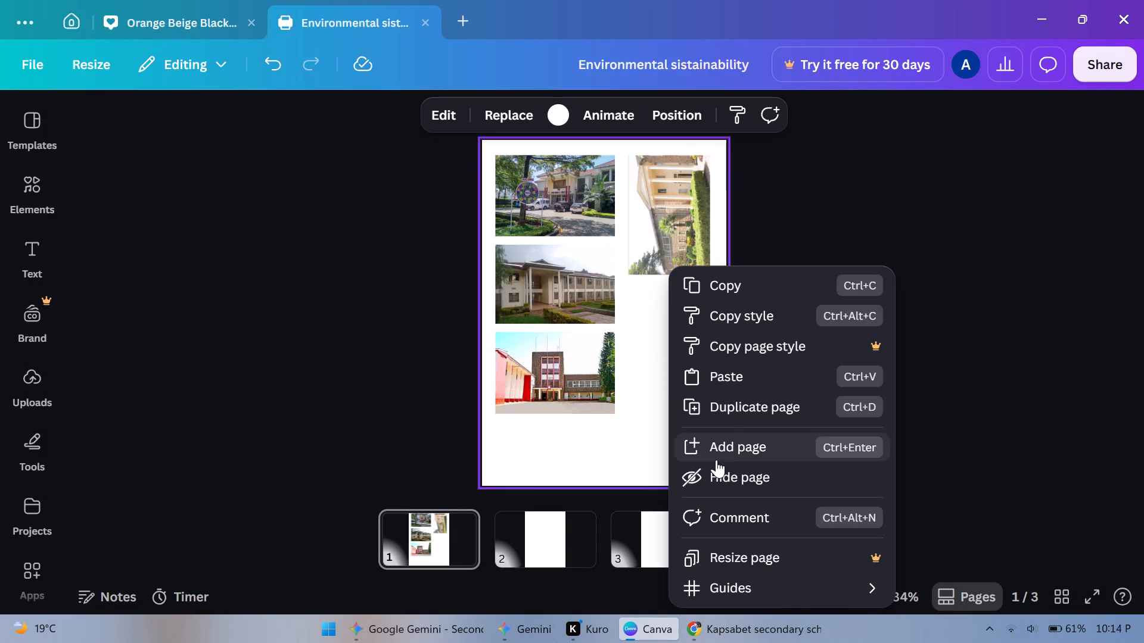
left_click(733, 372)
Align the Kapsabet photo over the red-walled photo and resize it to match, about 10.3 wide by 7 high.
left_click_drag(567, 306, 527, 357)
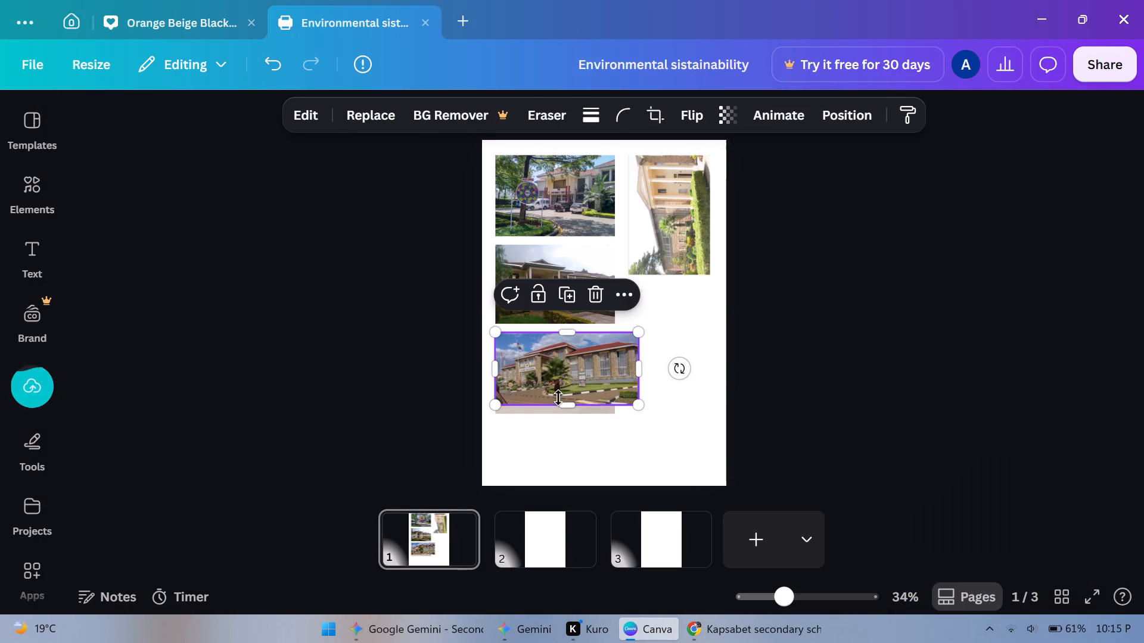
left_click_drag(564, 405, 566, 413)
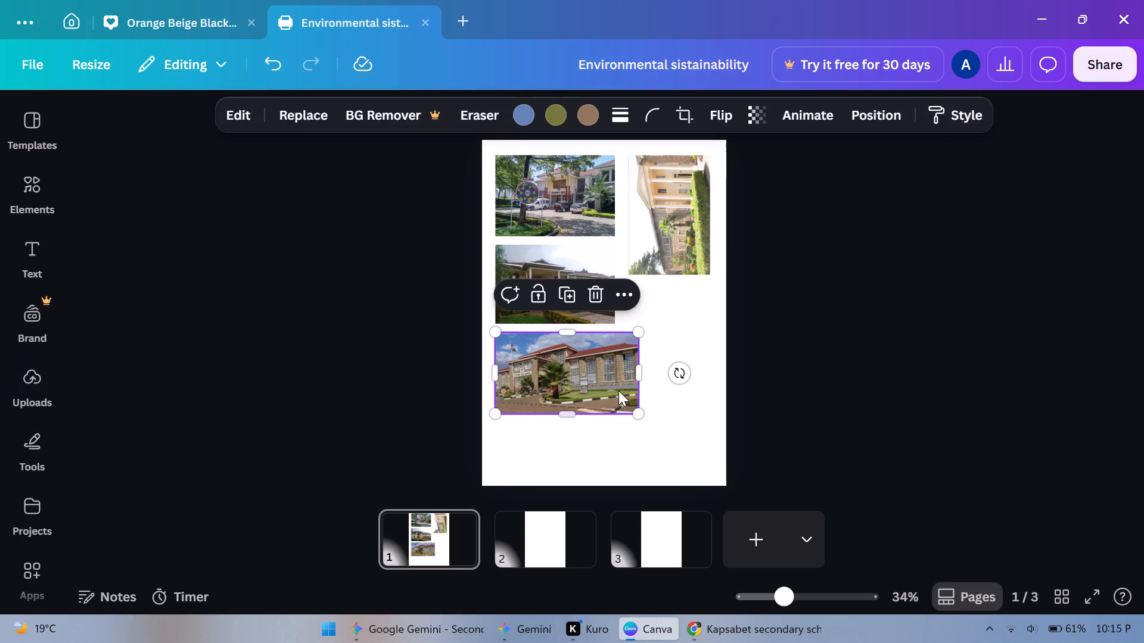
left_click_drag(638, 372, 636, 372)
left_click_drag(636, 372, 618, 376)
left_click(558, 410)
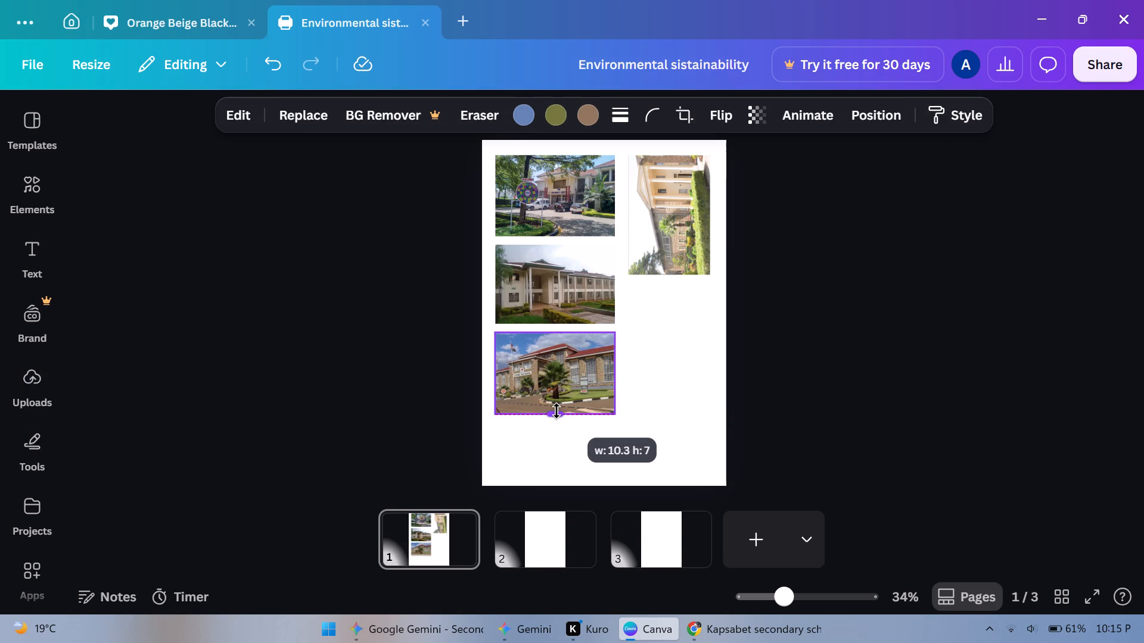
Rotate the Kapsabet photo a quarter turn counterclockwise and place it directly below the other rotated photo, aligned with its edges.
left_click_drag(534, 373, 607, 364)
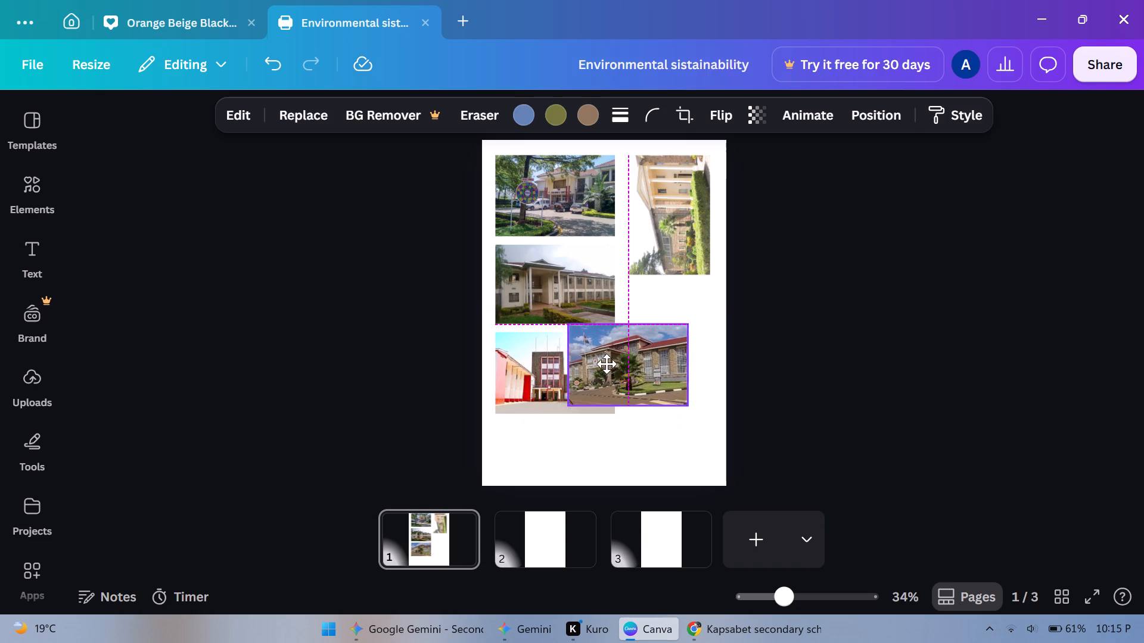
left_click_drag(607, 364, 629, 376)
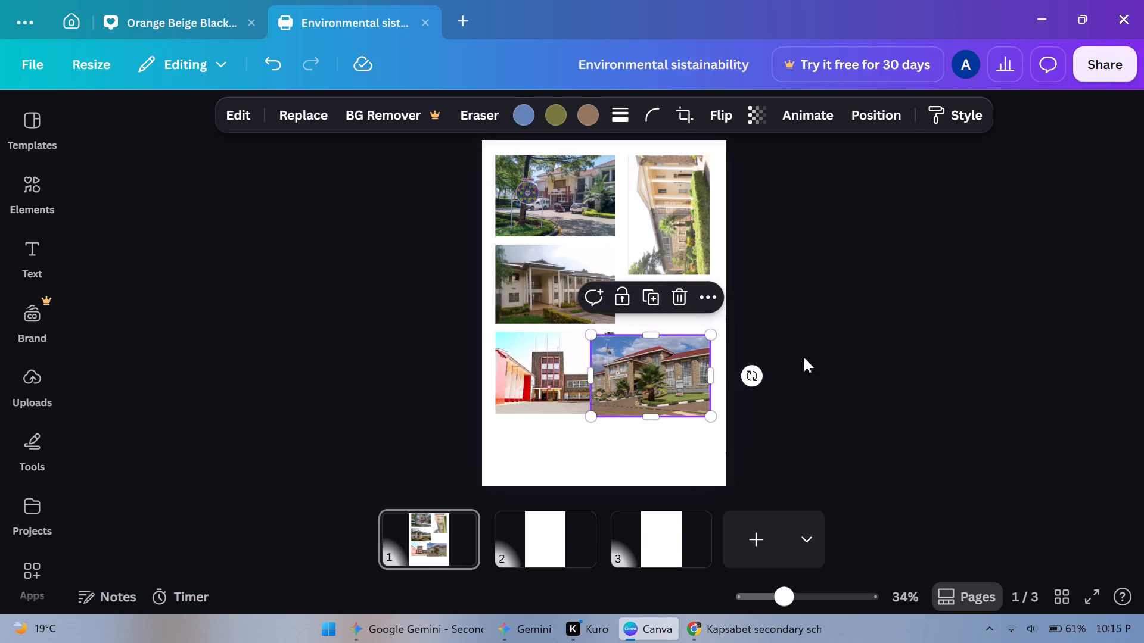
left_click_drag(760, 373, 631, 258)
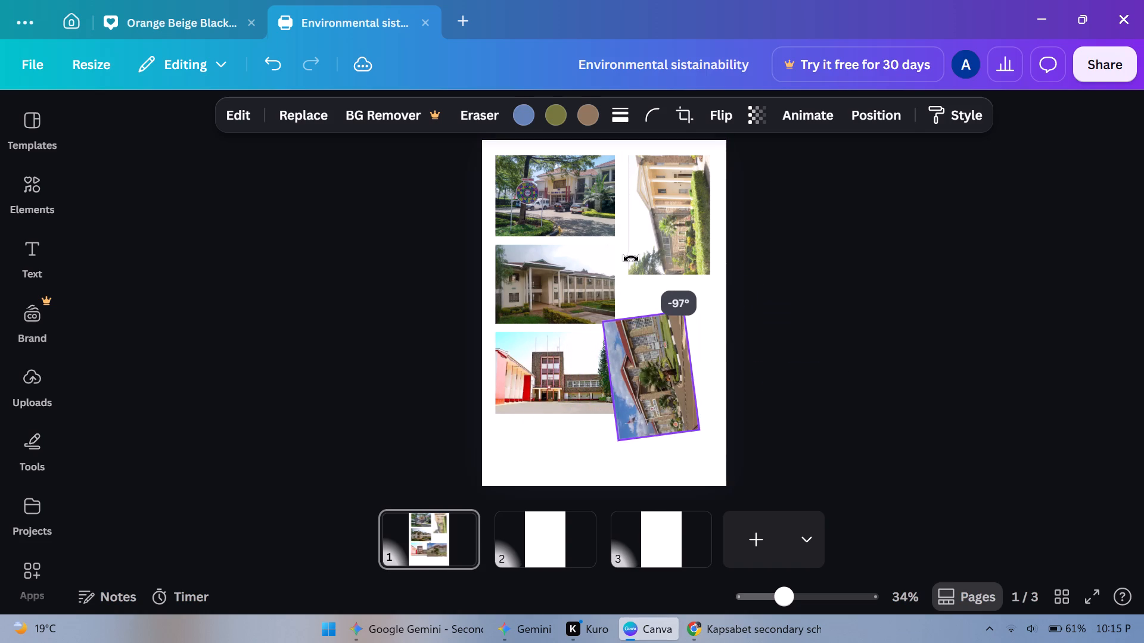
left_click_drag(631, 258, 648, 263)
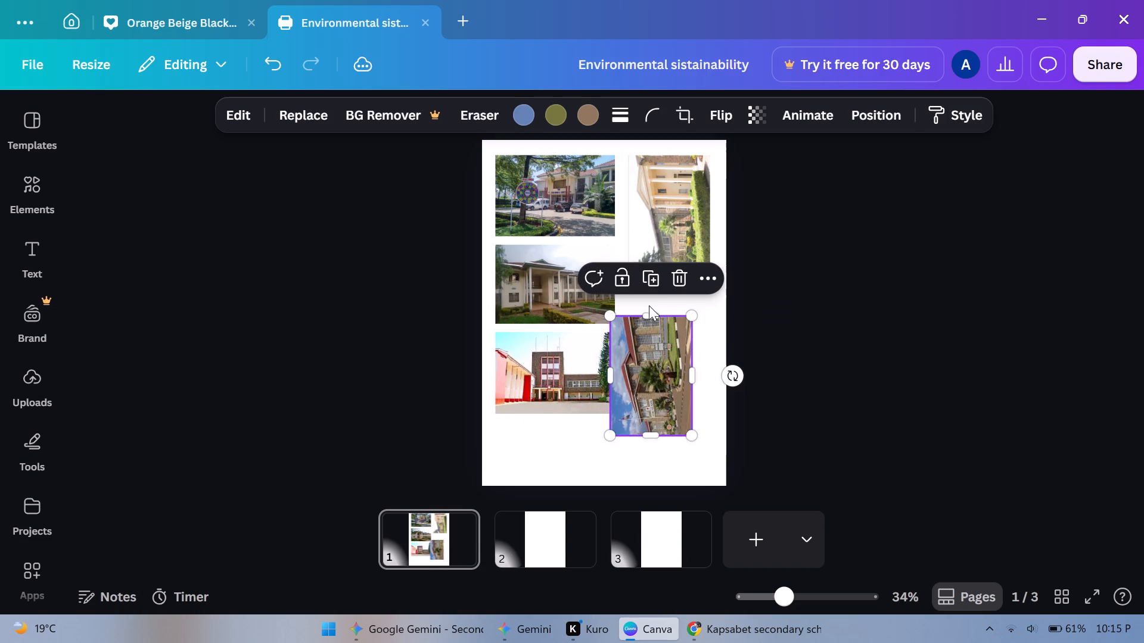
left_click_drag(655, 401, 674, 372)
left_click(891, 290)
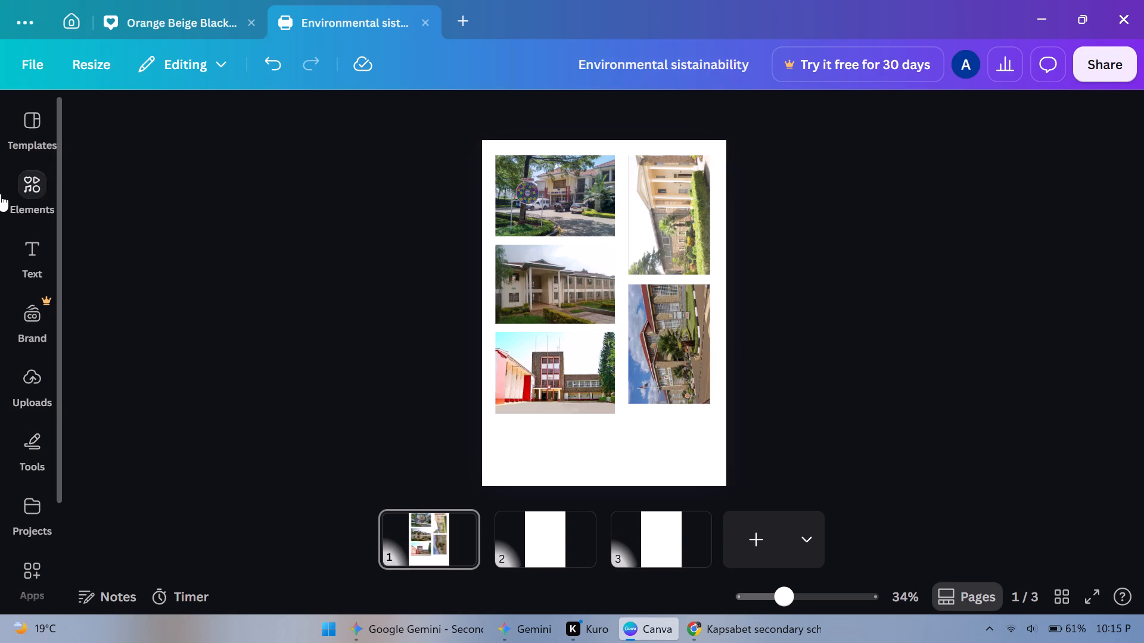
Add a subheading text box to page 1 and place it in the blank space below the photos.
left_click(15, 247)
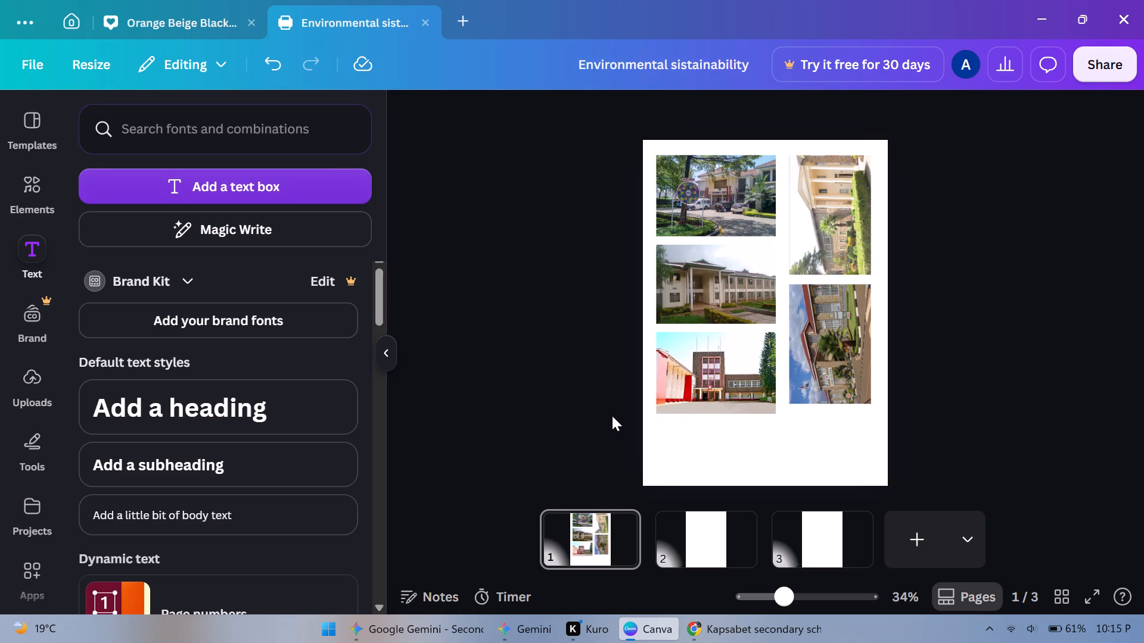
left_click(226, 481)
left_click(217, 471)
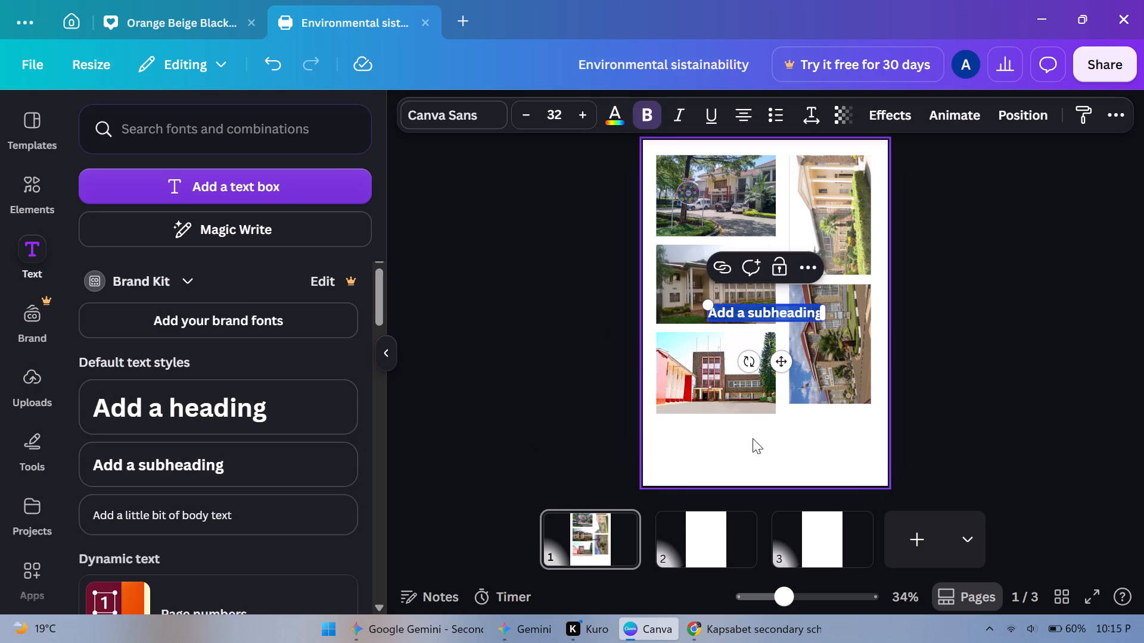
left_click_drag(785, 359, 765, 476)
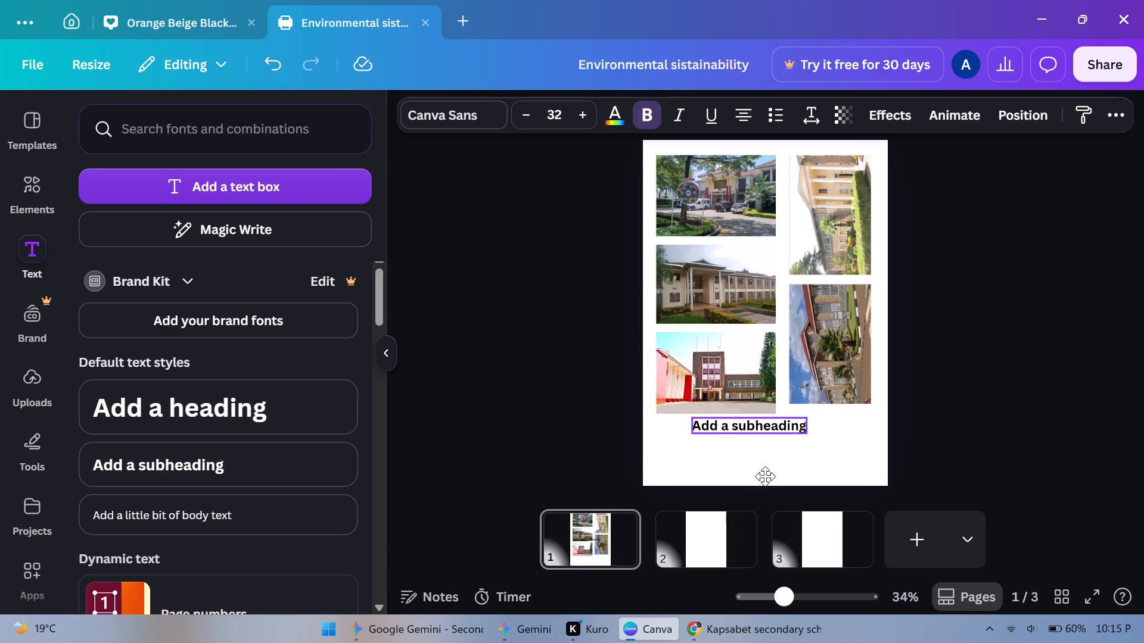
left_click_drag(765, 476, 755, 485)
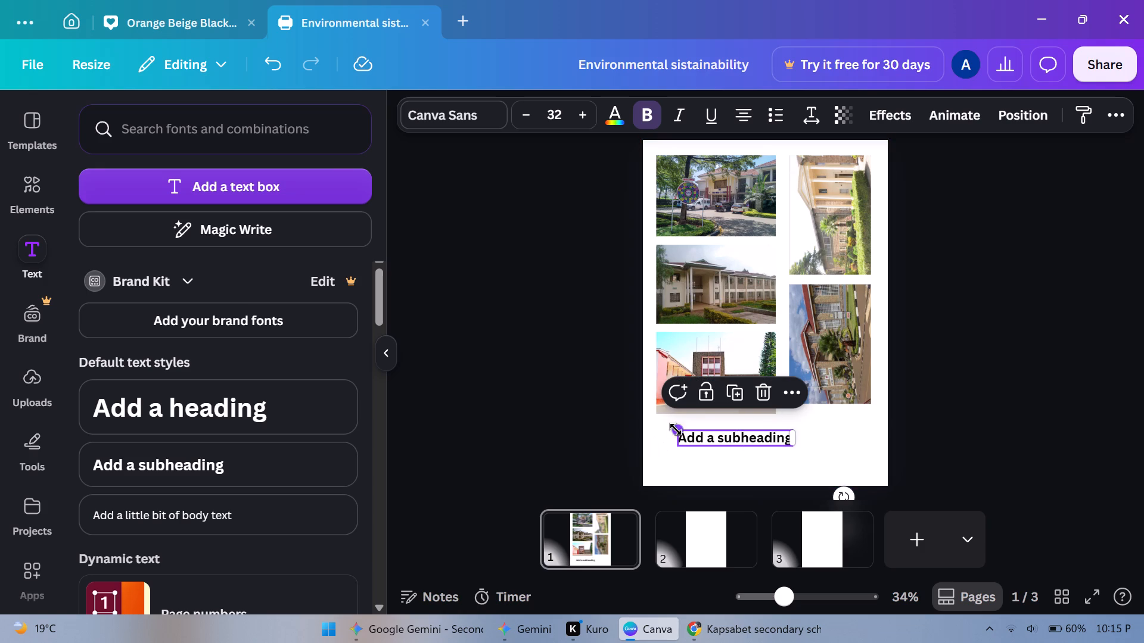
Widen the subheading box beneath the photos and scale its text up to about size 43.4.
left_click_drag(676, 430, 666, 430)
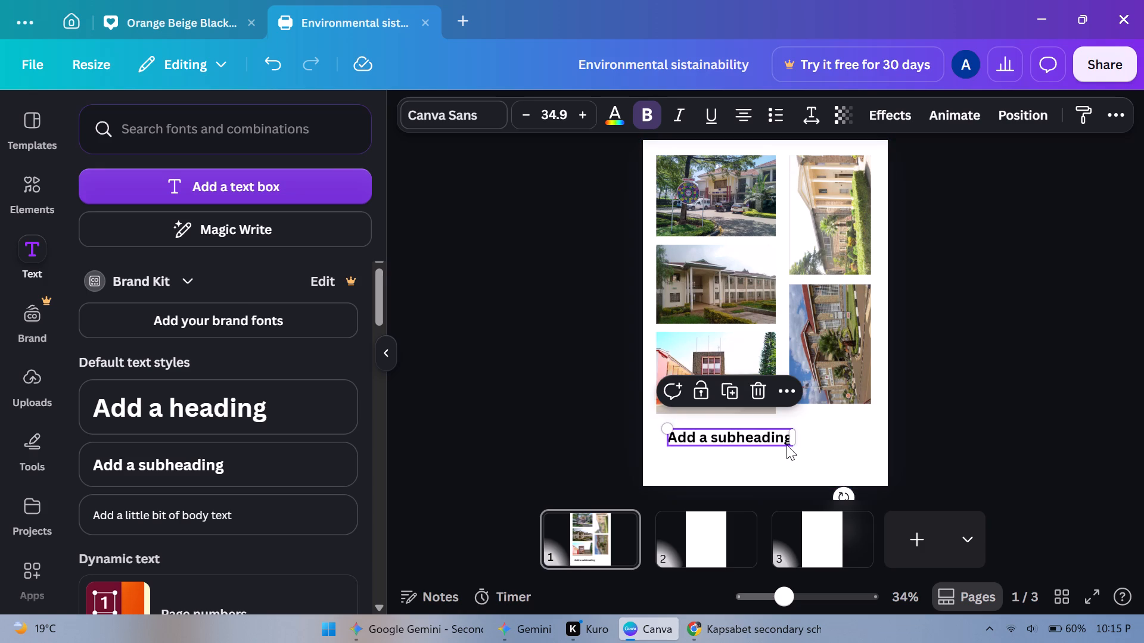
left_click_drag(791, 438, 829, 445)
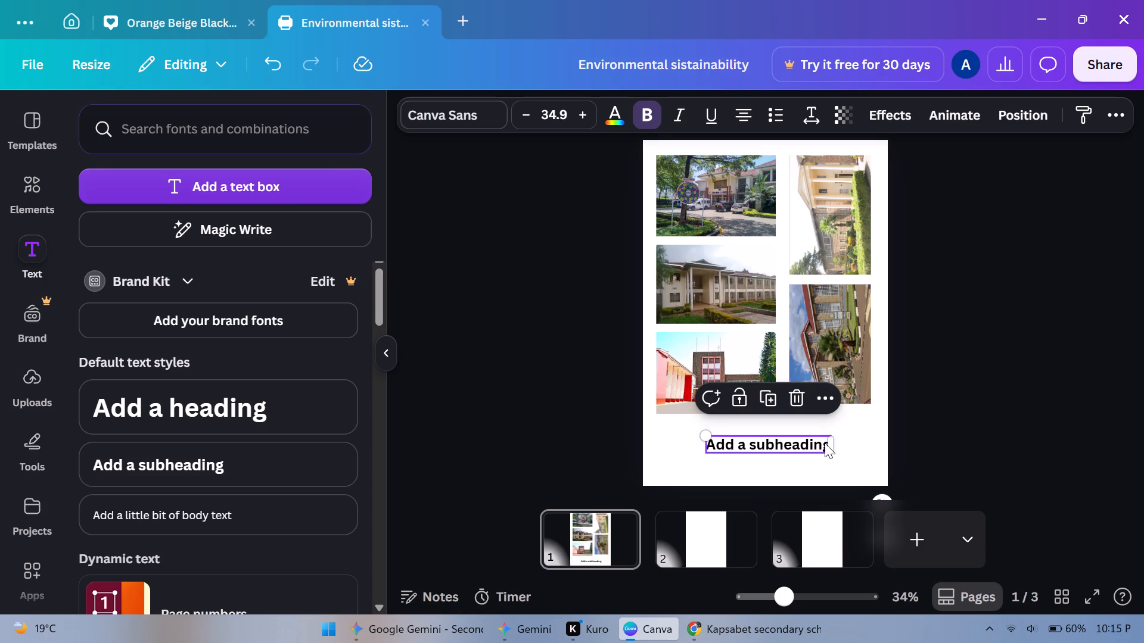
left_click_drag(834, 446, 873, 454)
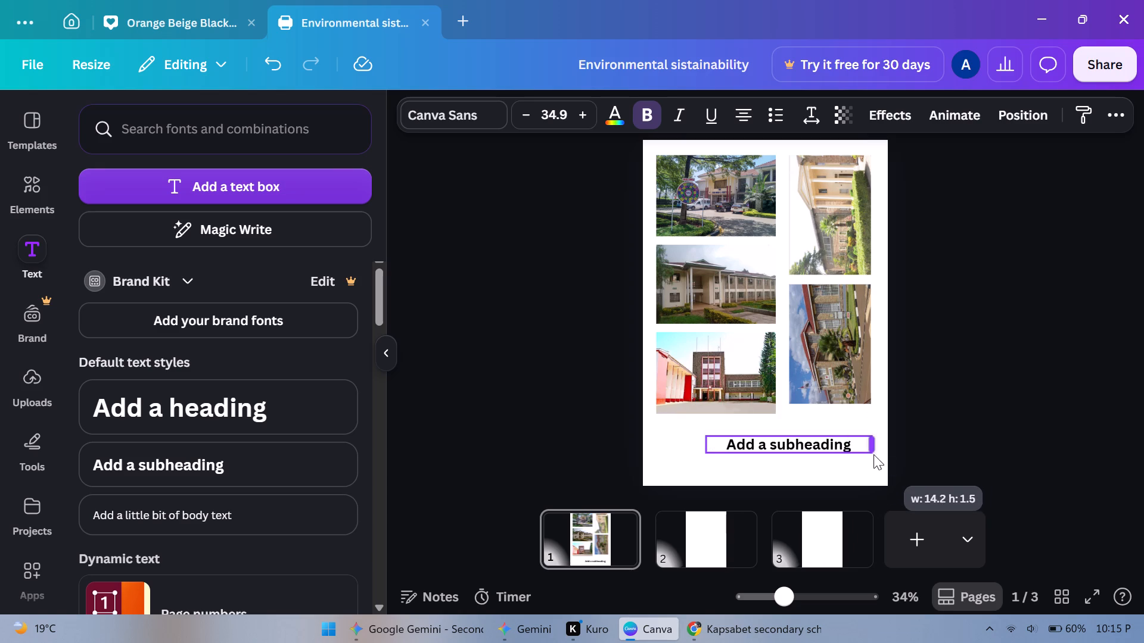
left_click_drag(873, 454, 870, 454)
left_click_drag(705, 435, 672, 423)
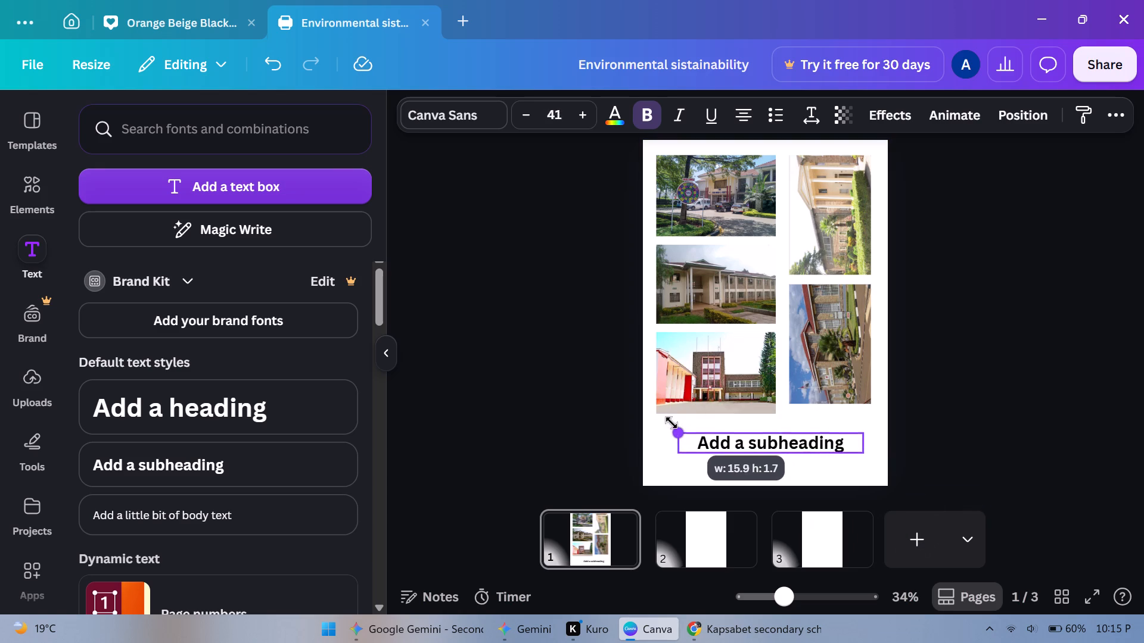
left_click_drag(672, 423, 670, 423)
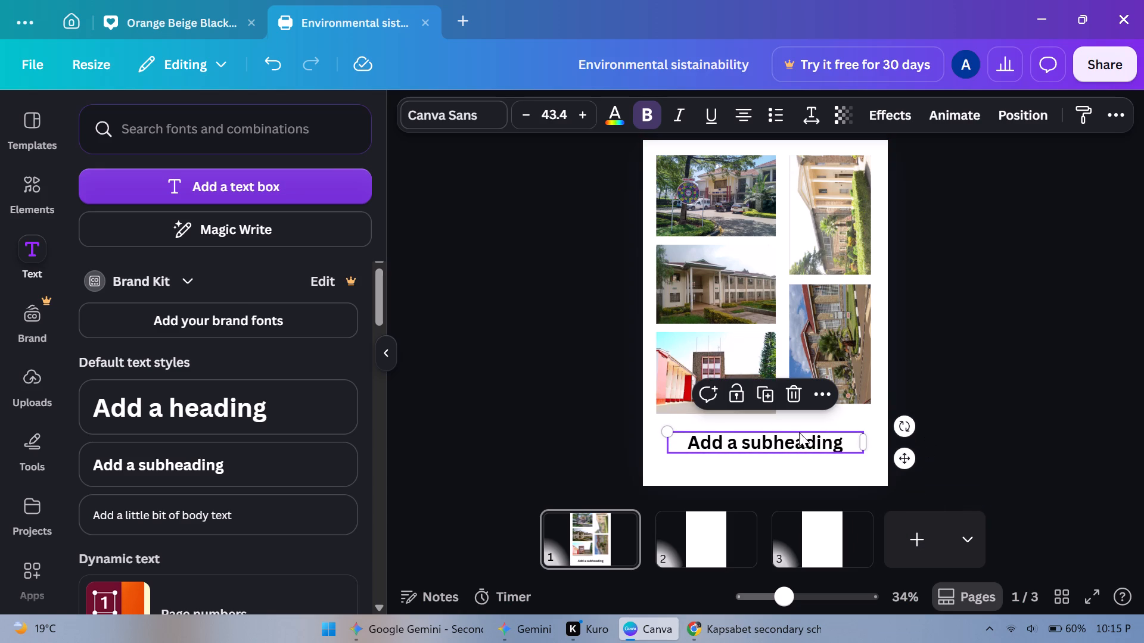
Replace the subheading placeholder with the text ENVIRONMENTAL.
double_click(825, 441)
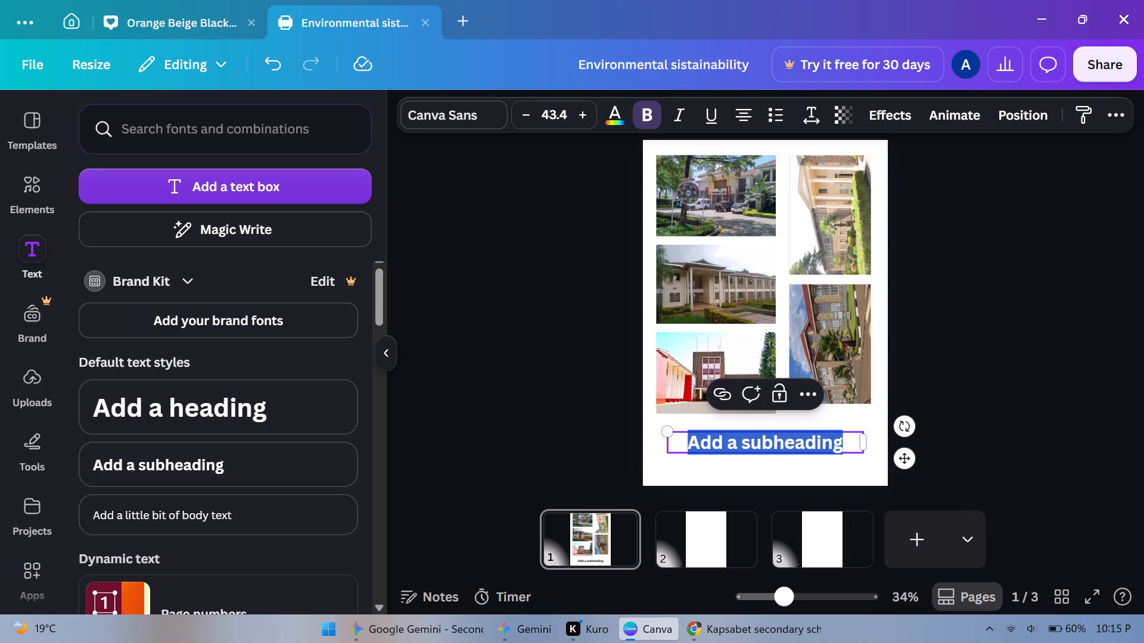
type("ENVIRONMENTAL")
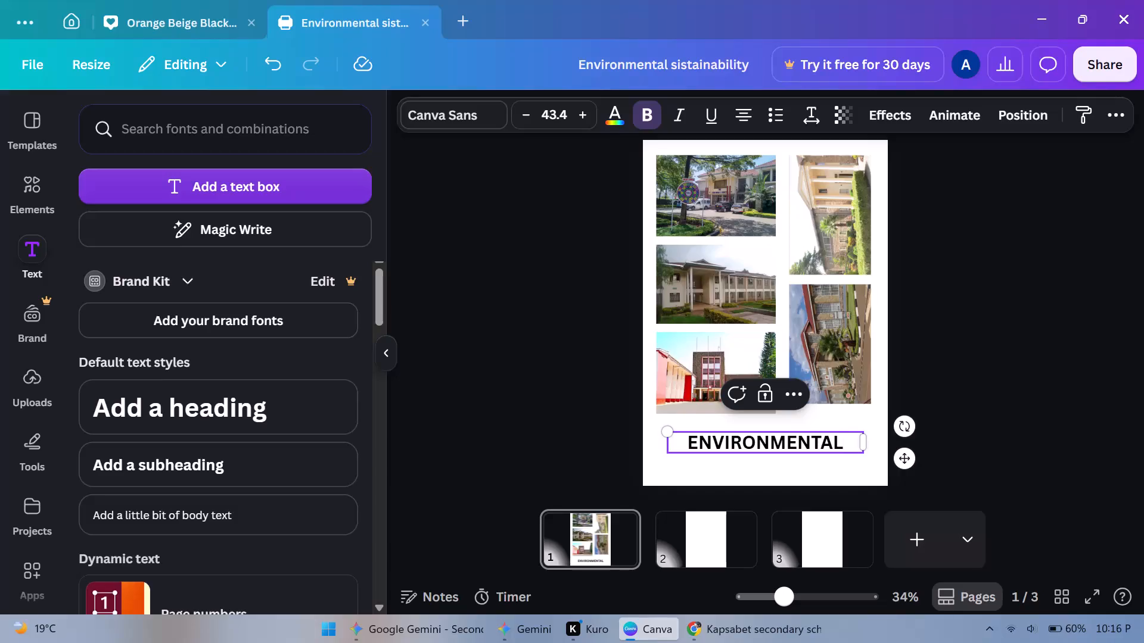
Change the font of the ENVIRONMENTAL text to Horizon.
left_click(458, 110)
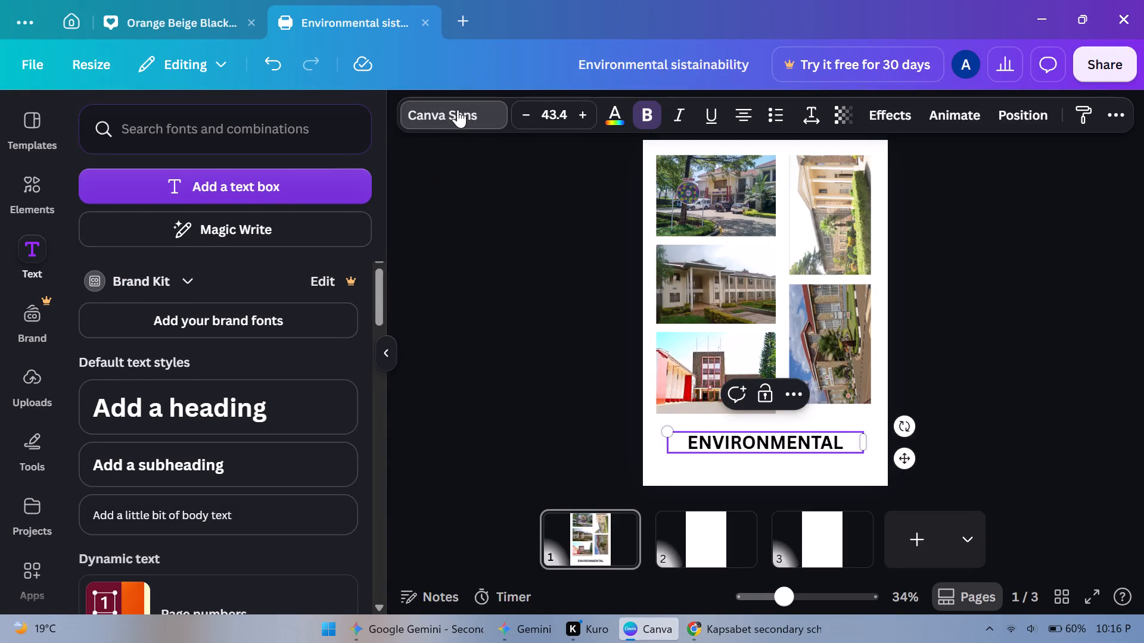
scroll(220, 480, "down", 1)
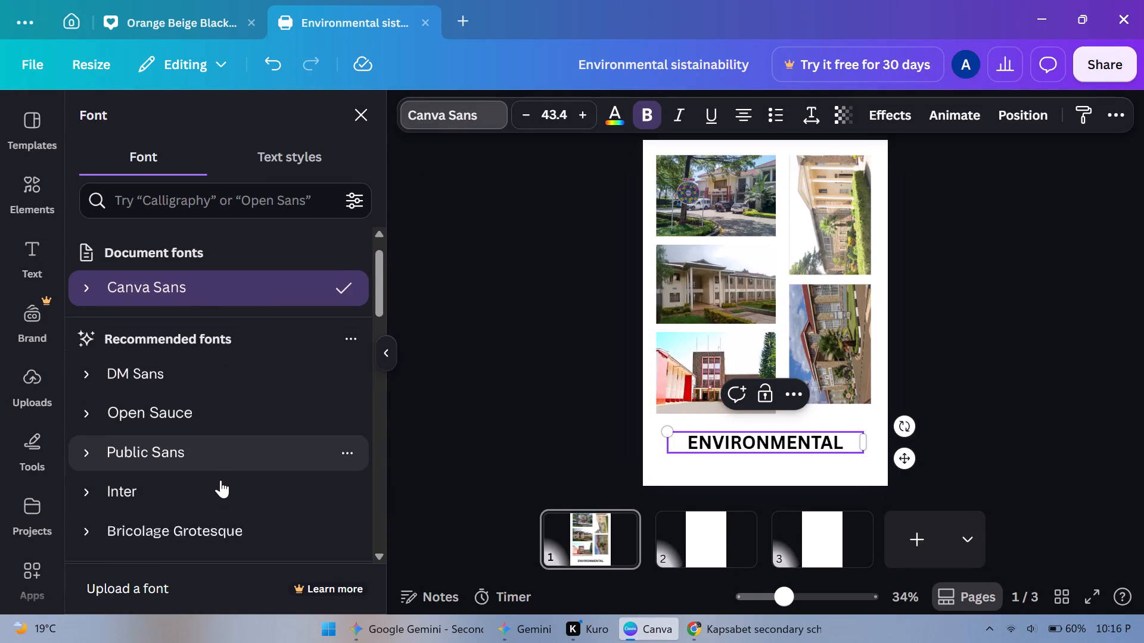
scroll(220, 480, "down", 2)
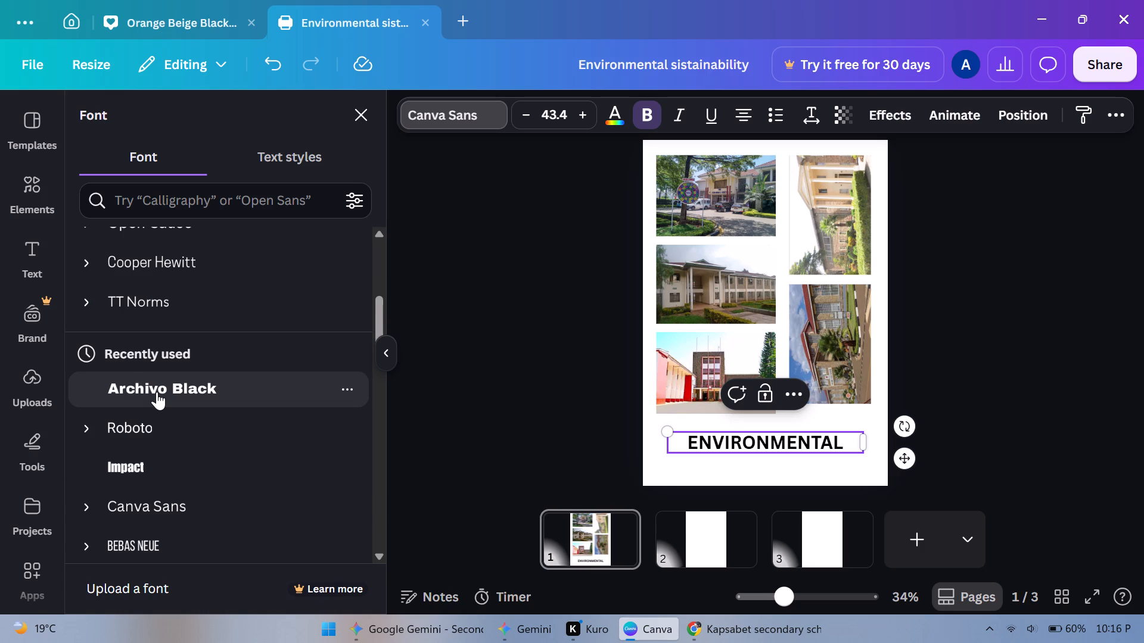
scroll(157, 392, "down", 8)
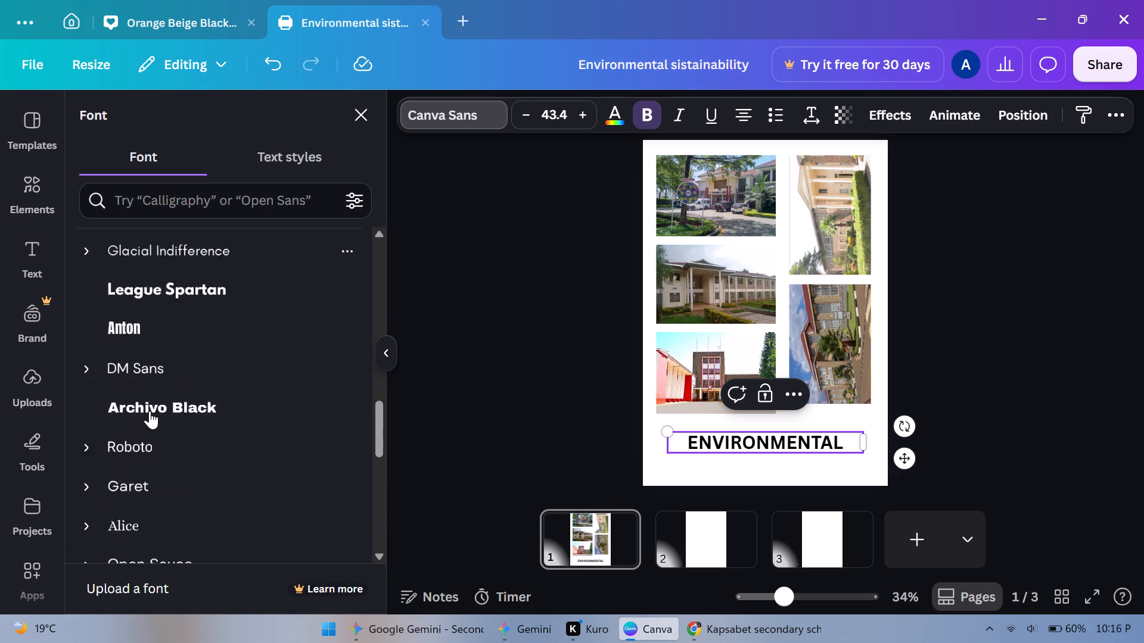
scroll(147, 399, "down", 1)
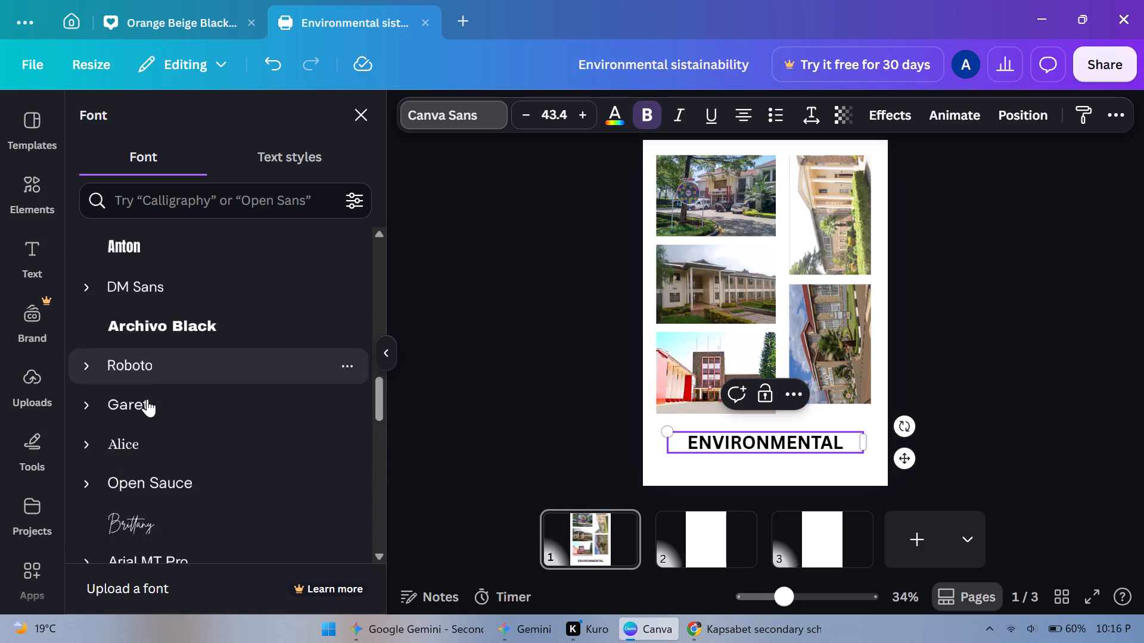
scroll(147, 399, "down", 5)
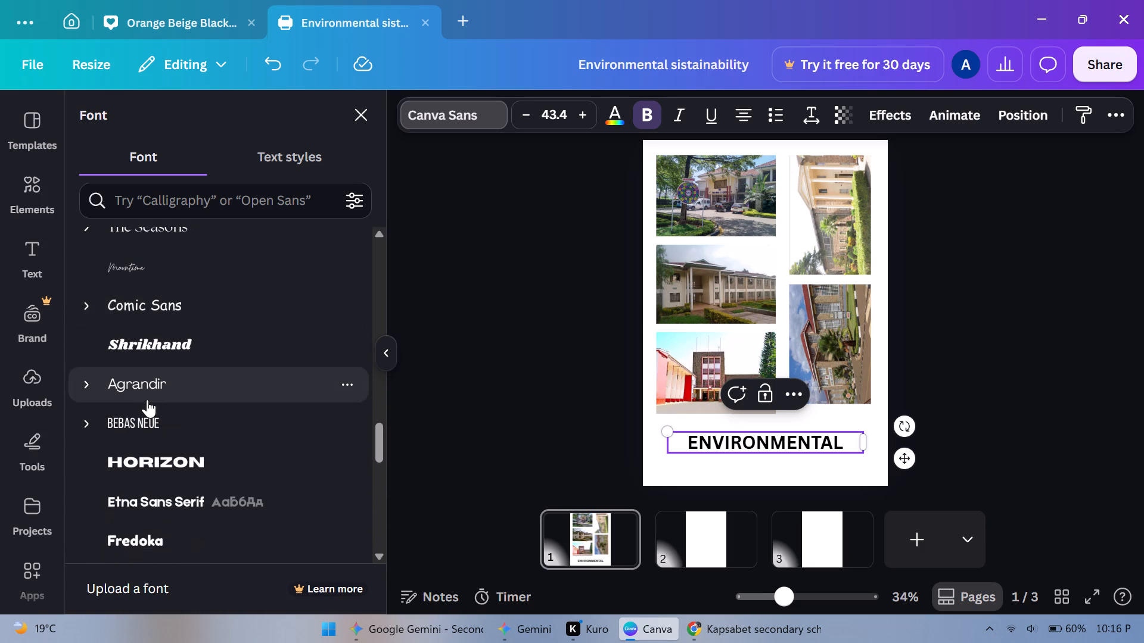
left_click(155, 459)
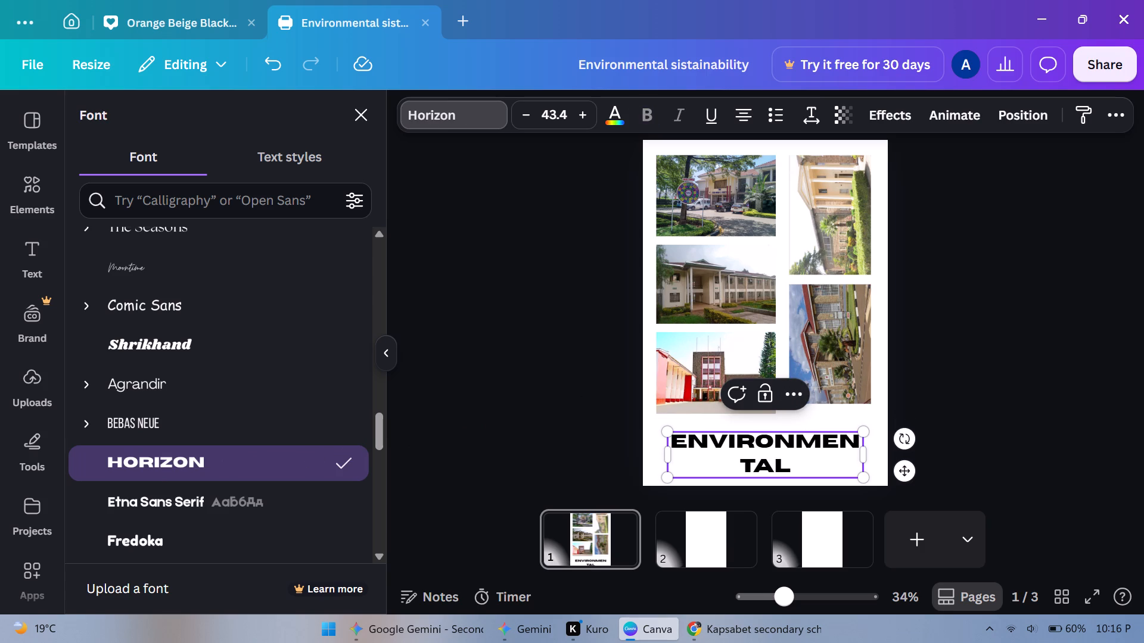
Widen the title box to fit one line, scale its text to about size 28.5, and move it back below the photos.
left_click_drag(864, 452, 888, 448)
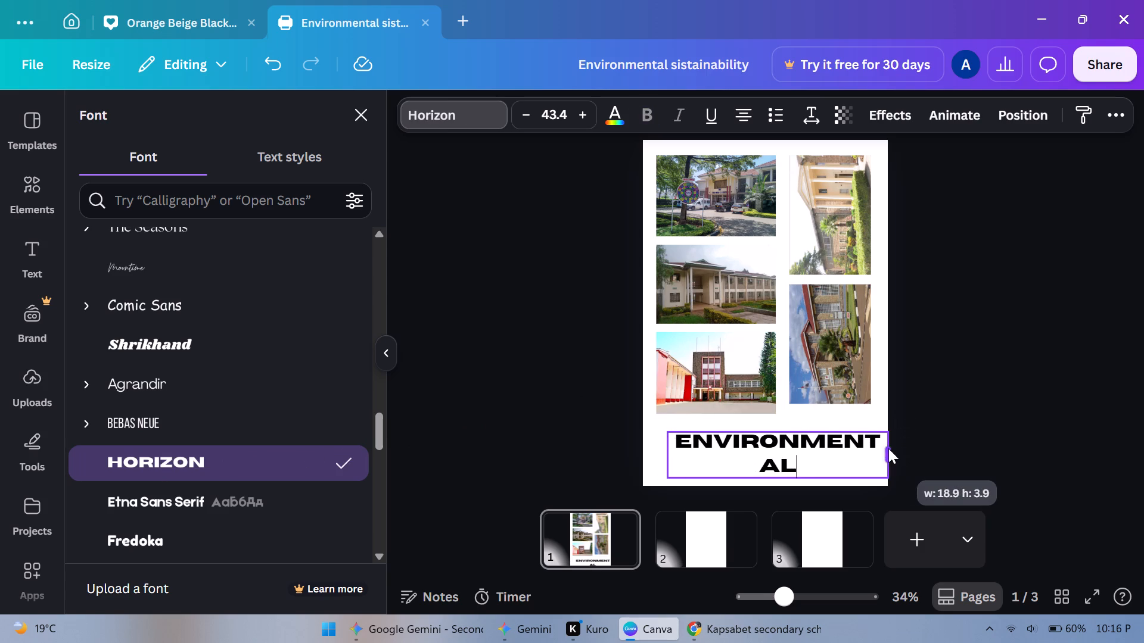
left_click_drag(888, 448, 953, 439)
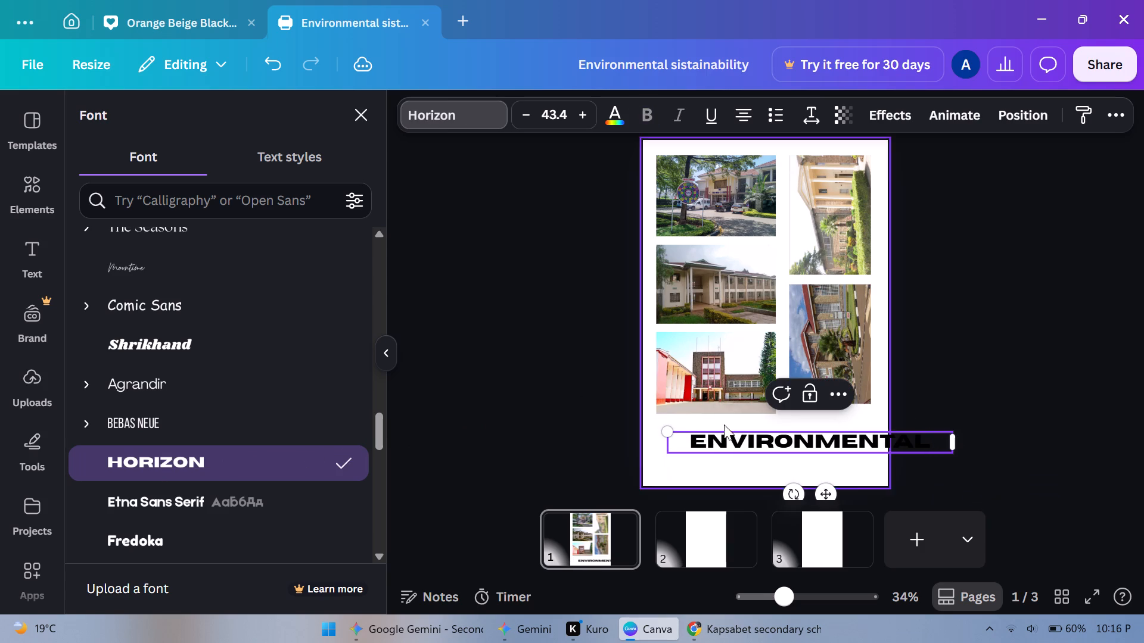
left_click_drag(671, 427, 768, 453)
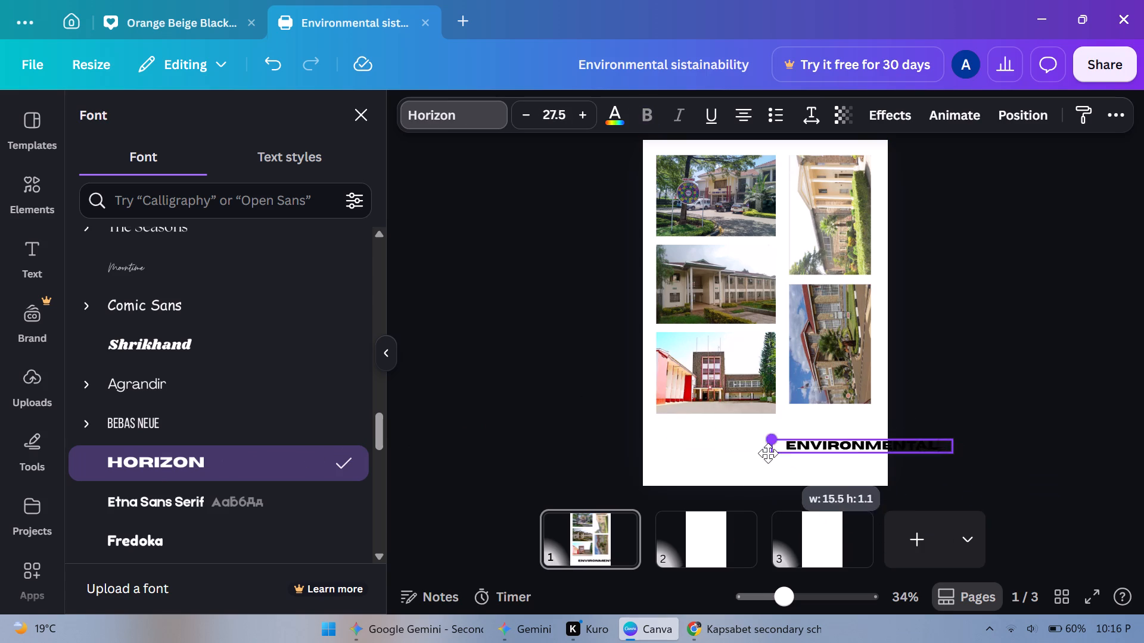
left_click_drag(768, 453, 767, 453)
left_click_drag(870, 494, 814, 485)
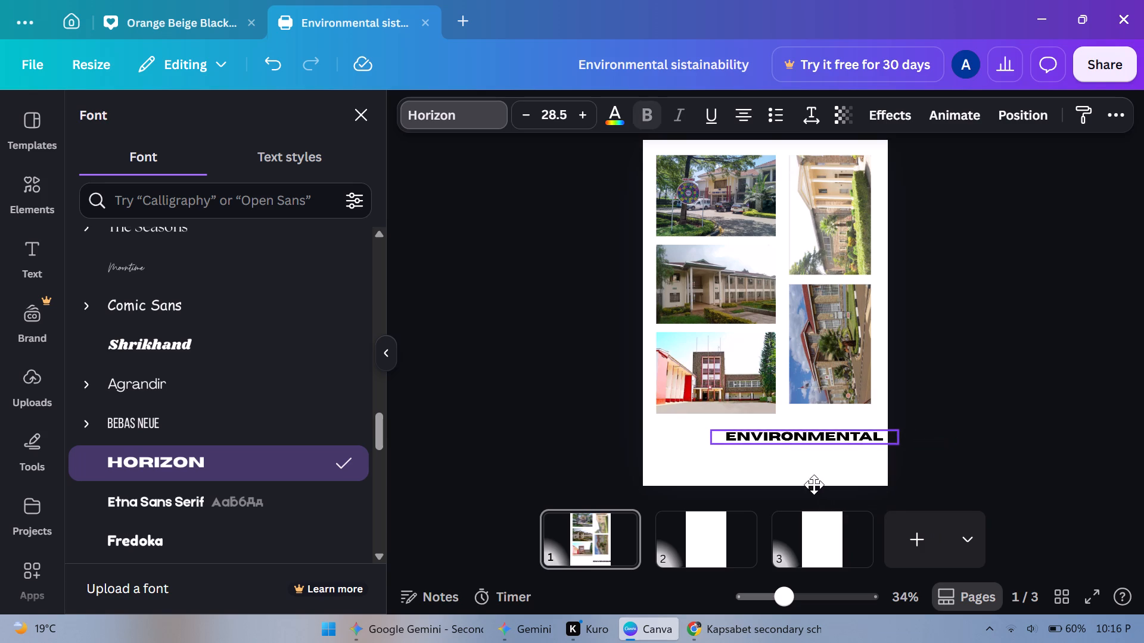
left_click_drag(814, 485, 771, 495)
Replace the title text below the photos with "environmental sustainability".
double_click(820, 449)
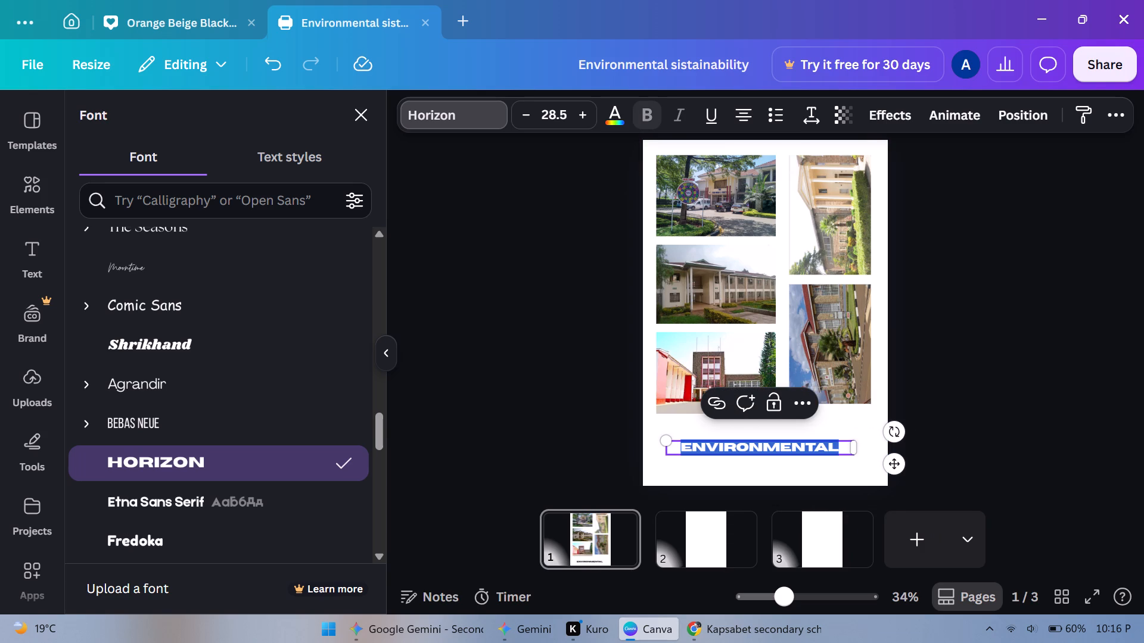
key("e")
key("n")
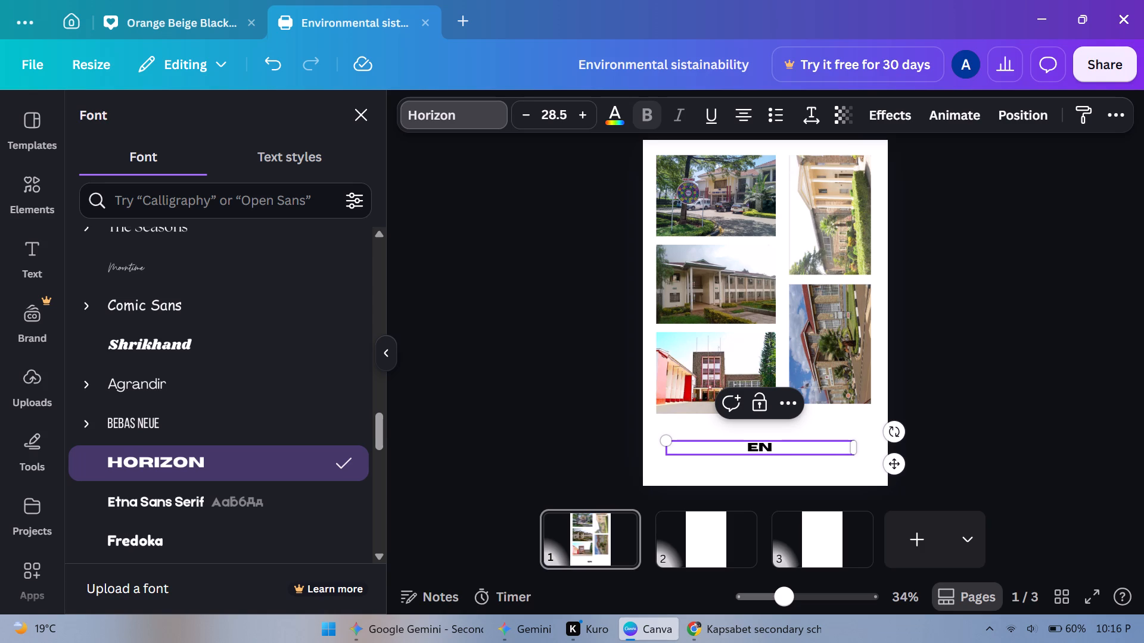
type("vironmental")
key("space")
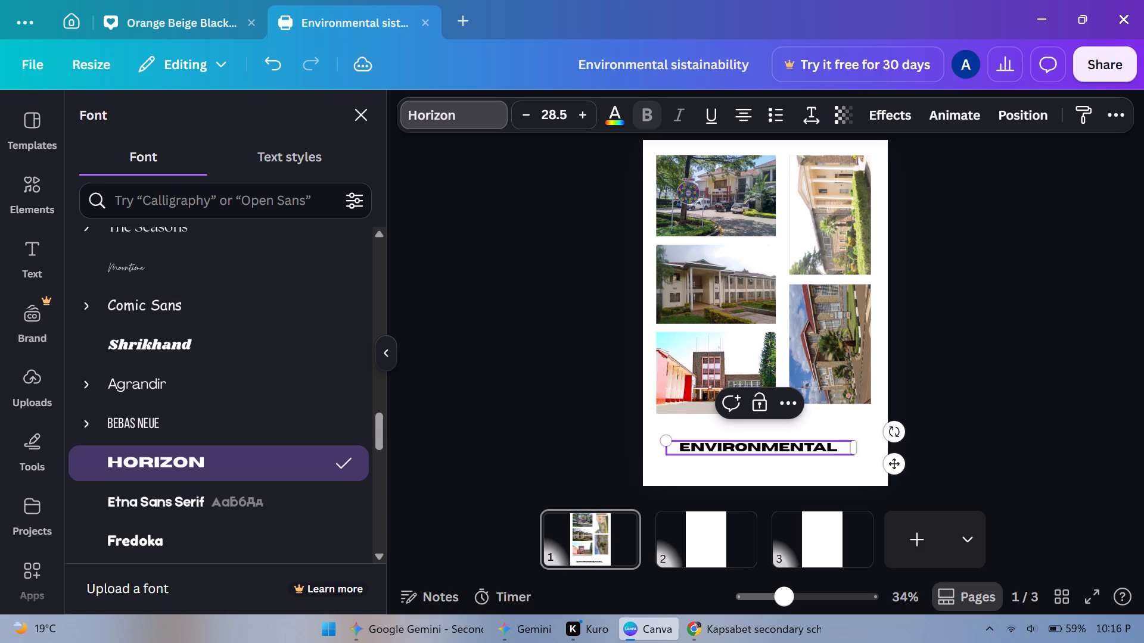
key("s")
type("ustainability")
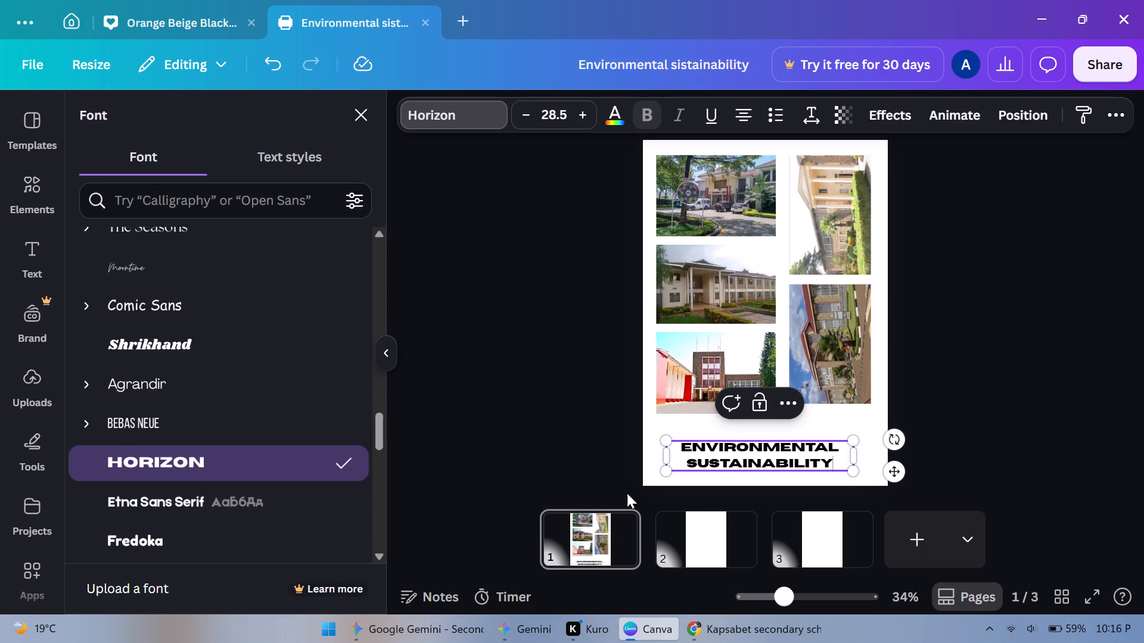
Set the font of the environmental sustainability title to Canva Sans.
scroll(158, 445, "up", 4)
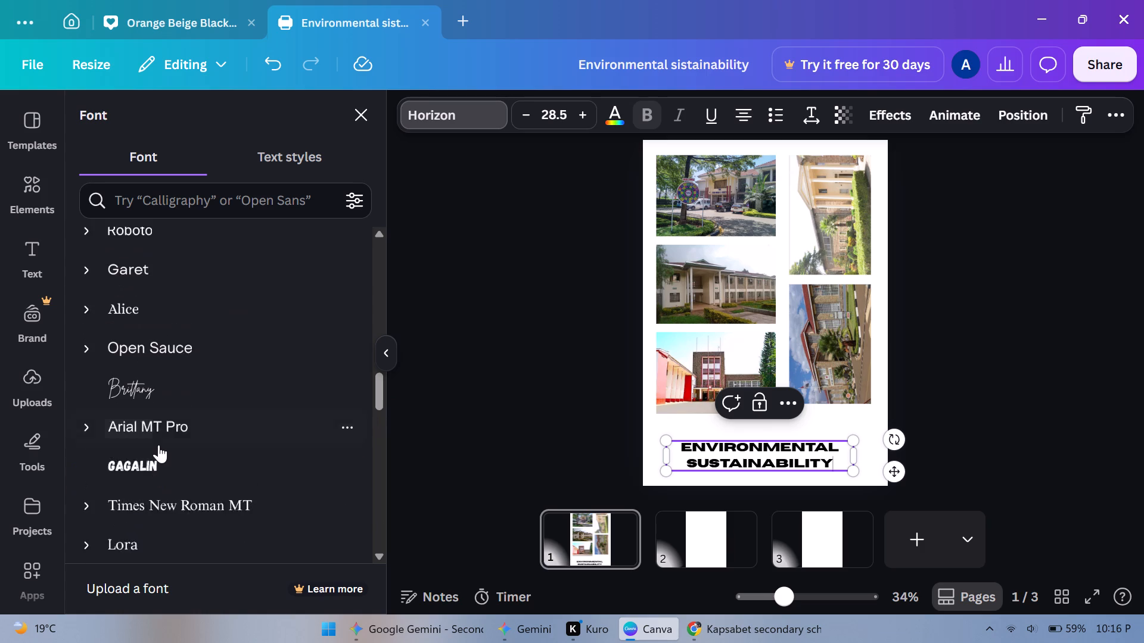
scroll(158, 445, "up", 9)
scroll(155, 454, "down", 2)
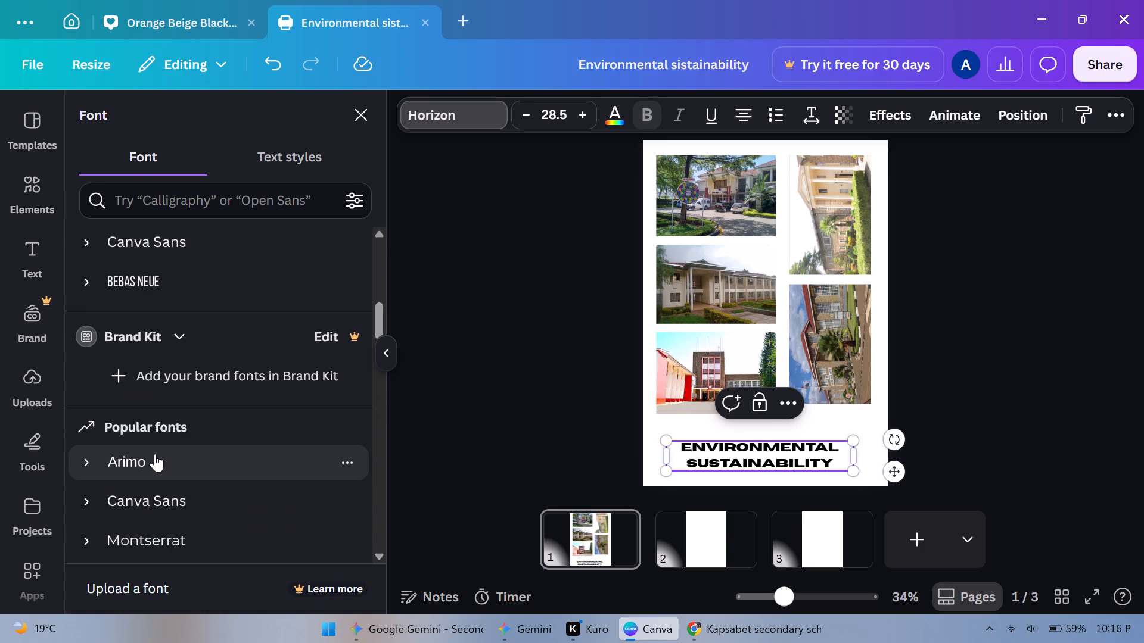
scroll(151, 469, "down", 1)
left_click(173, 419)
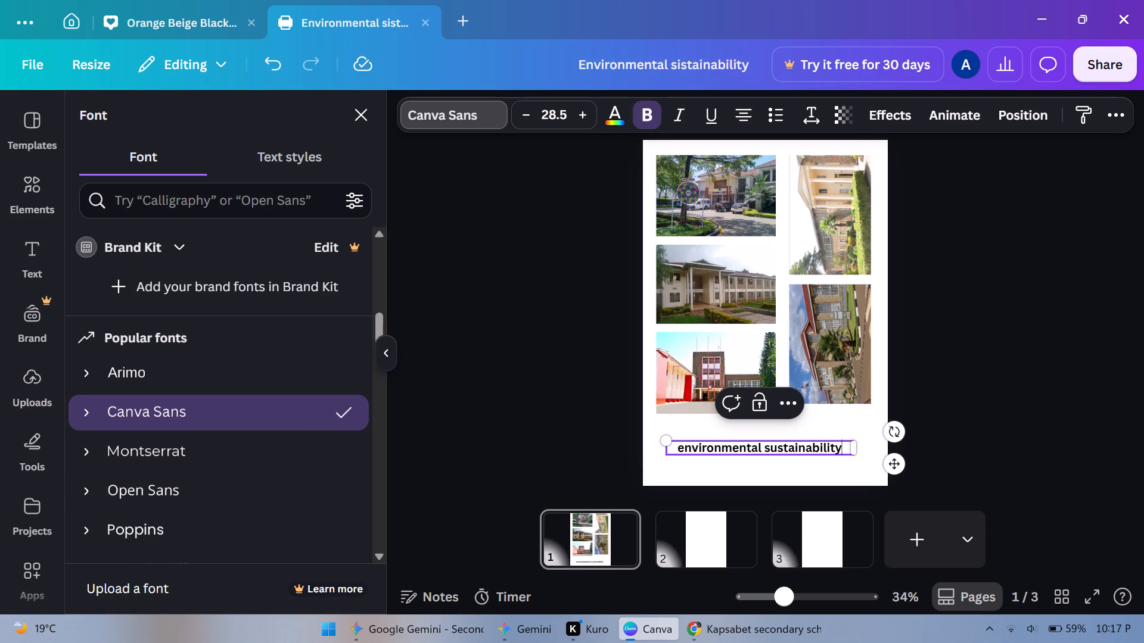
Replace the title text below the photos with "ENVIRONMENTAL SUSTAINABILITY" in capitals.
left_click_drag(845, 445, 750, 455)
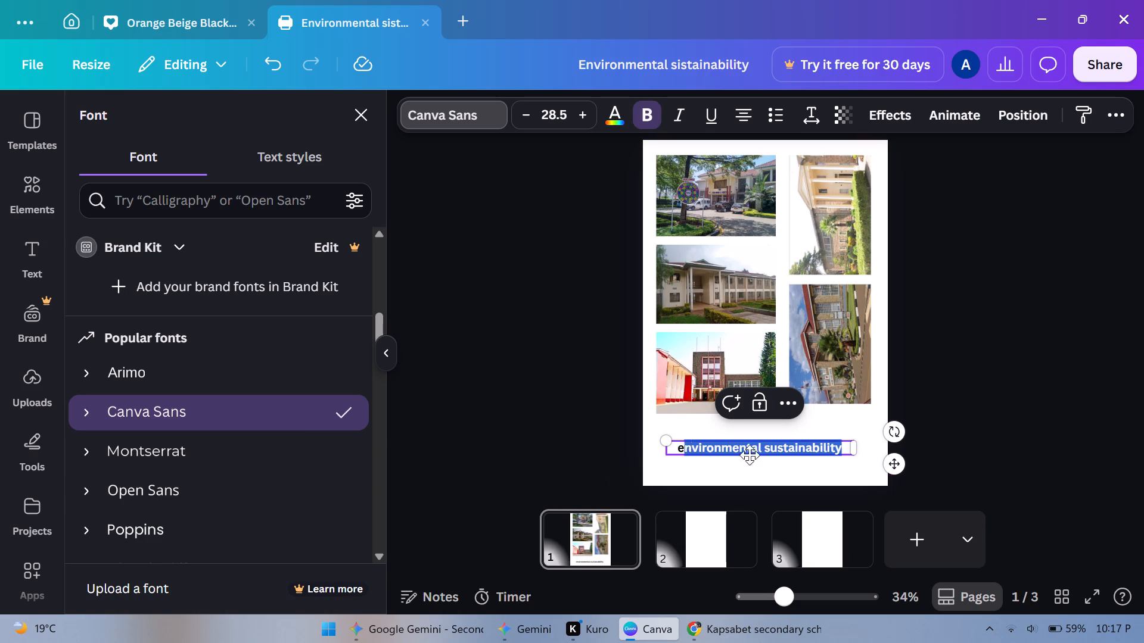
left_click_drag(750, 455, 832, 463)
left_click(843, 444)
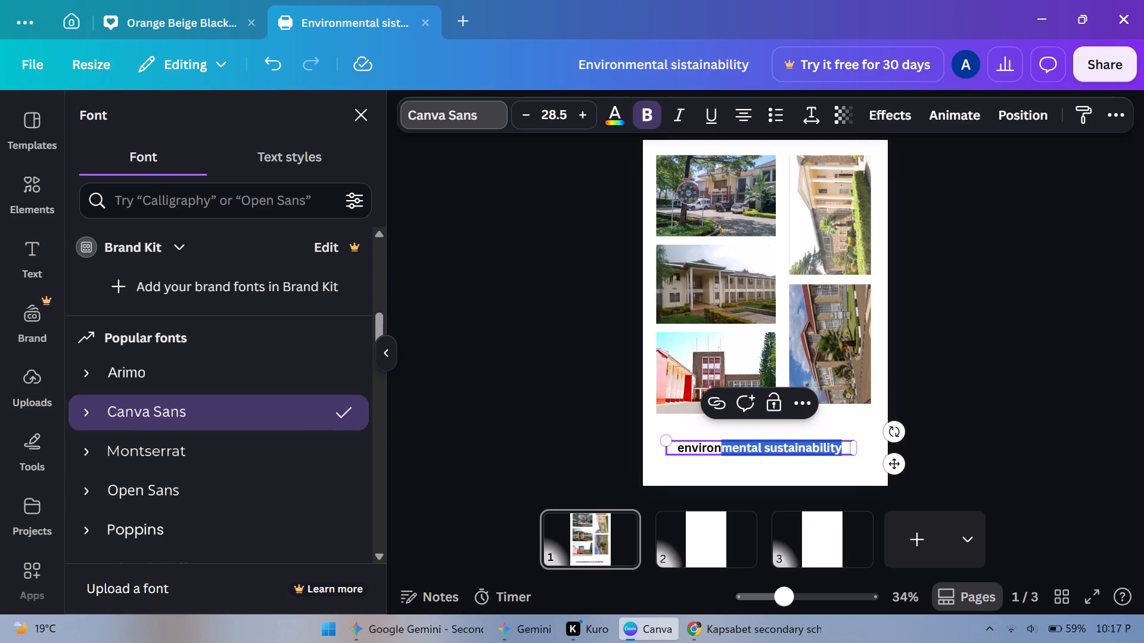
left_click(844, 448)
left_click_drag(843, 449, 678, 451)
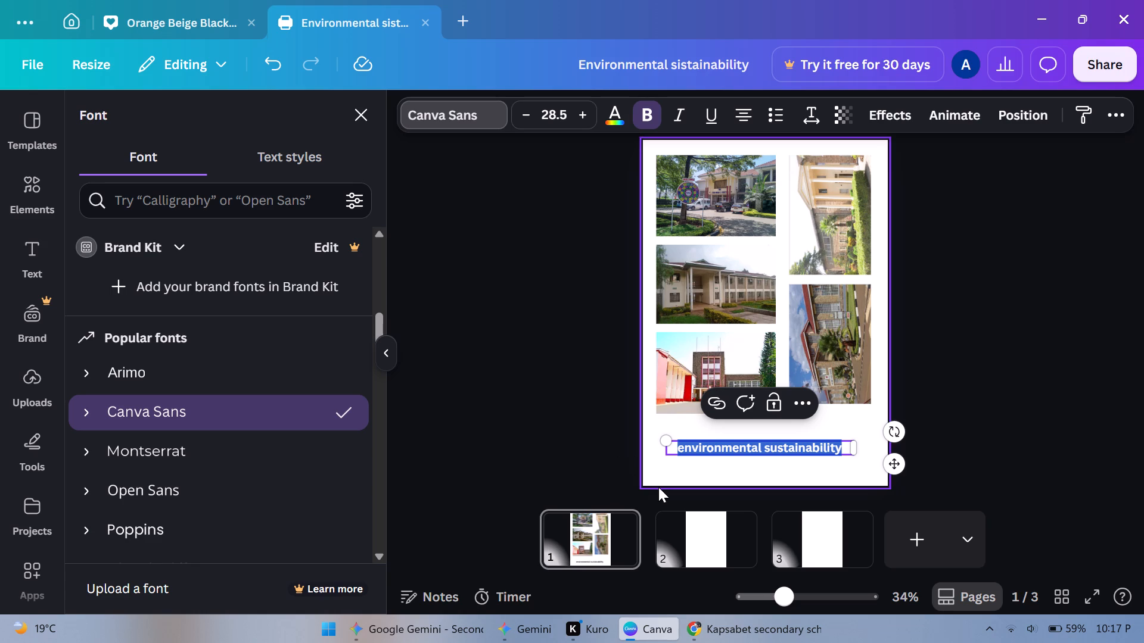
type("ENVI")
type("RONMENTA")
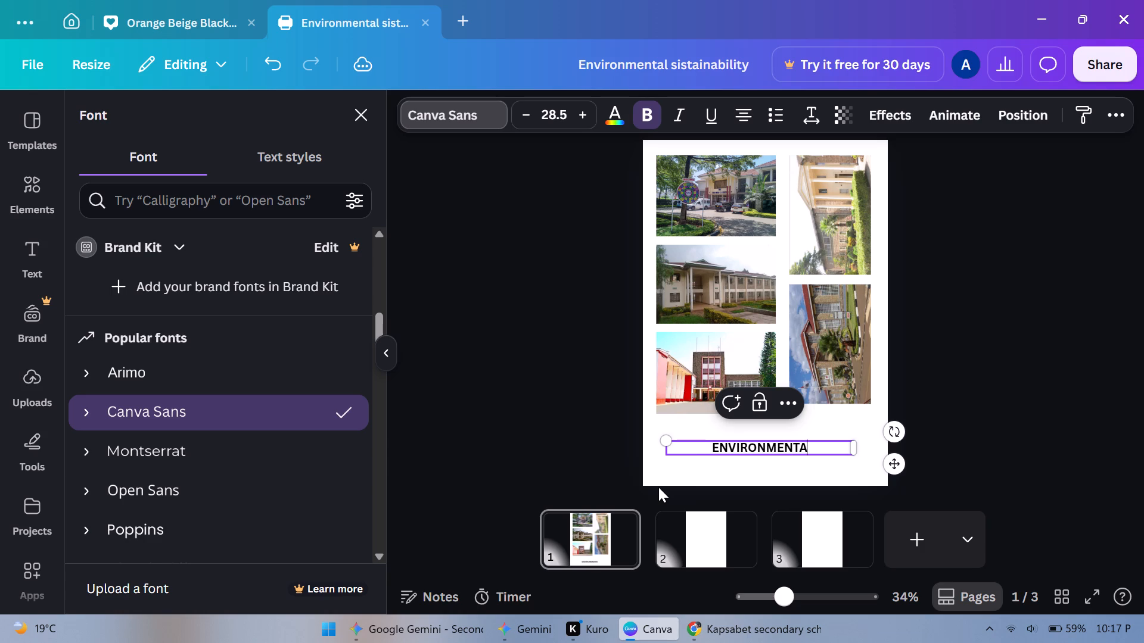
type("L SUSTAINABILITY")
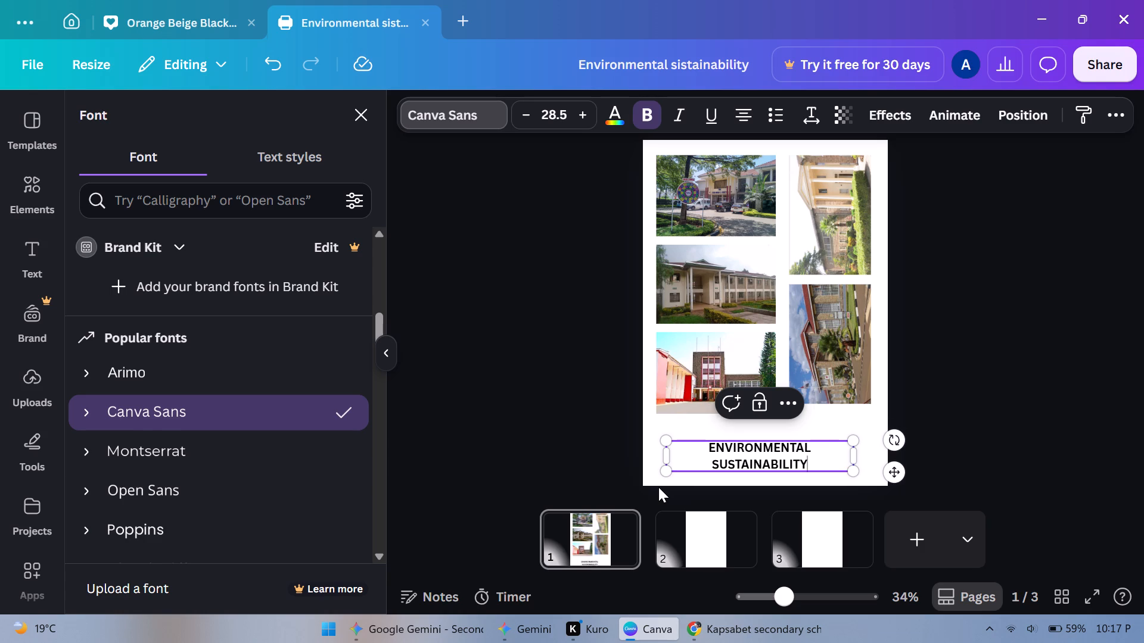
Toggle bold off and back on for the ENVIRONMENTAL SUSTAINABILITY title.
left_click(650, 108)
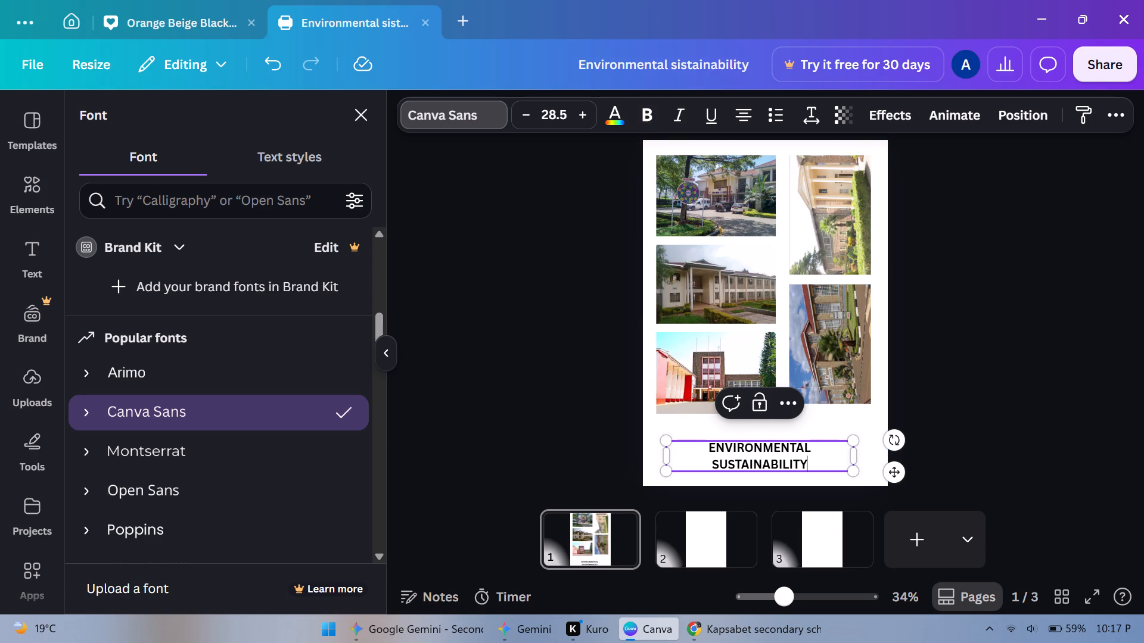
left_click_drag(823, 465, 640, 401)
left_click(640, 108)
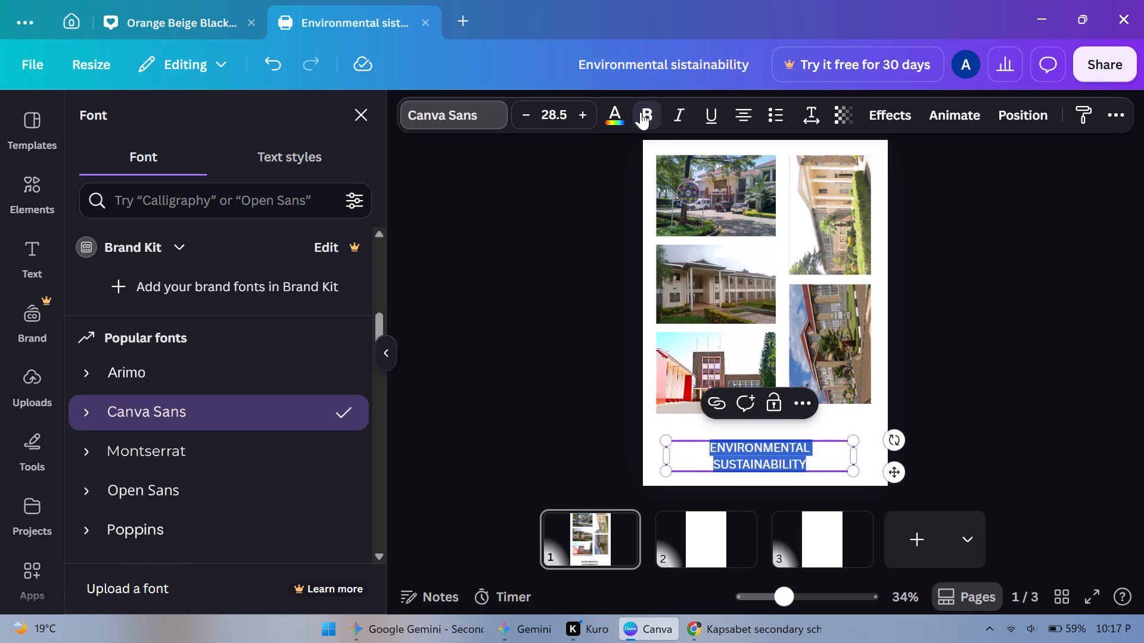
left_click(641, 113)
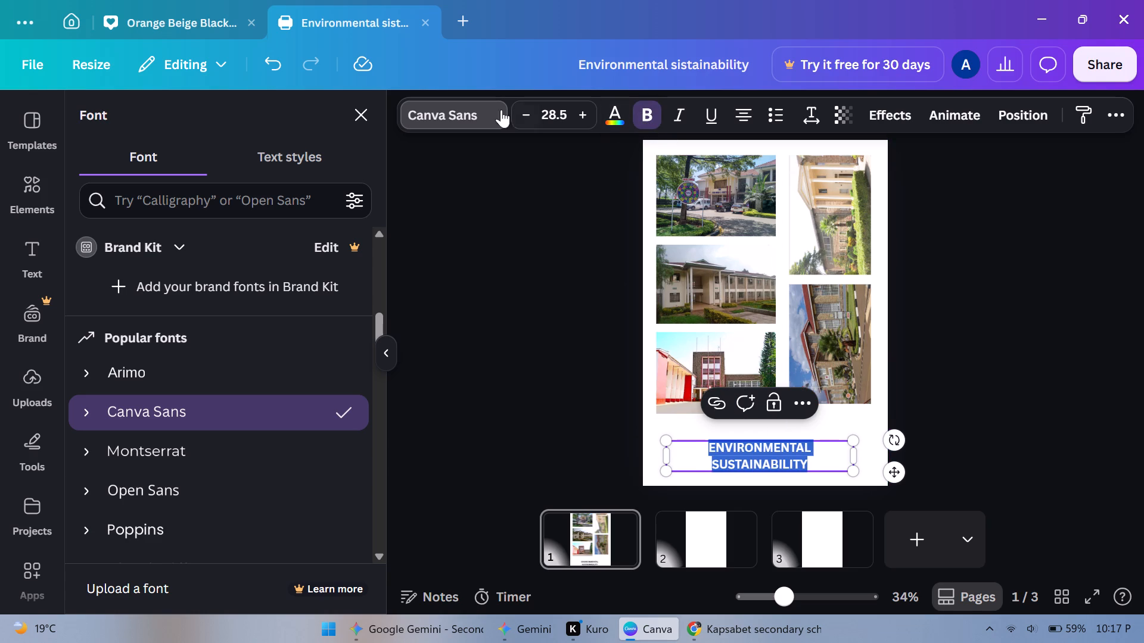
Set the font of the ENVIRONMENTAL SUSTAINABILITY title to Archivo Black.
scroll(211, 500, "up", 3)
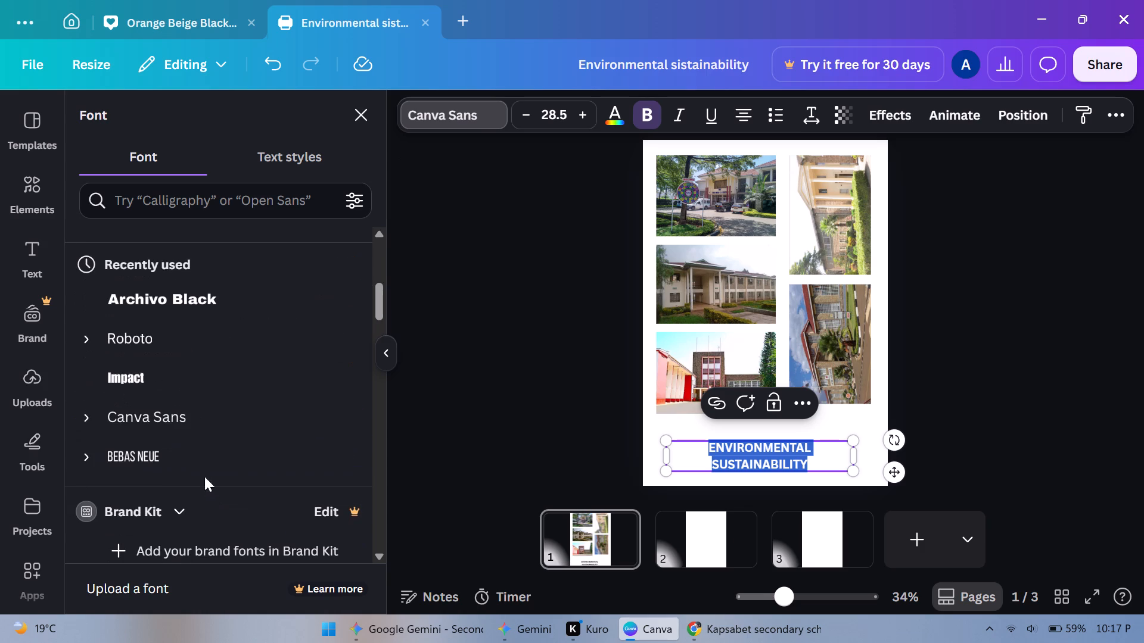
left_click(191, 289)
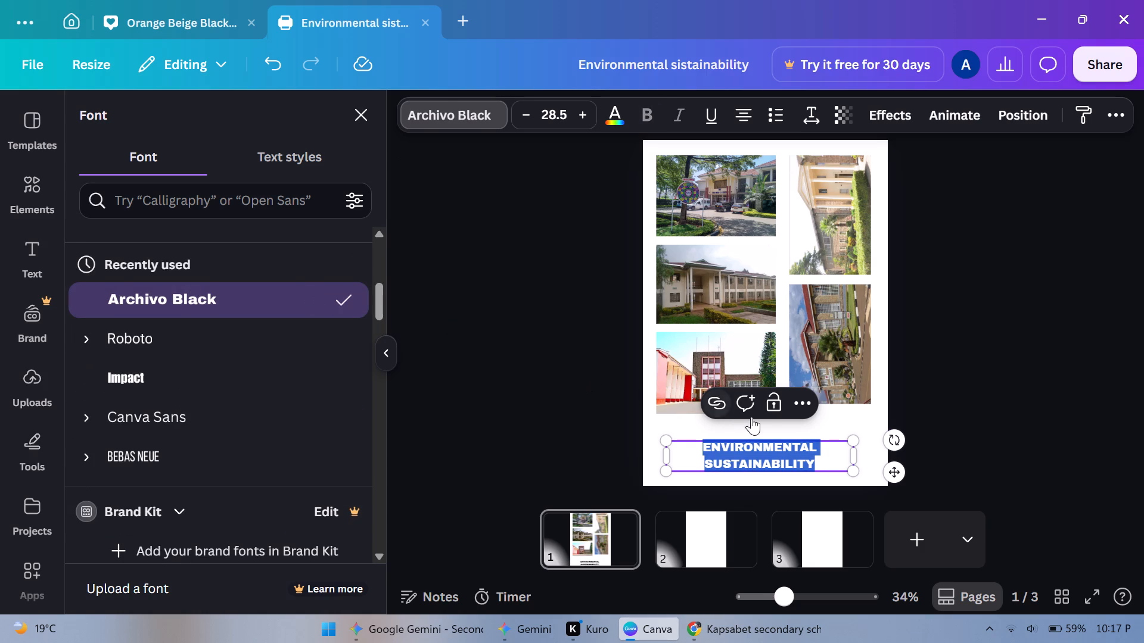
left_click(1005, 313)
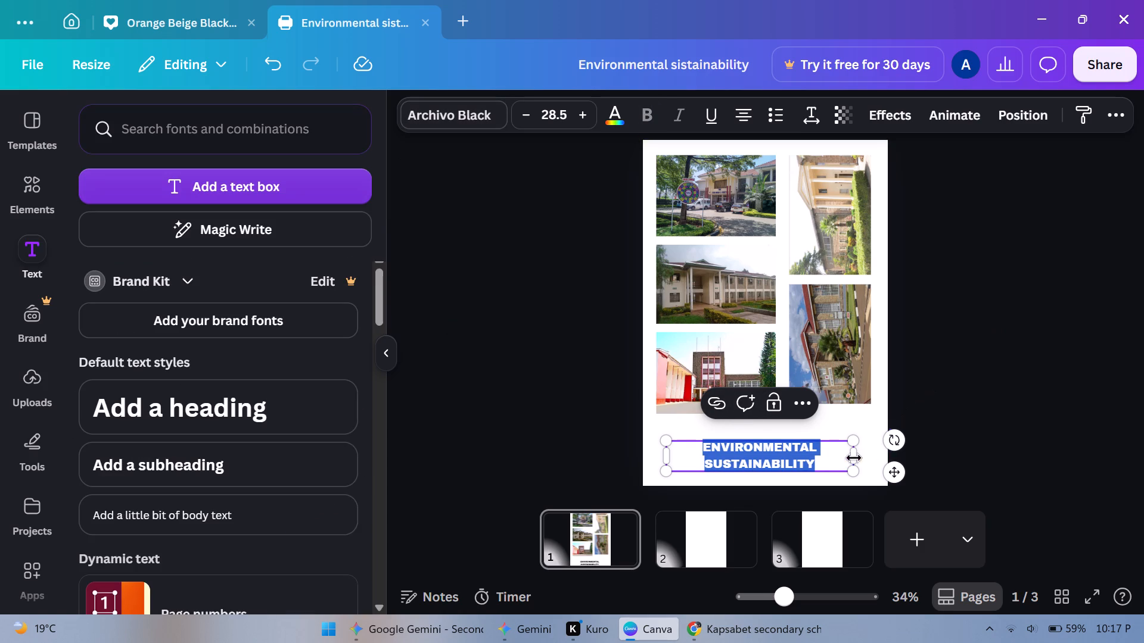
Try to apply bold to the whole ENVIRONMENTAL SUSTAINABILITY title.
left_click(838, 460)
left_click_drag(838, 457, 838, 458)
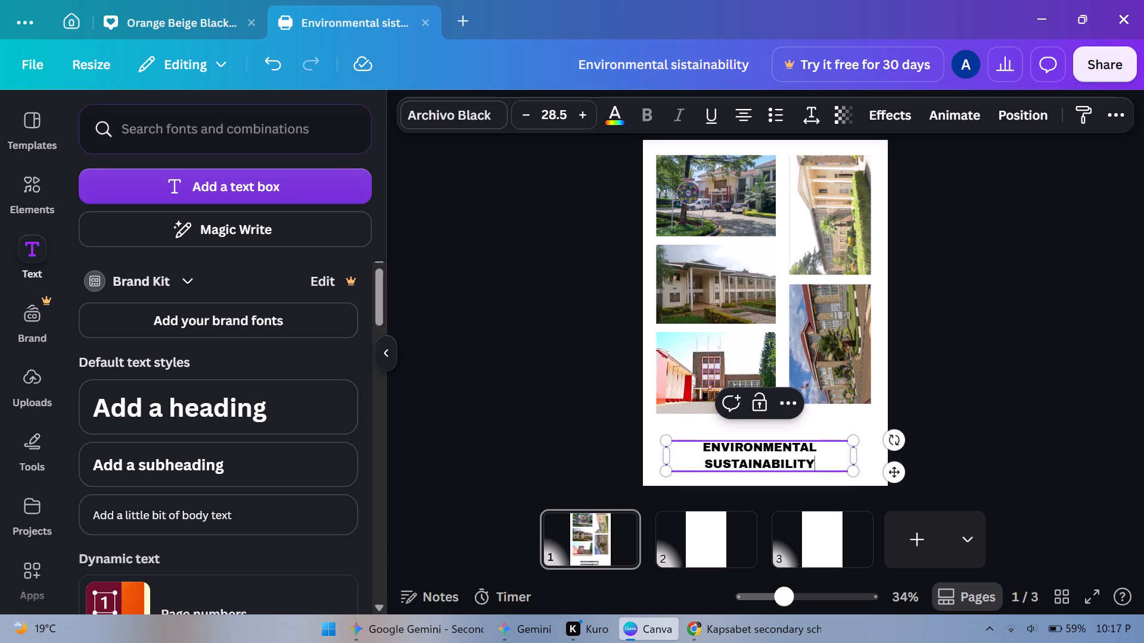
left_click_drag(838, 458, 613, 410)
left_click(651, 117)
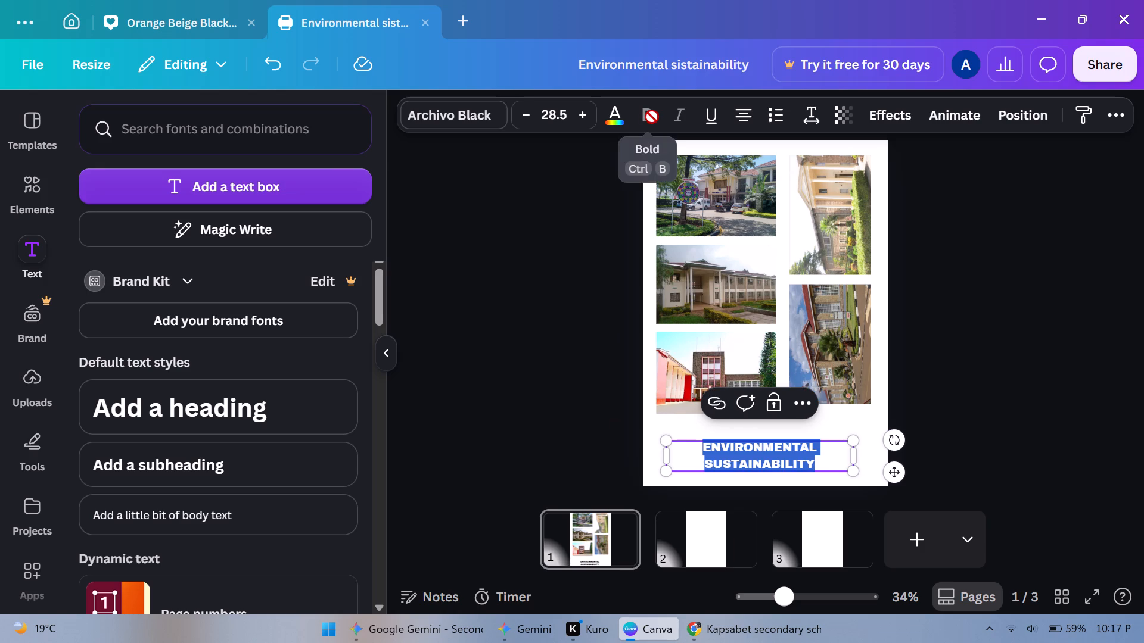
Widen the title's text box so it fits on one line and move it back onto the page below the photos.
left_click_drag(859, 455, 893, 452)
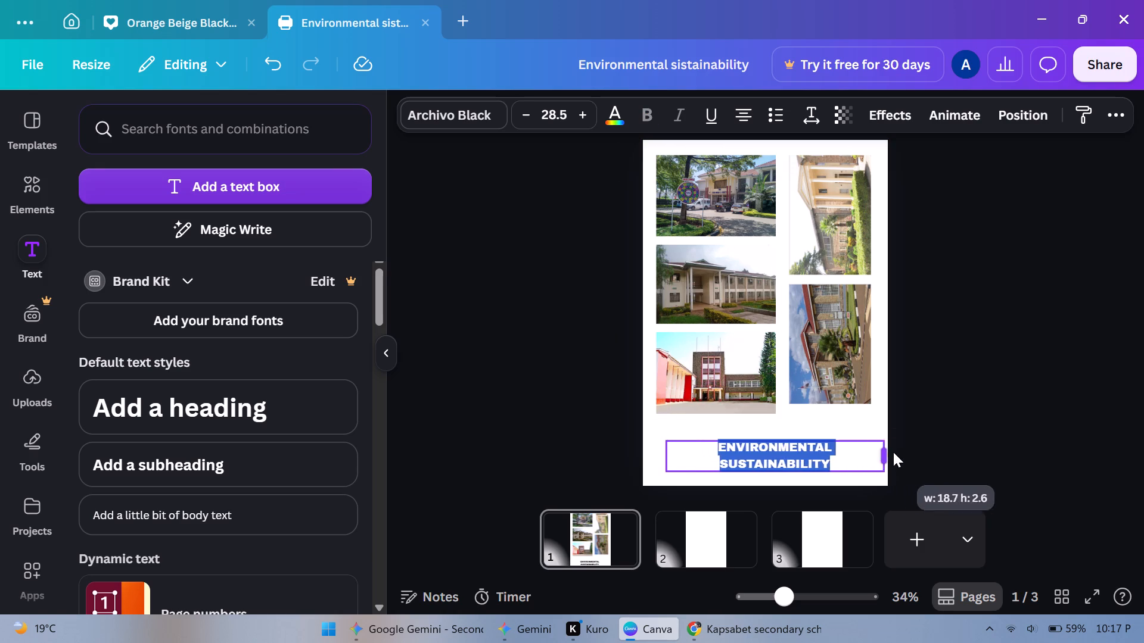
left_click_drag(893, 452, 909, 447)
left_click_drag(943, 461, 851, 435)
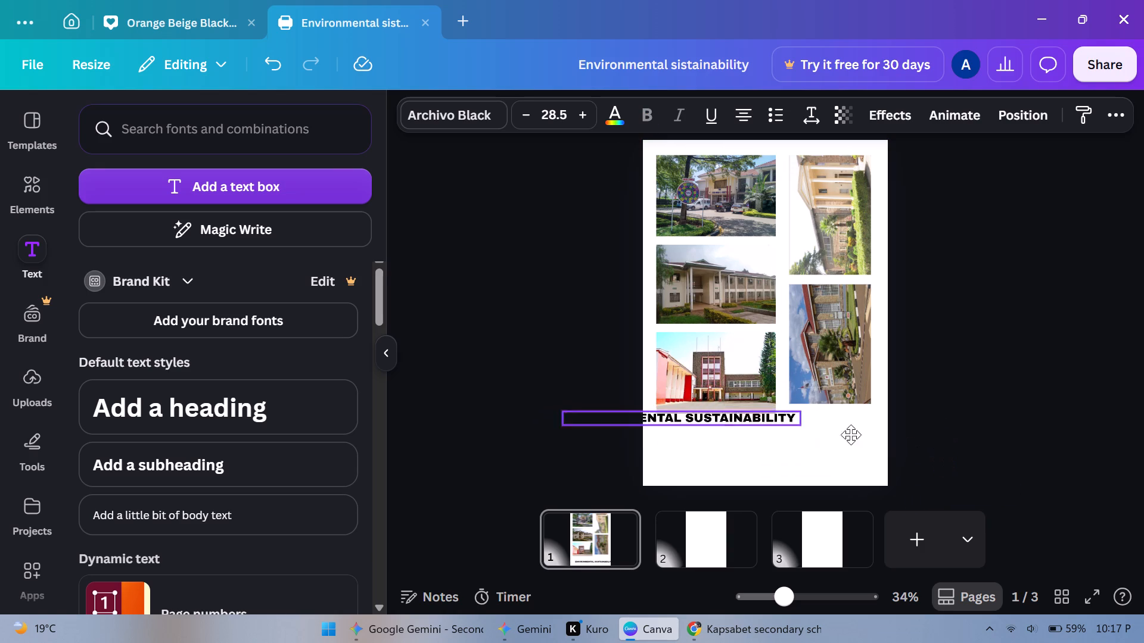
left_click_drag(851, 435, 920, 445)
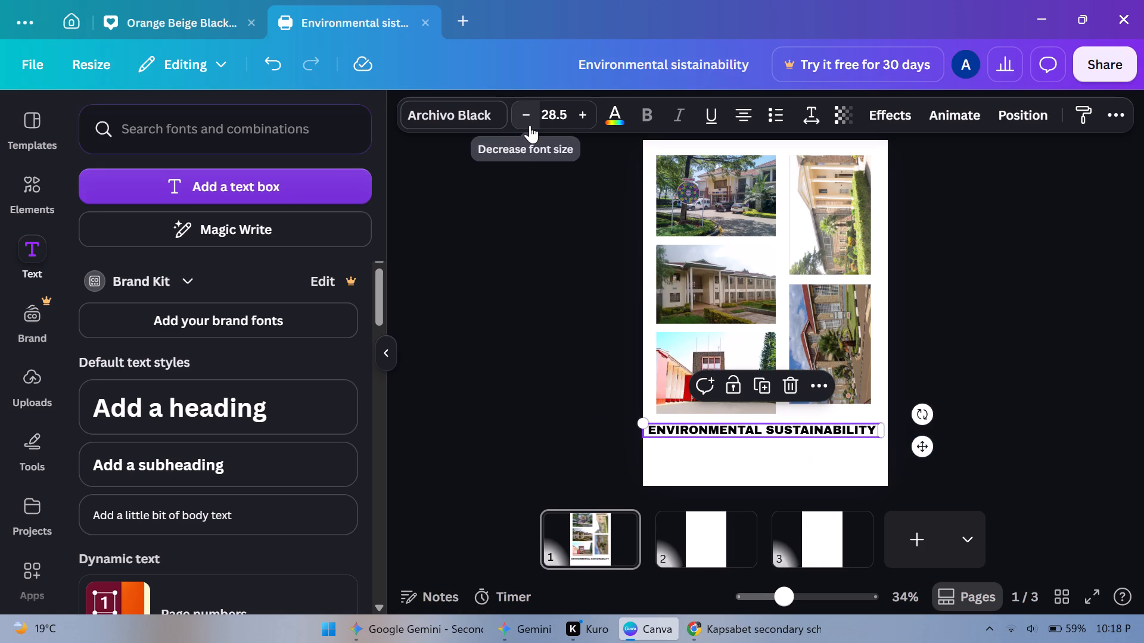
Reduce the title's font size to 26.5.
left_click(528, 115)
left_click(528, 115)
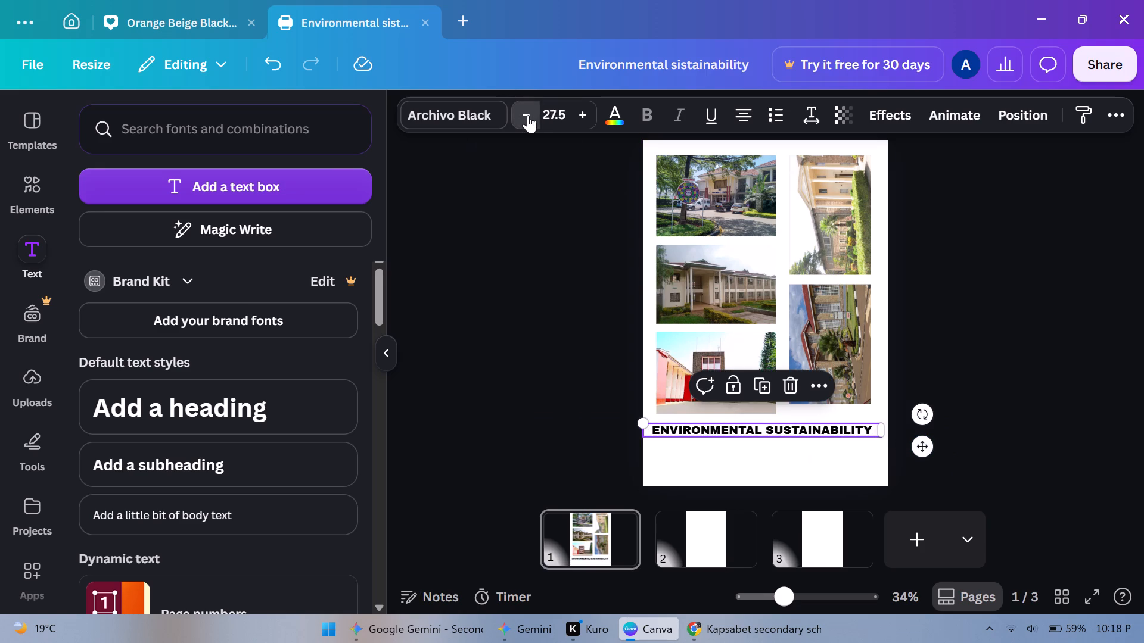
left_click(978, 329)
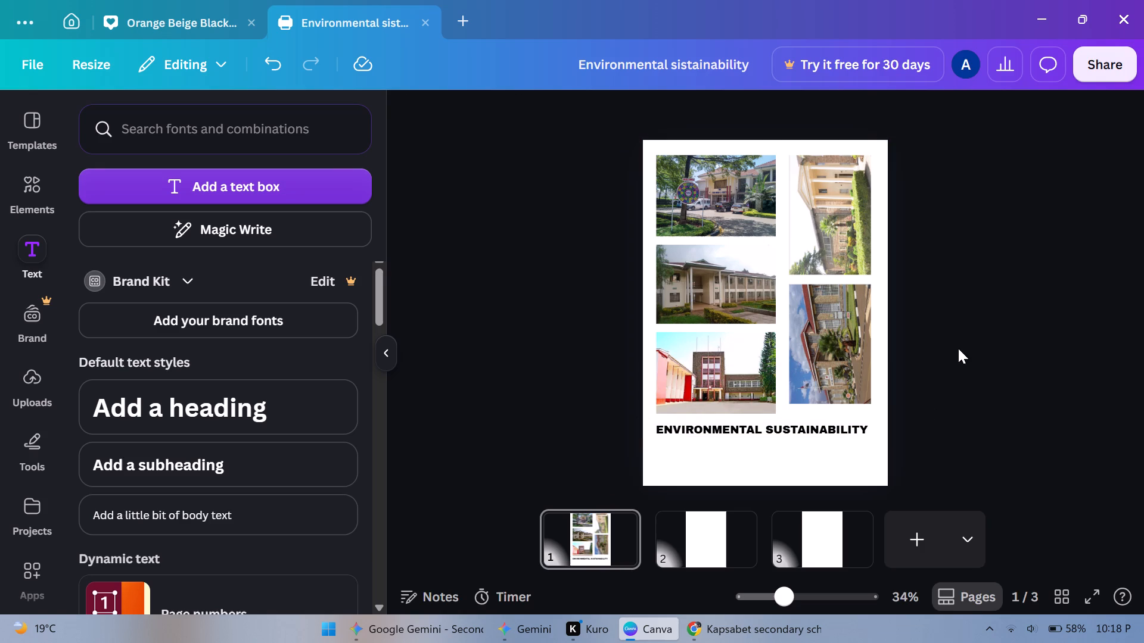
Duplicate the ENVIRONMENTAL SUSTAINABILITY title directly beneath itself and replace the copy's text with "LANDSCAPING".
left_click_drag(804, 427, 817, 452, "alt")
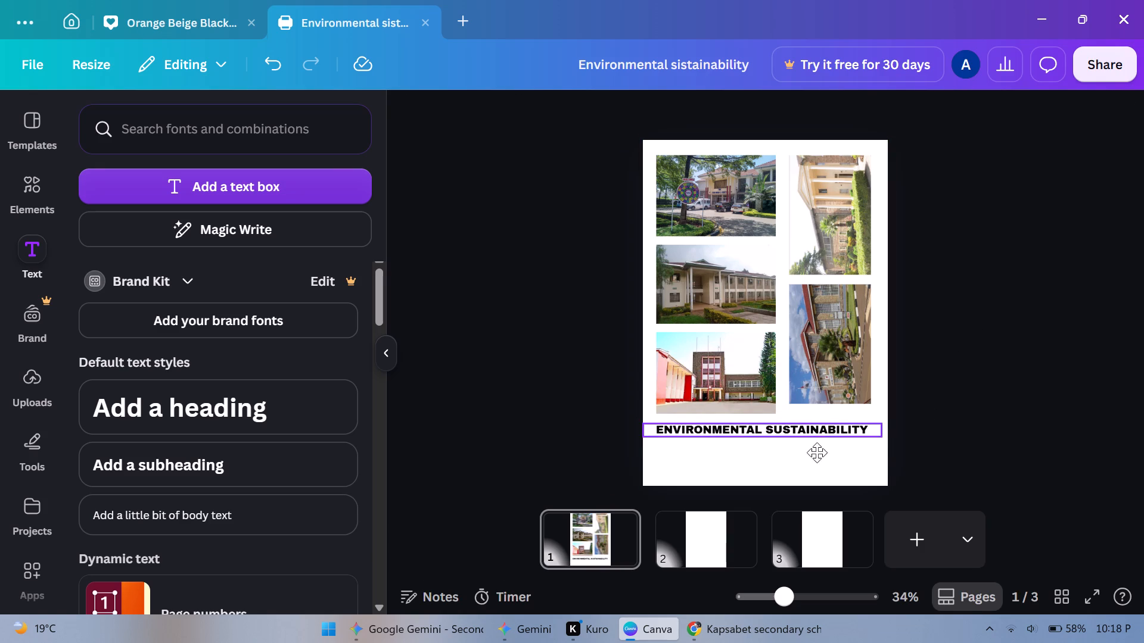
left_click_drag(817, 452, 804, 451, "alt")
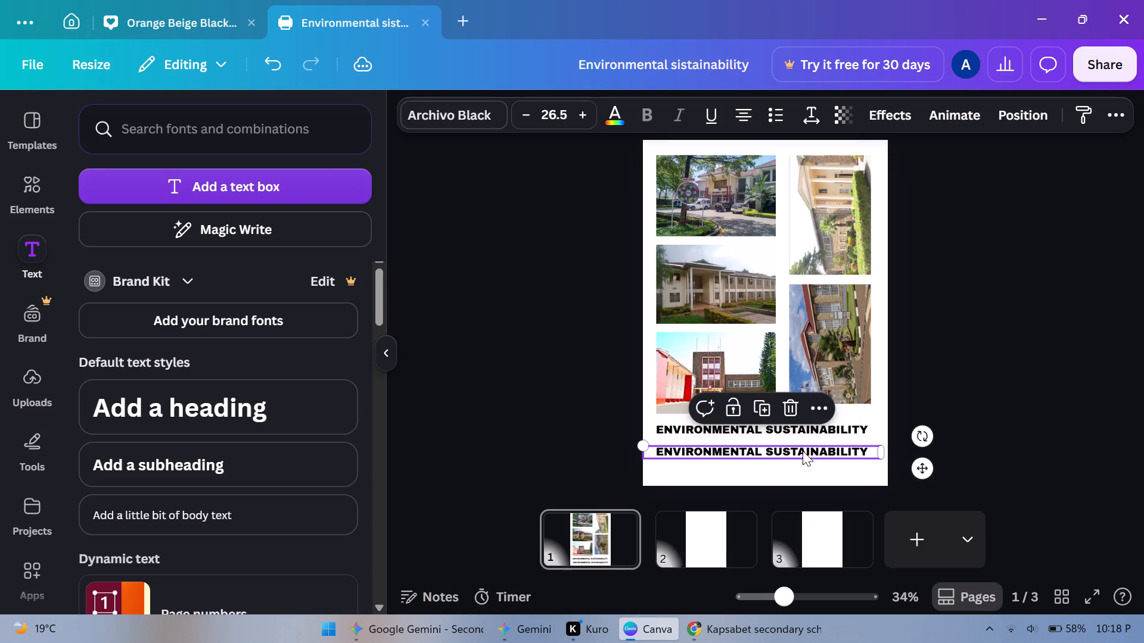
double_click(803, 451)
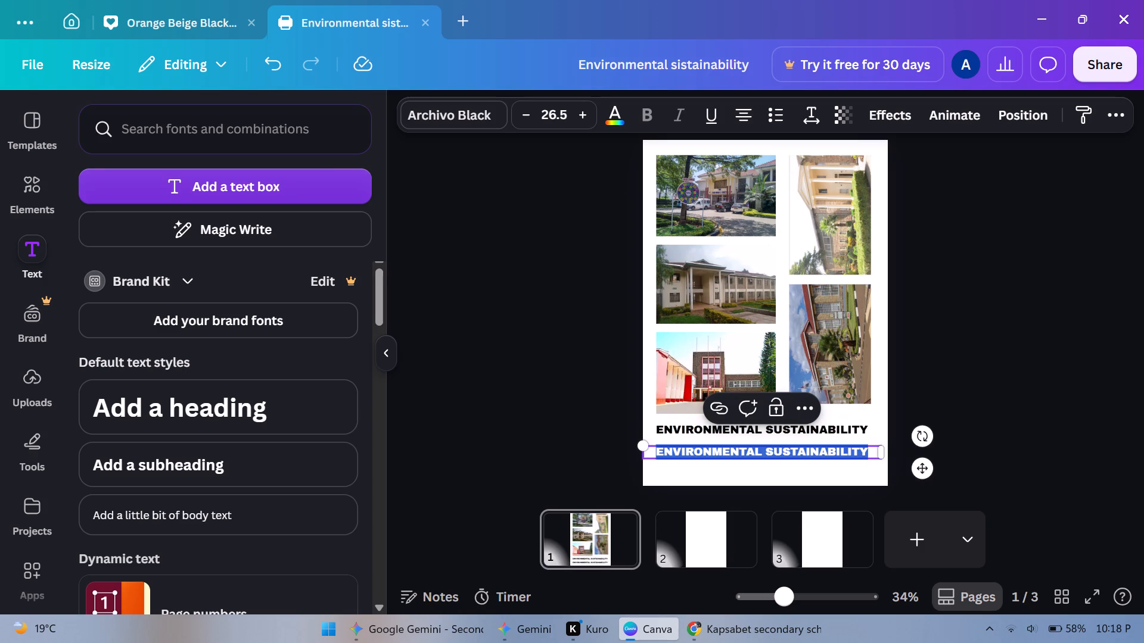
type("LANDSCAPING")
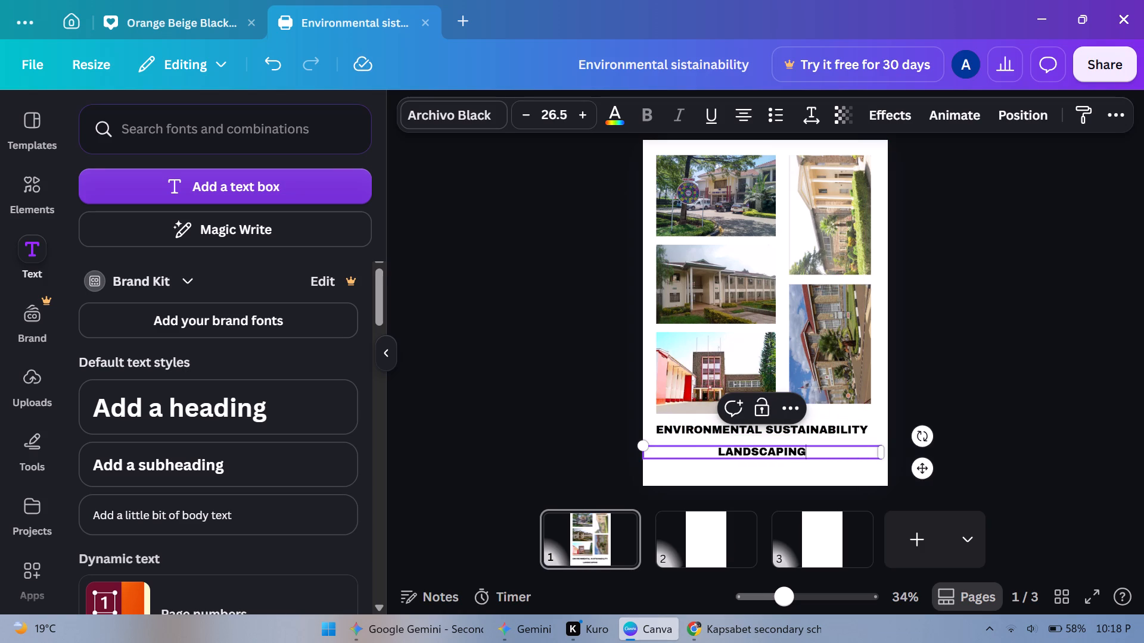
left_click(1103, 364)
Line up LANDSCAPING with the title's left edge, lower the title slightly from the photos, and leave an even gap between the two lines.
left_click_drag(757, 451, 694, 445)
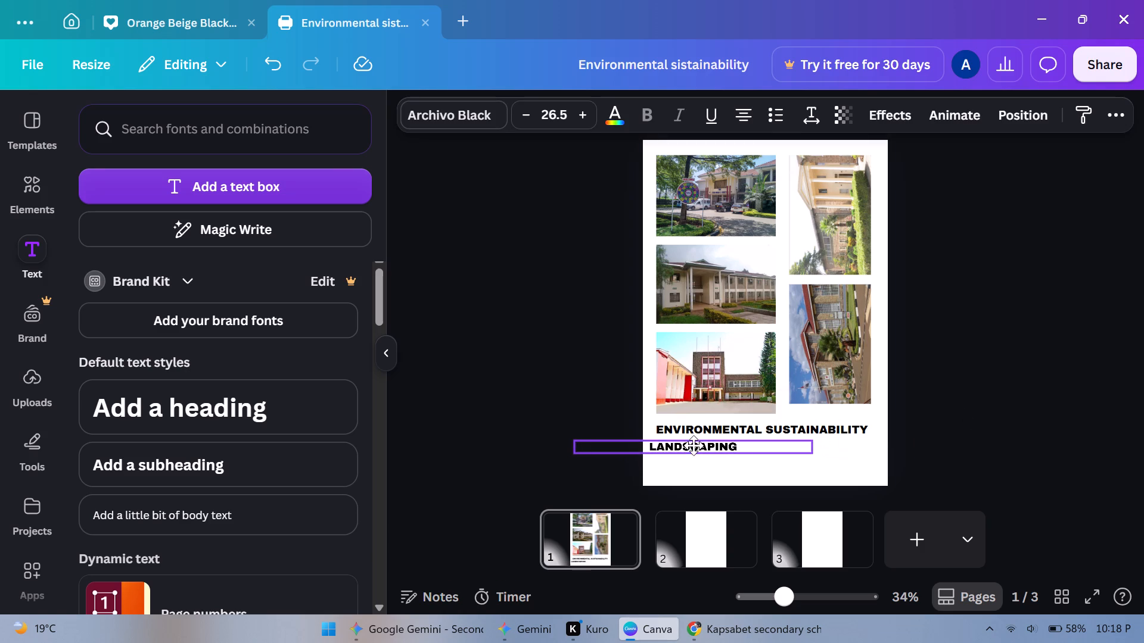
left_click_drag(694, 445, 694, 447)
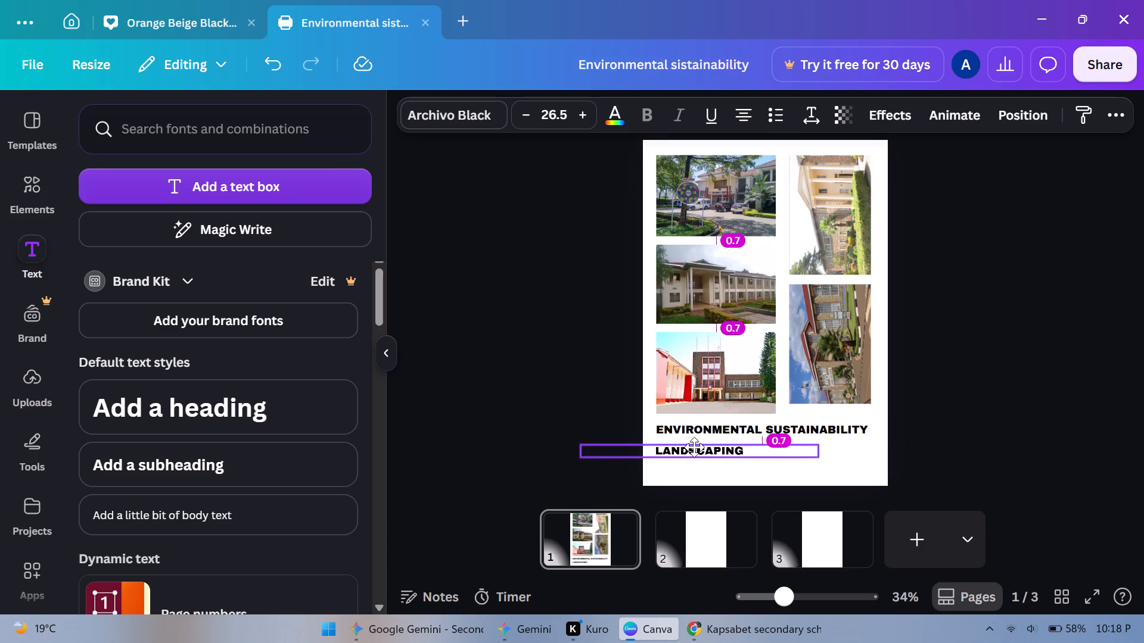
left_click_drag(694, 447, 697, 451)
left_click_drag(708, 431, 702, 439)
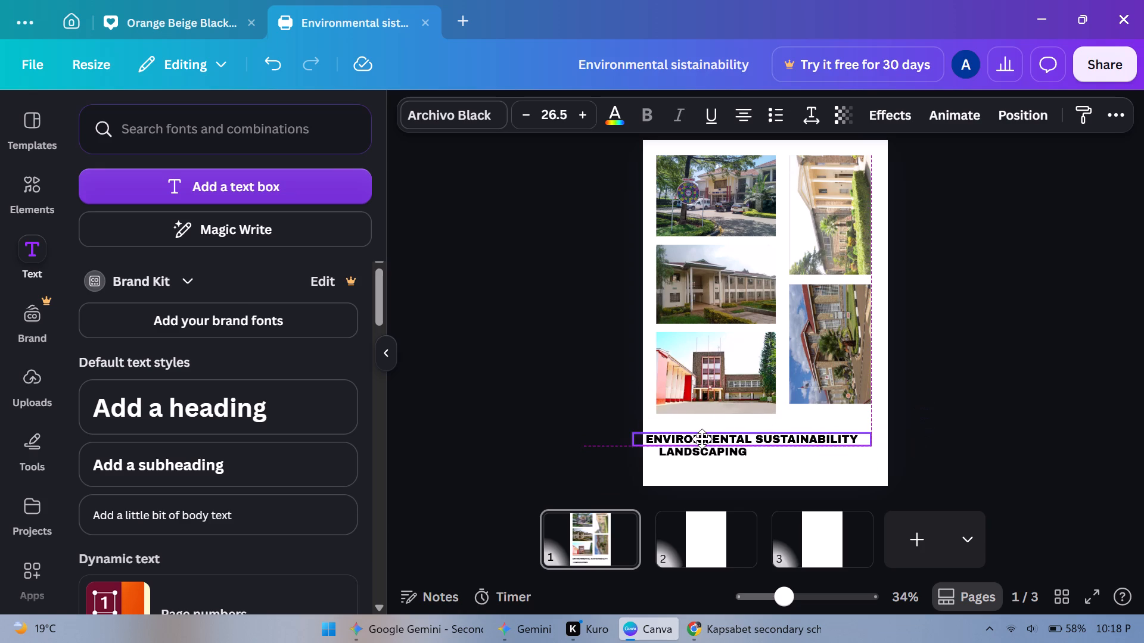
left_click_drag(702, 439, 708, 437)
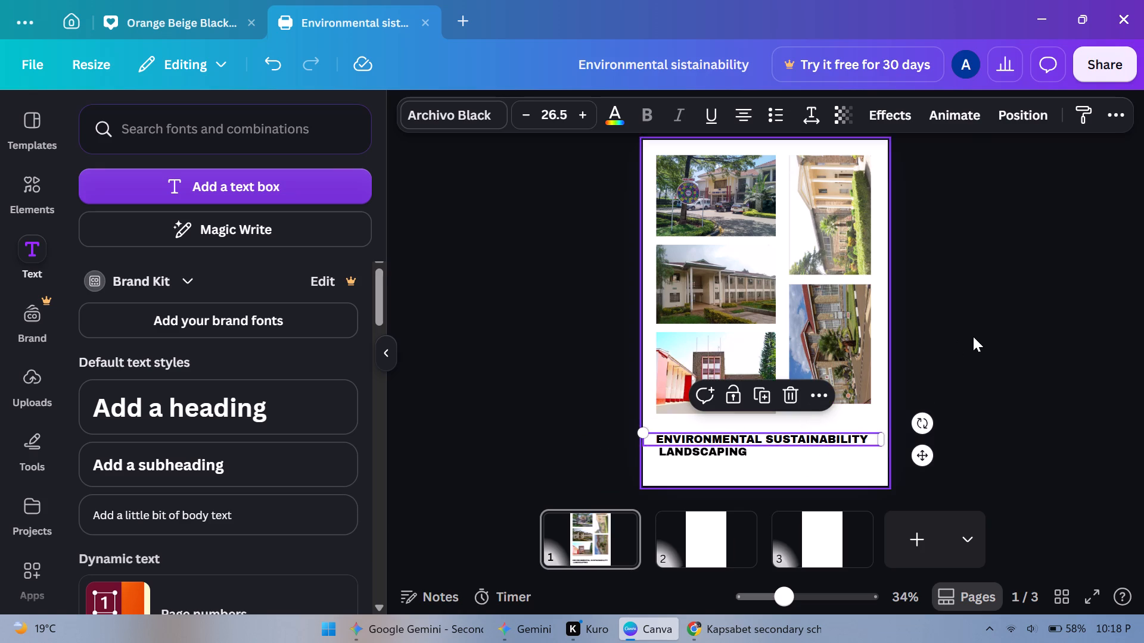
left_click(980, 335)
left_click_drag(717, 450, 715, 463)
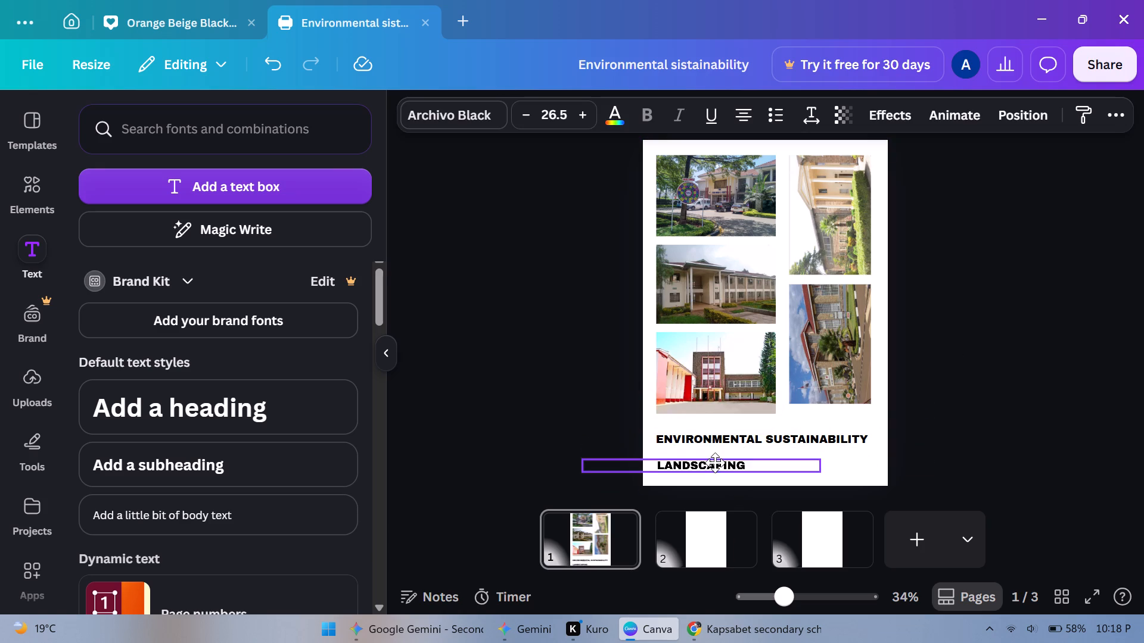
left_click_drag(715, 463, 716, 460)
left_click(1058, 316)
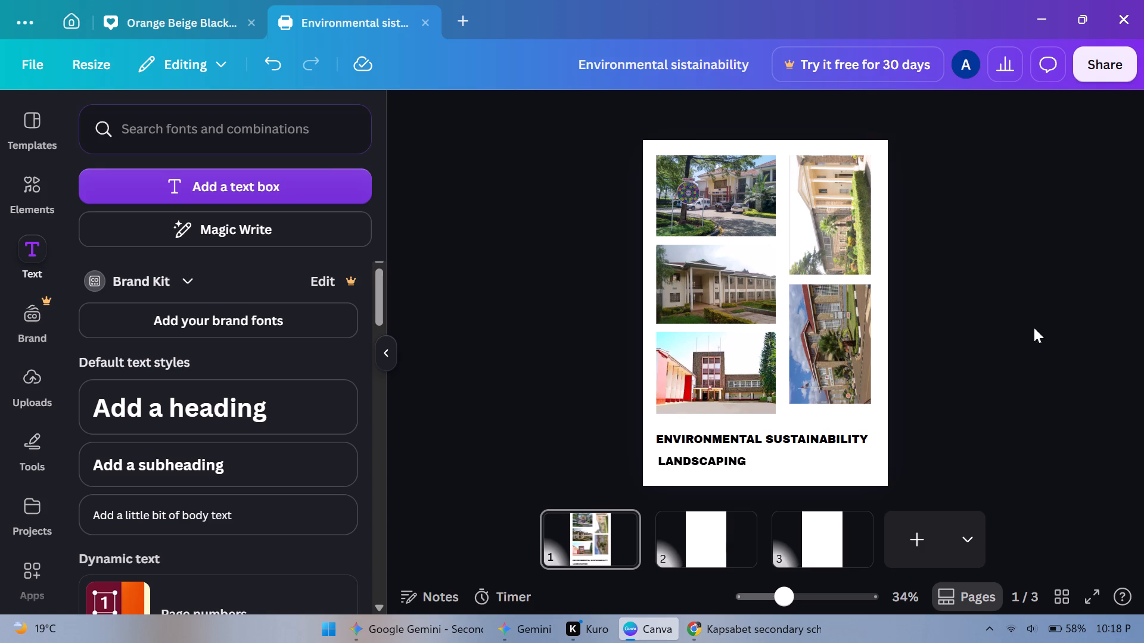
Open the blank page 2 of the document.
left_click(704, 544)
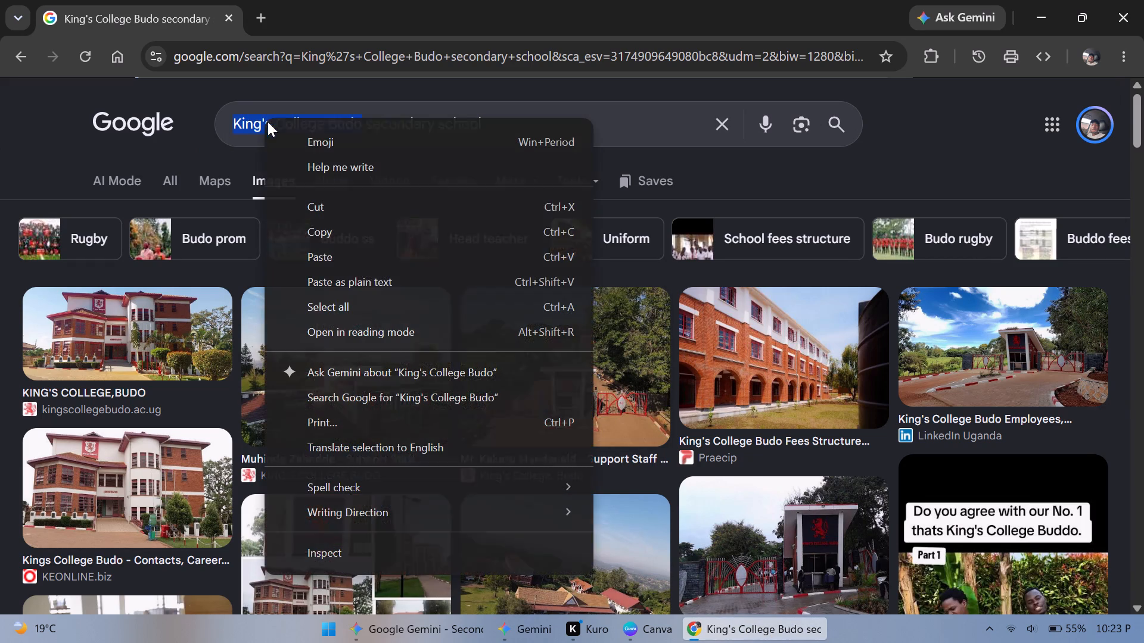
left_click(374, 263)
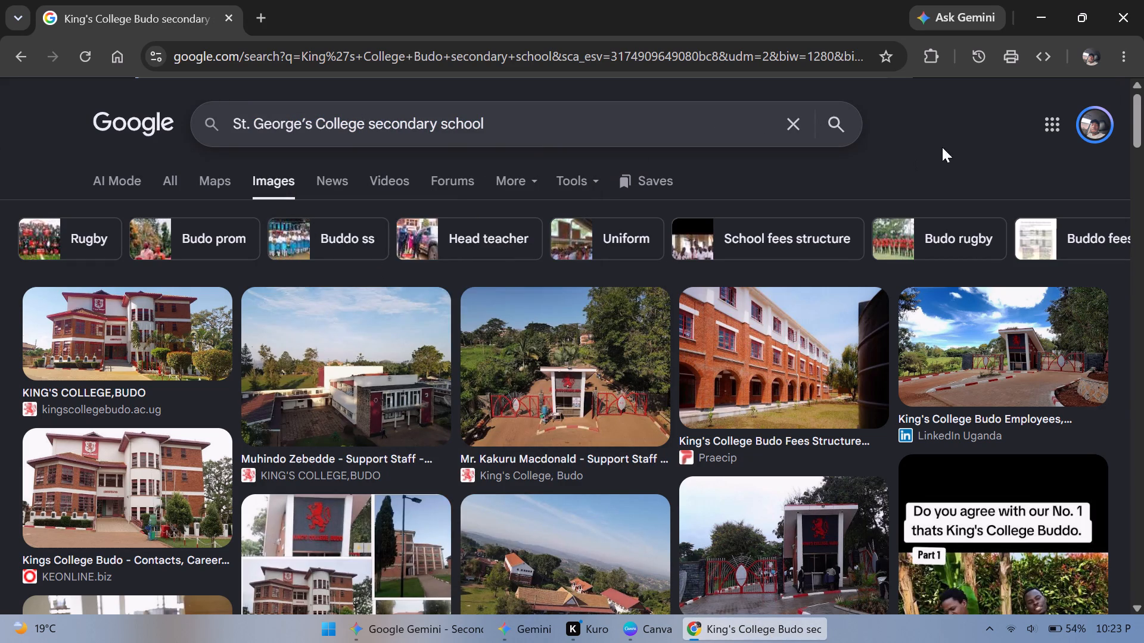
left_click(841, 118)
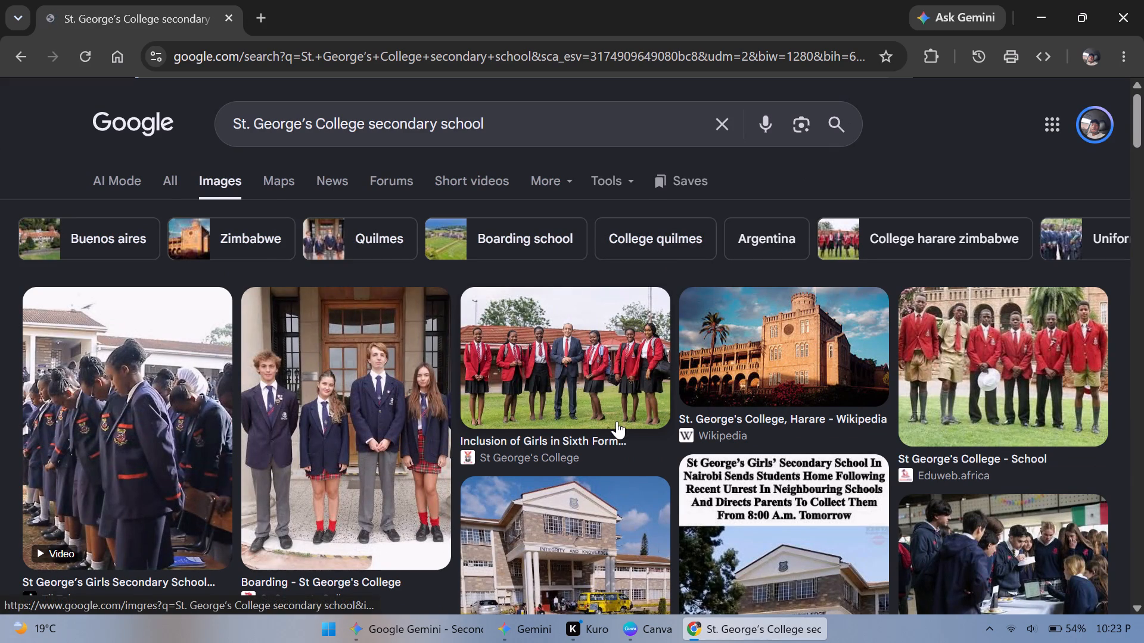
Browse the St. George's College image results for a suitable building photo, previewing the Multi-Purpose Indoor Sports Centre image from Facebook.
scroll(617, 422, "down", 1)
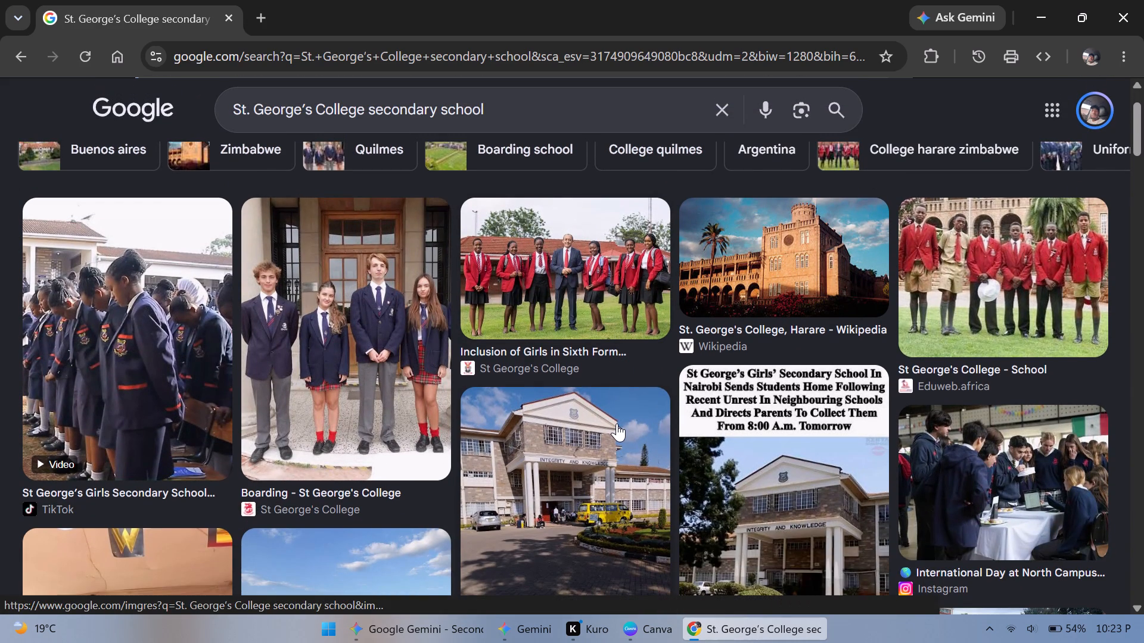
scroll(617, 423, "down", 4)
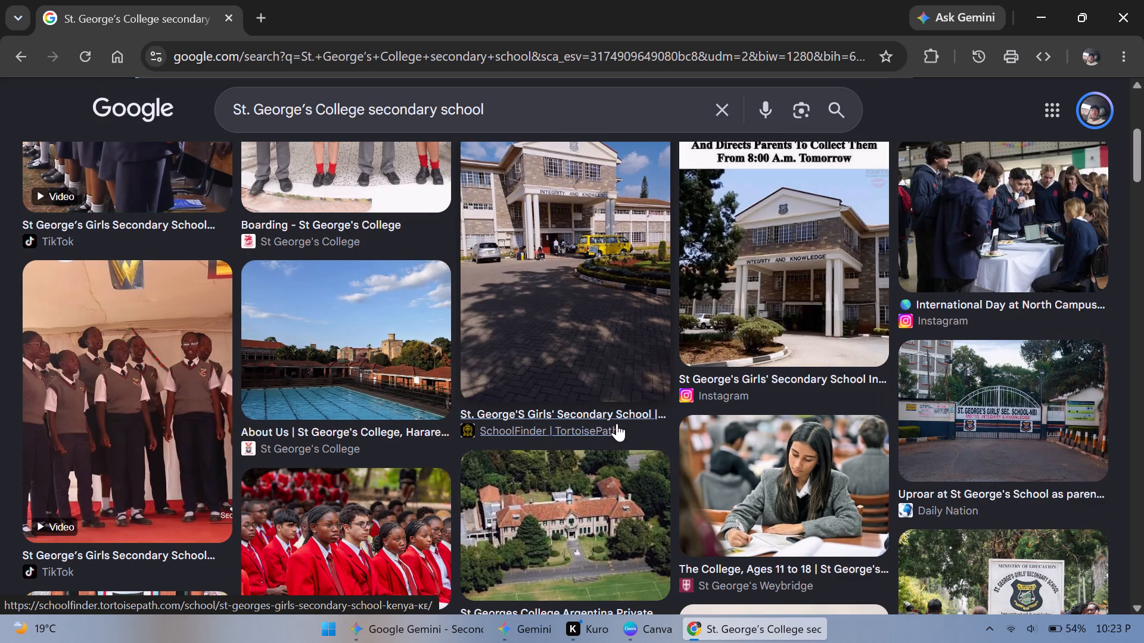
scroll(617, 423, "down", 1)
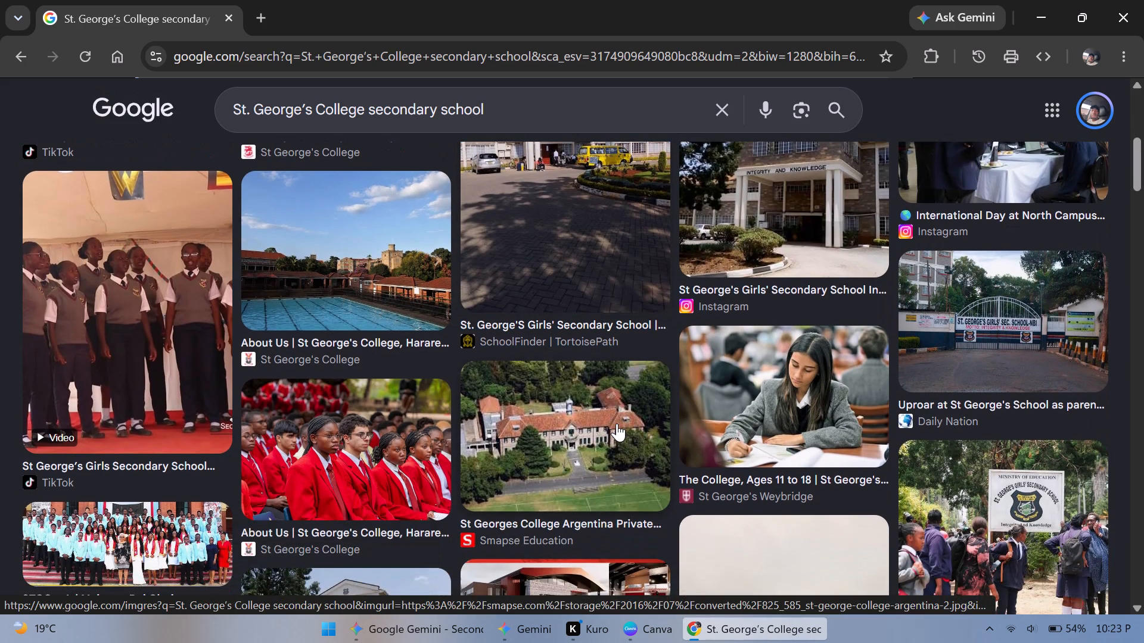
scroll(617, 423, "down", 2)
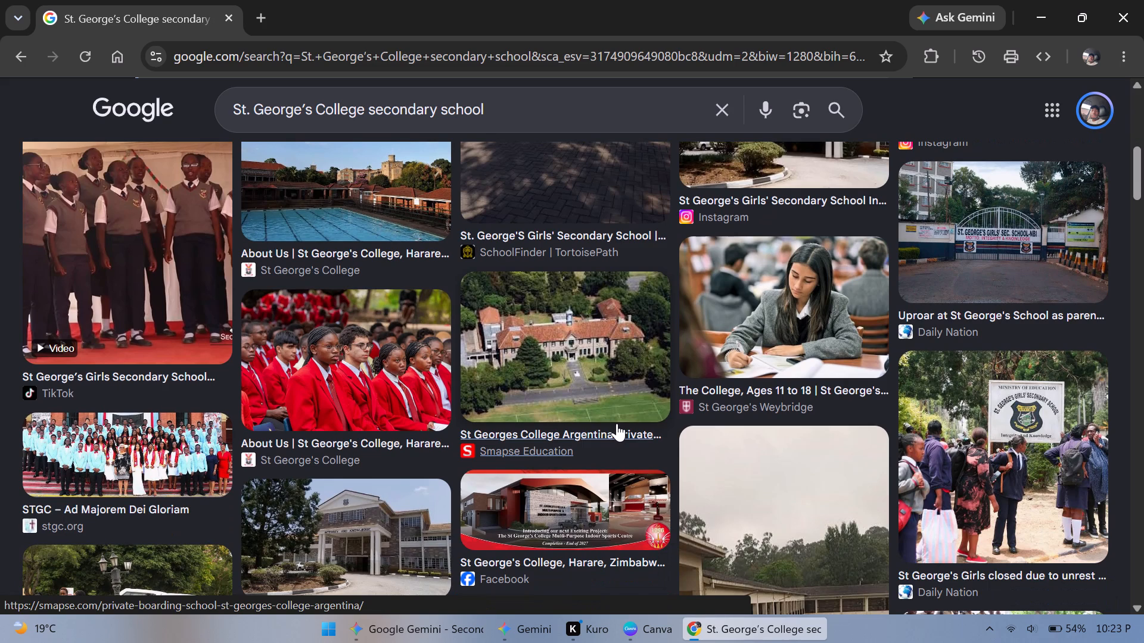
scroll(617, 423, "down", 2)
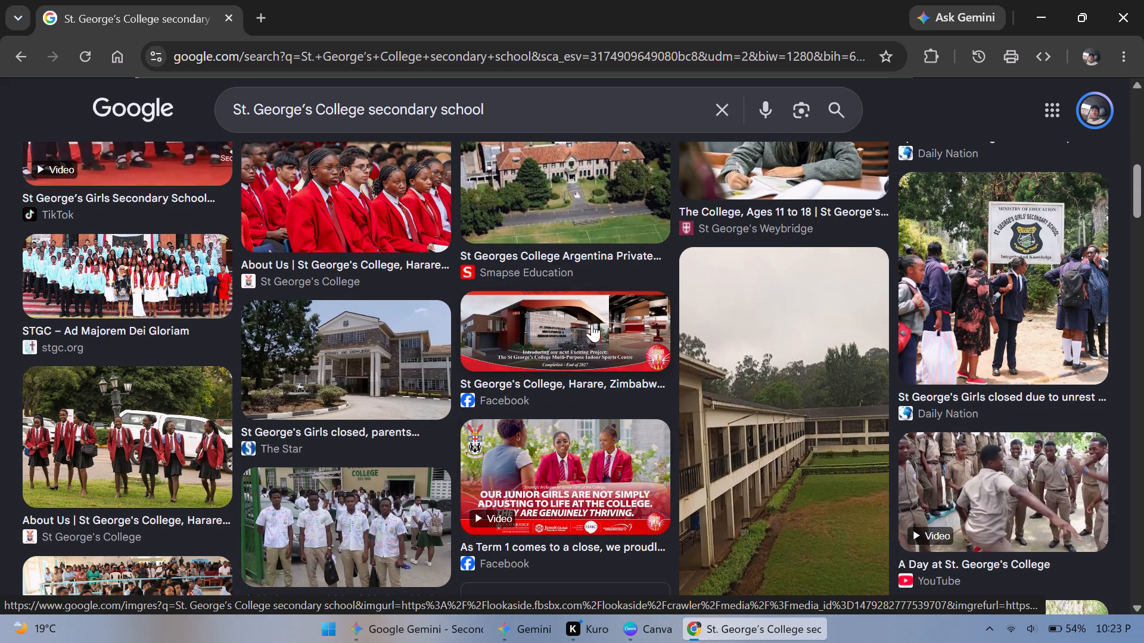
left_click(591, 324)
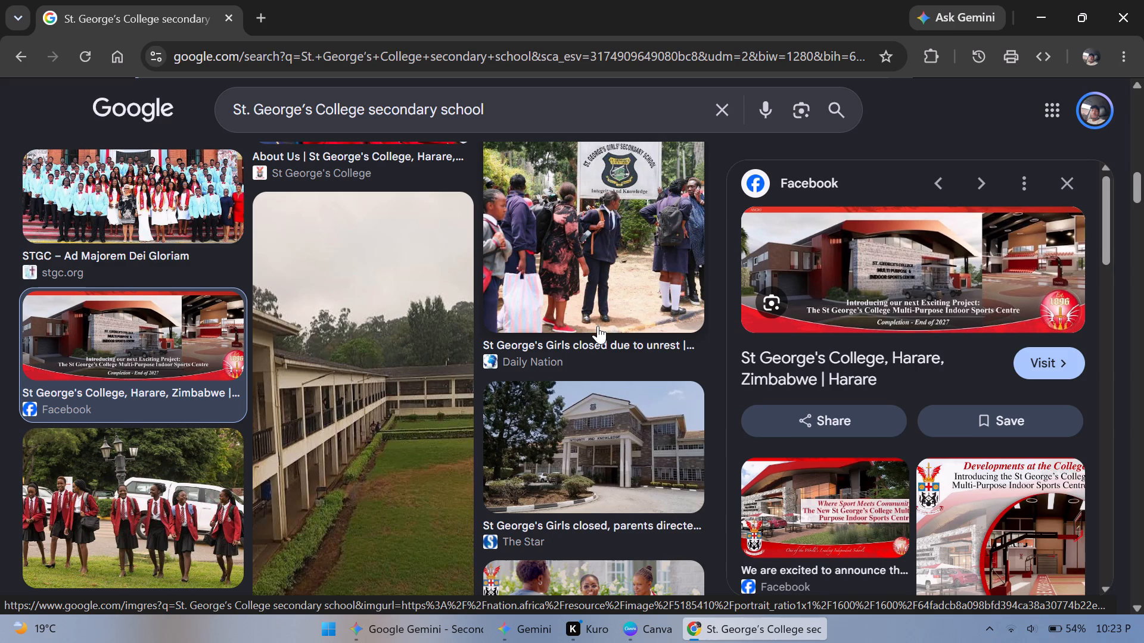
left_click(17, 54)
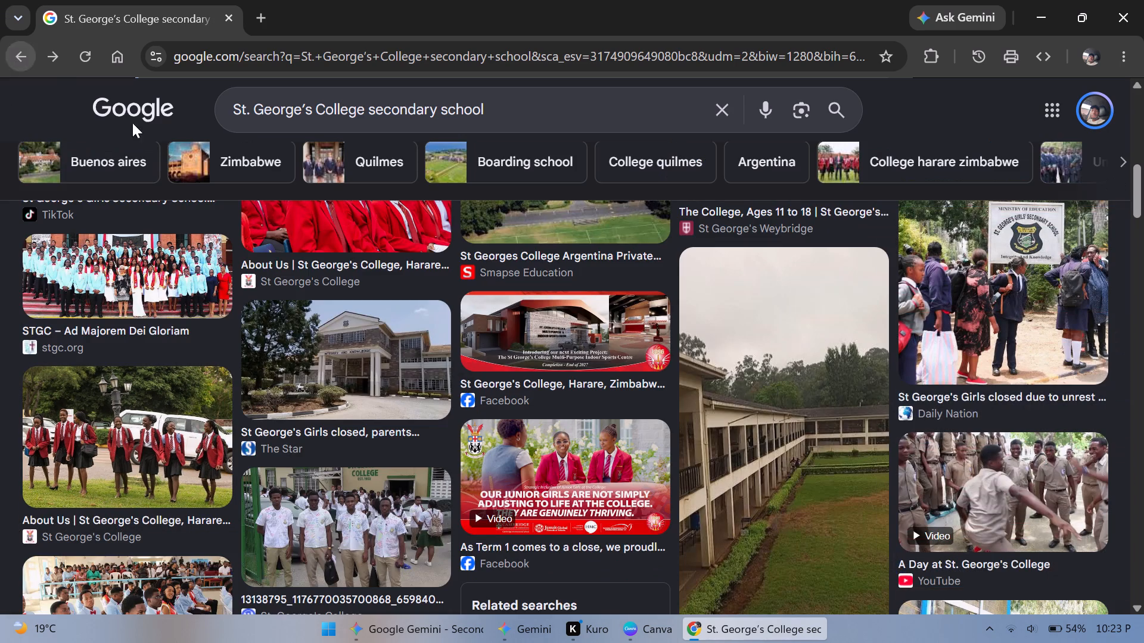
scroll(552, 386, "down", 5)
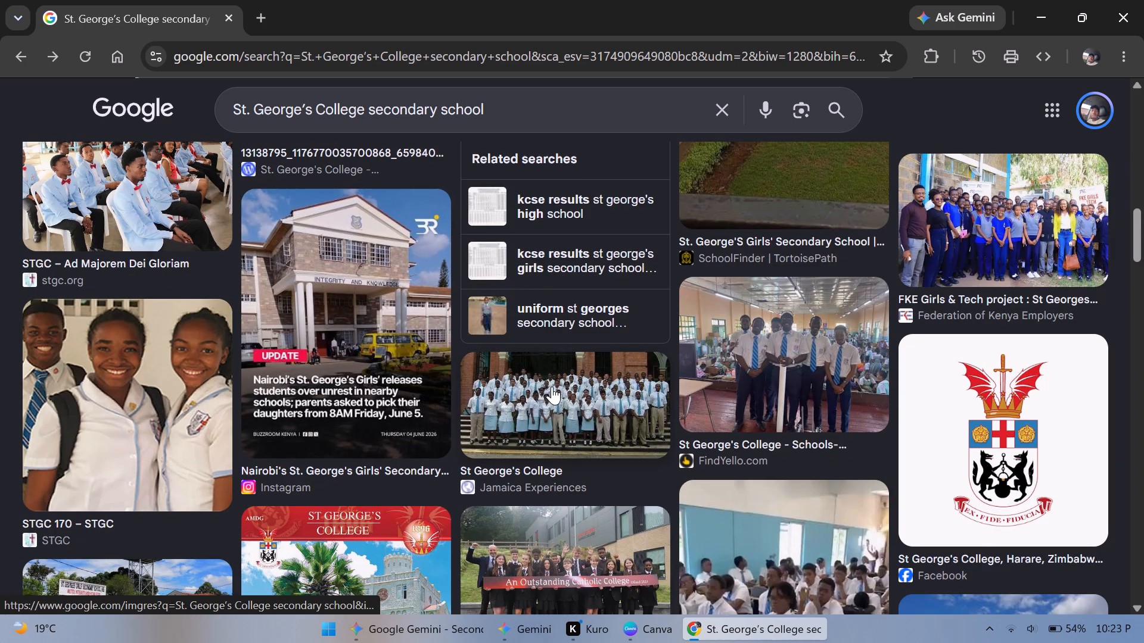
scroll(552, 386, "down", 4)
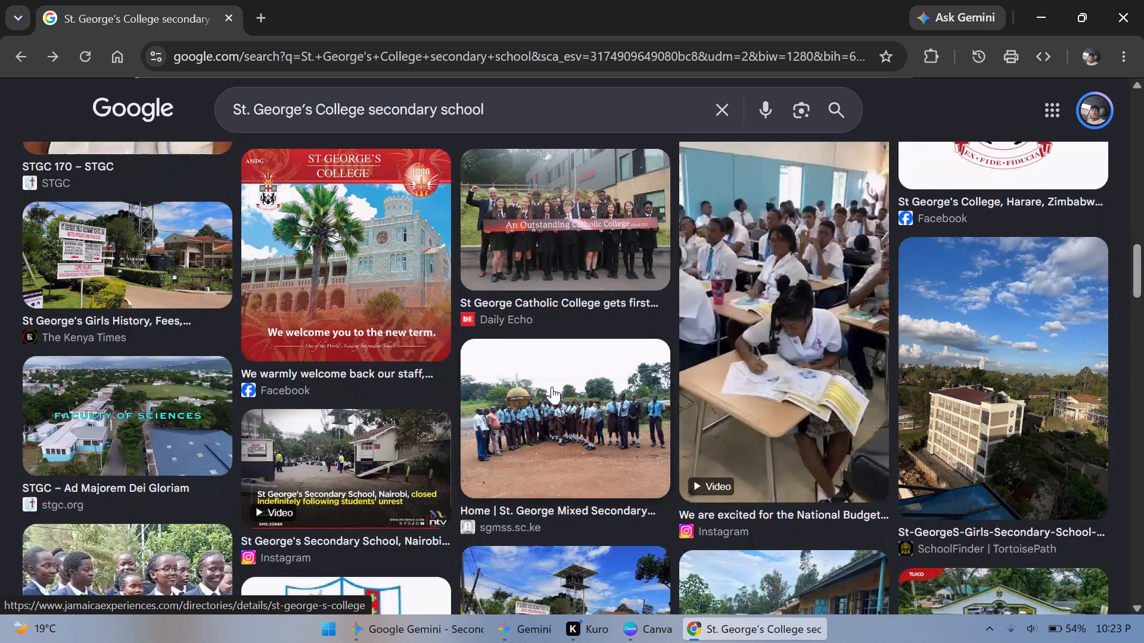
scroll(552, 386, "down", 3)
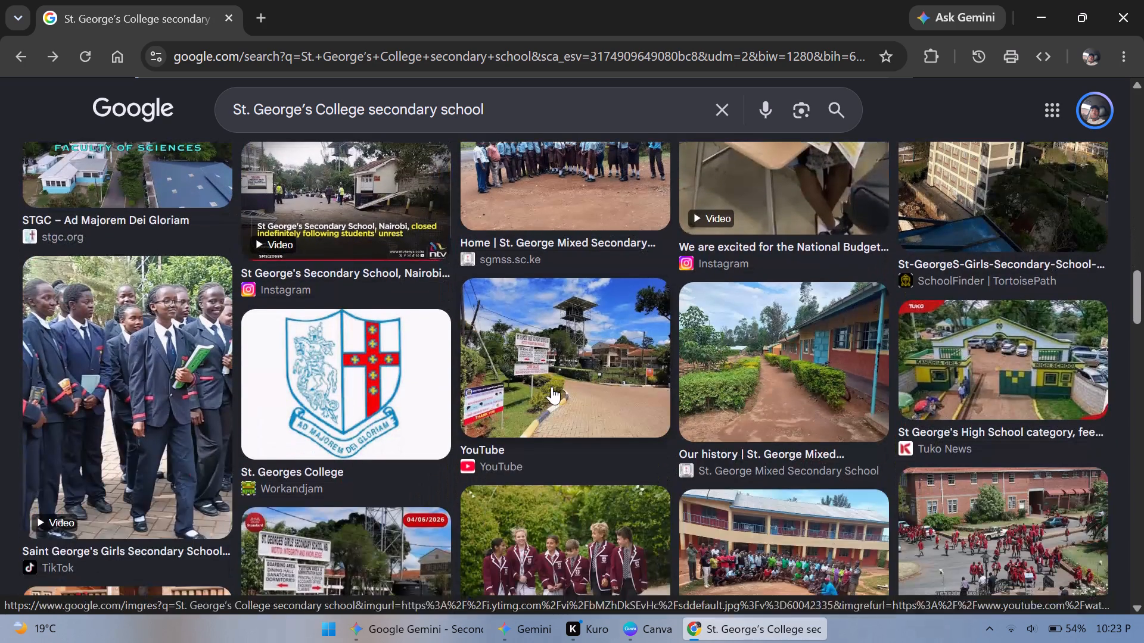
scroll(552, 386, "down", 6)
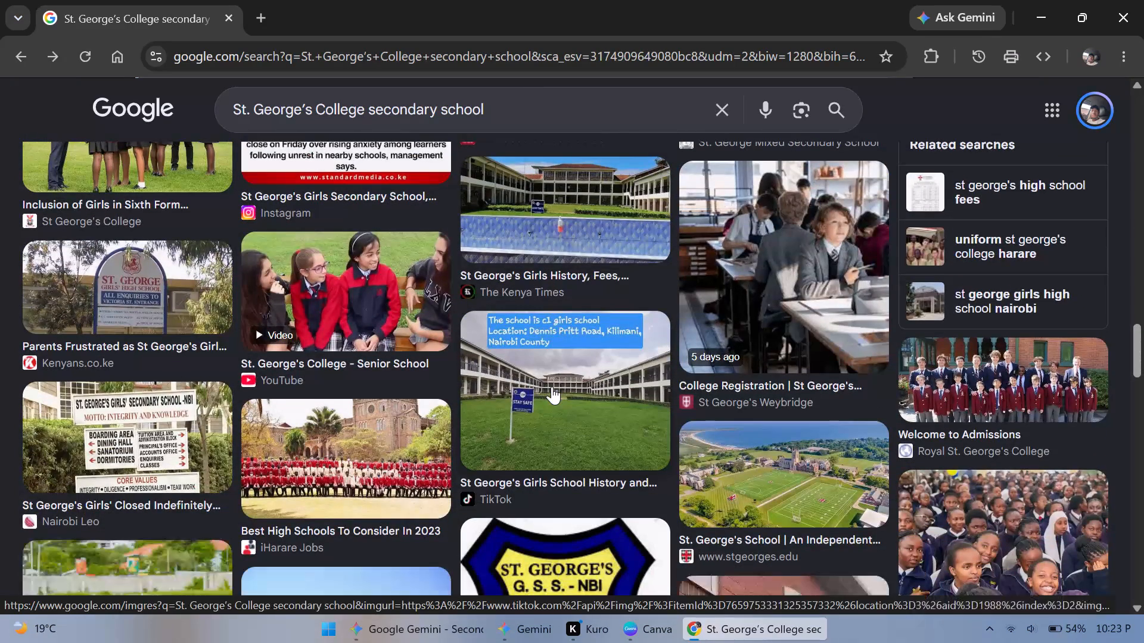
scroll(566, 447, "up", 20)
scroll(566, 447, "up", 3)
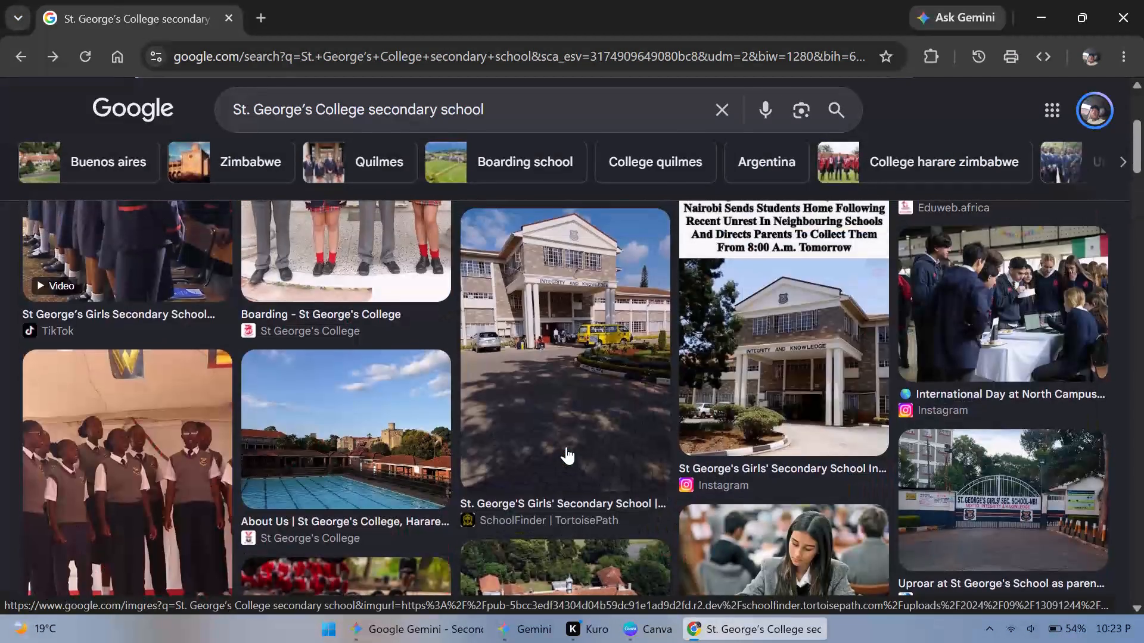
scroll(566, 447, "up", 15)
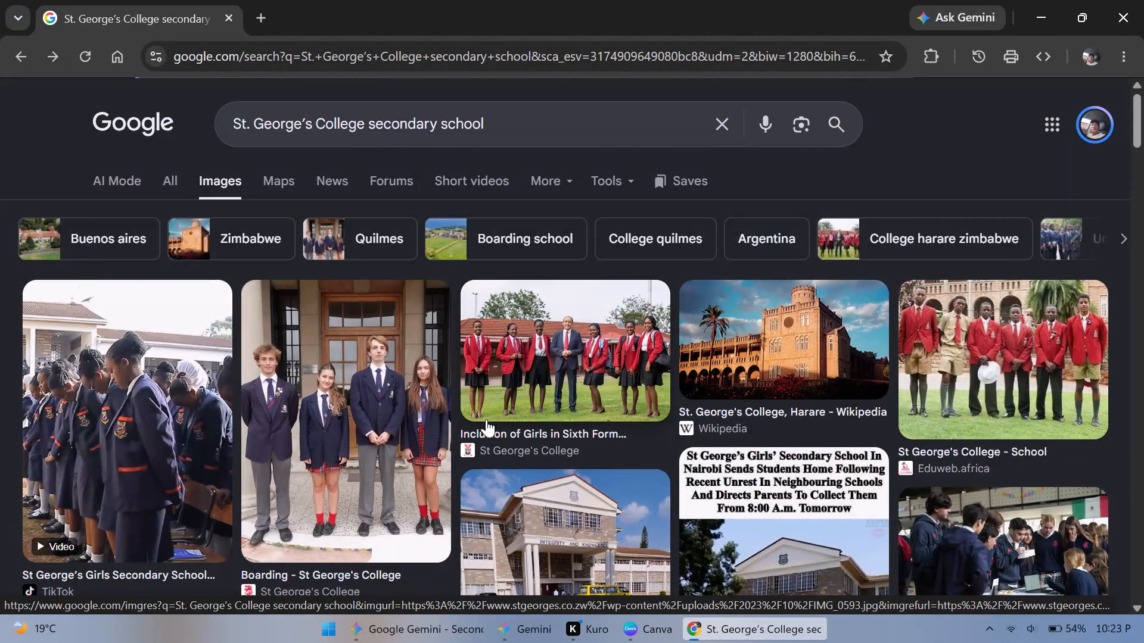
Open the Wikipedia image of St. George's College, Harare, and copy the related "About Us" photo of the school building.
left_click(708, 354)
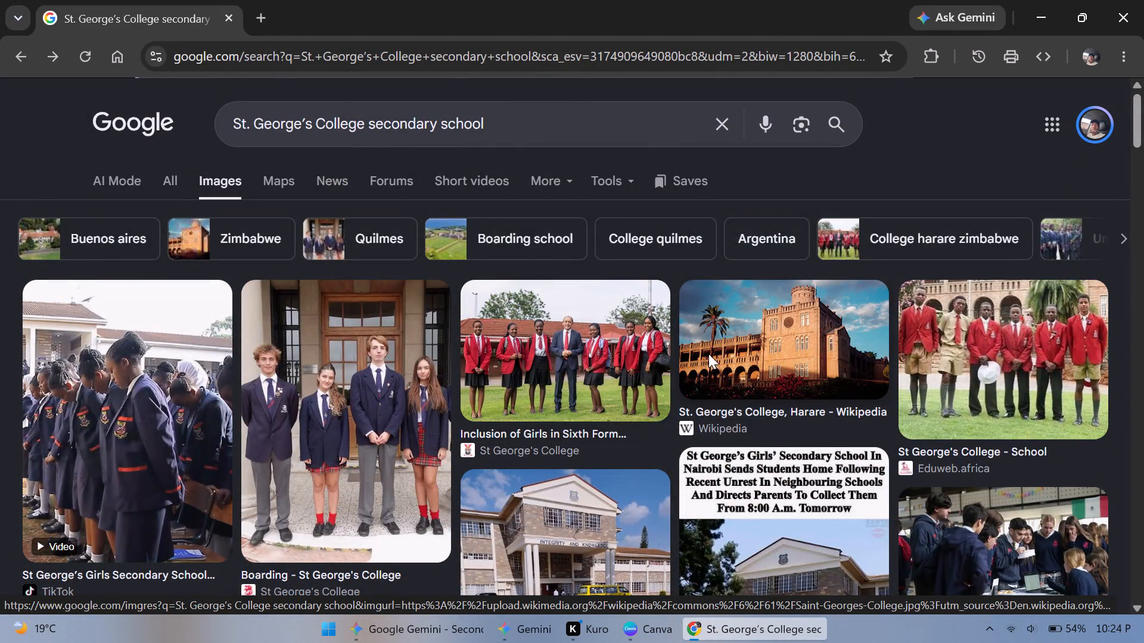
scroll(910, 298, "down", 2)
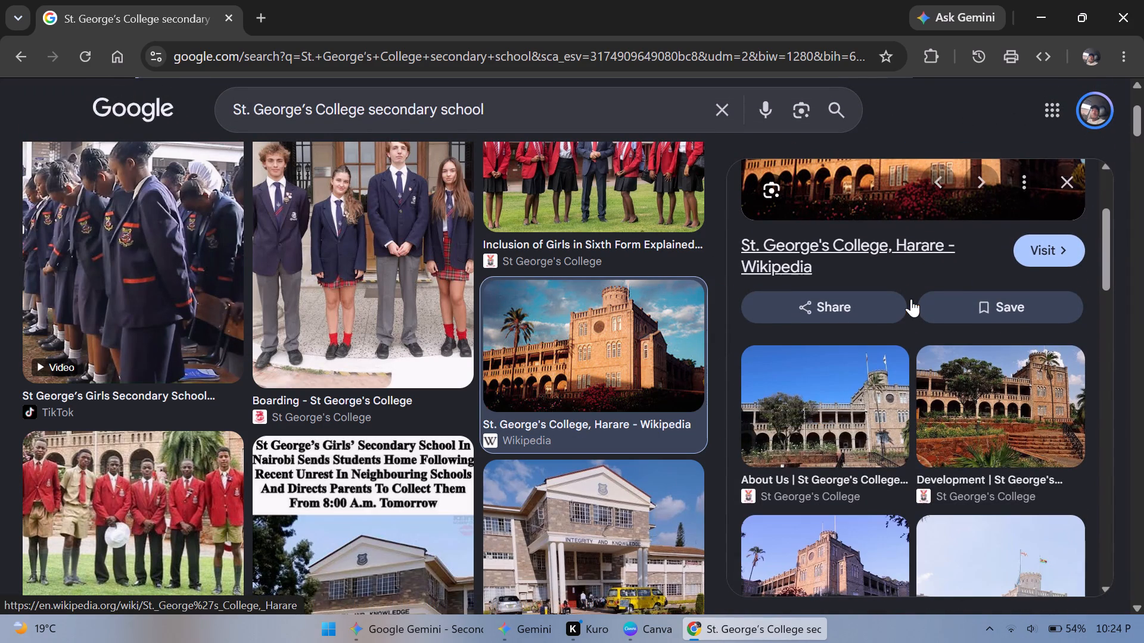
scroll(984, 402, "down", 3)
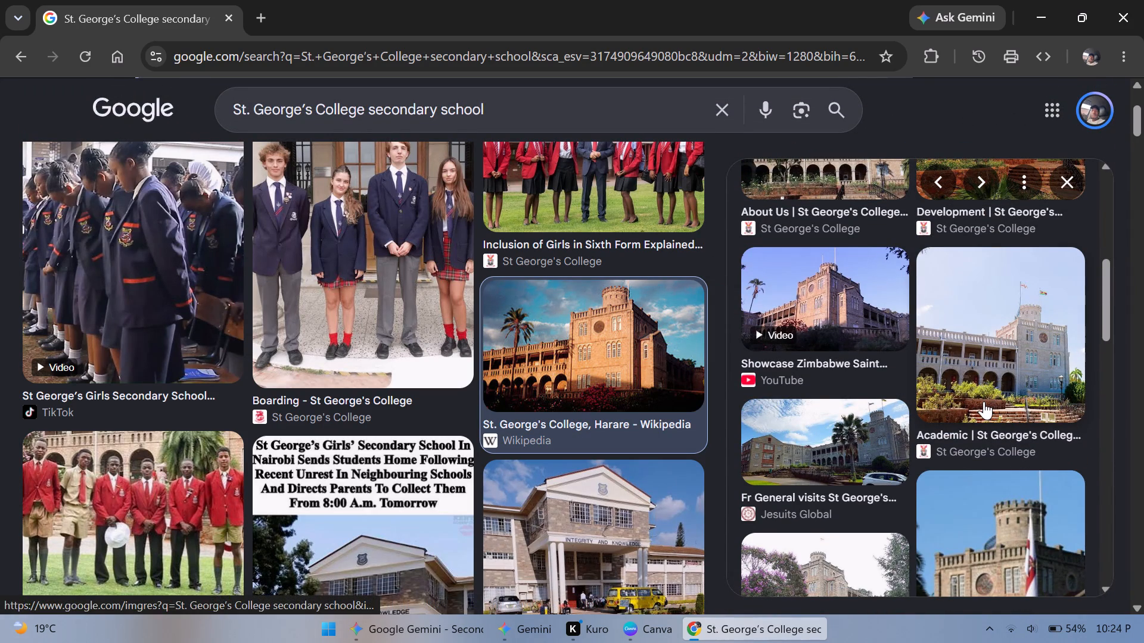
scroll(984, 401, "up", 2)
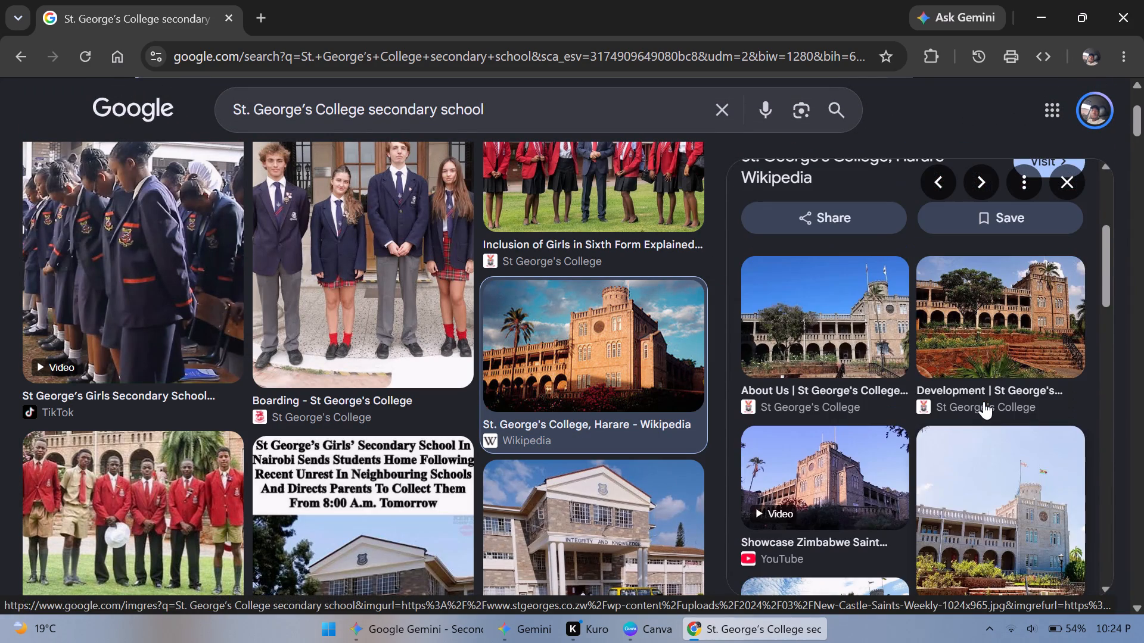
right_click(834, 303)
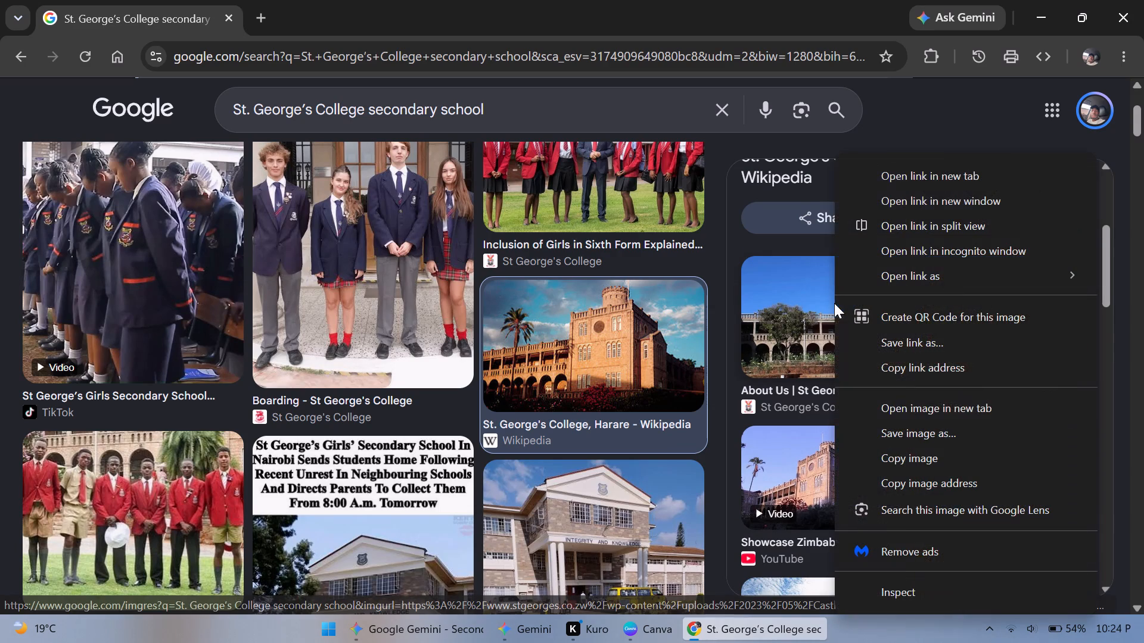
left_click(977, 454)
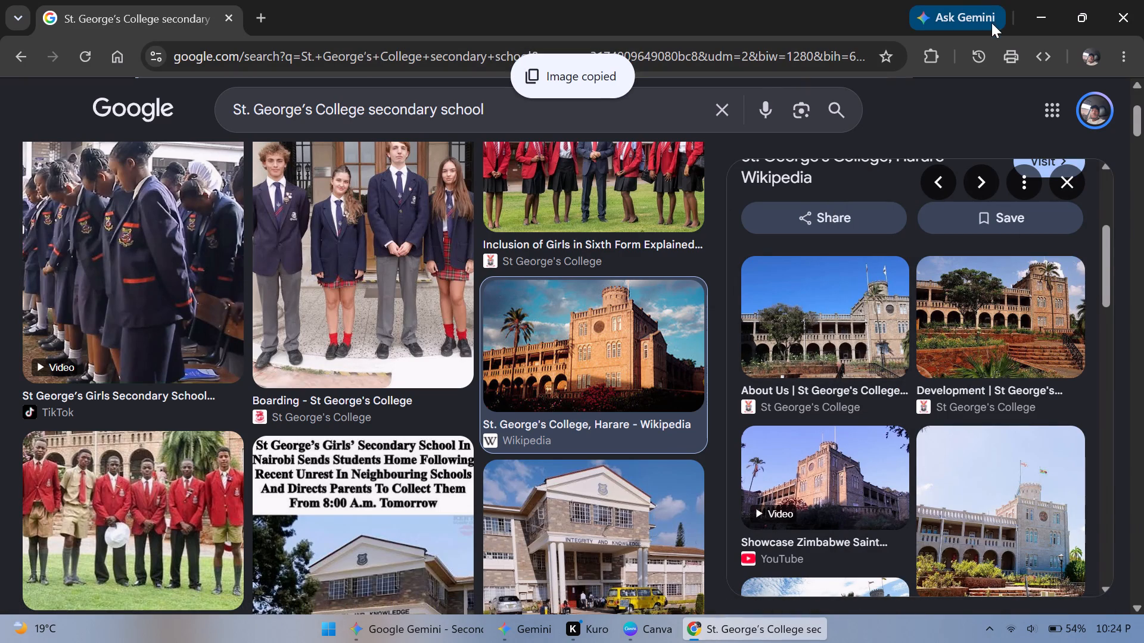
Switch to Canva, paste the St. George's College photo on page 2, and resize it over the King's College Budo photo to about 9.9 by 6.6.
left_click(627, 639)
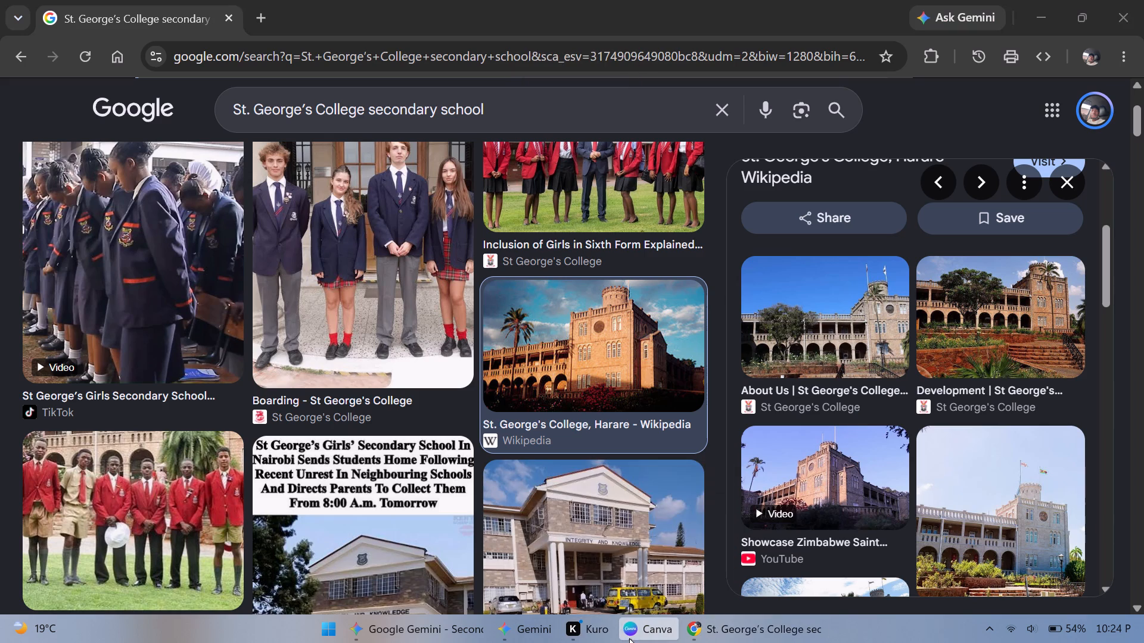
left_click(629, 637)
right_click(834, 361)
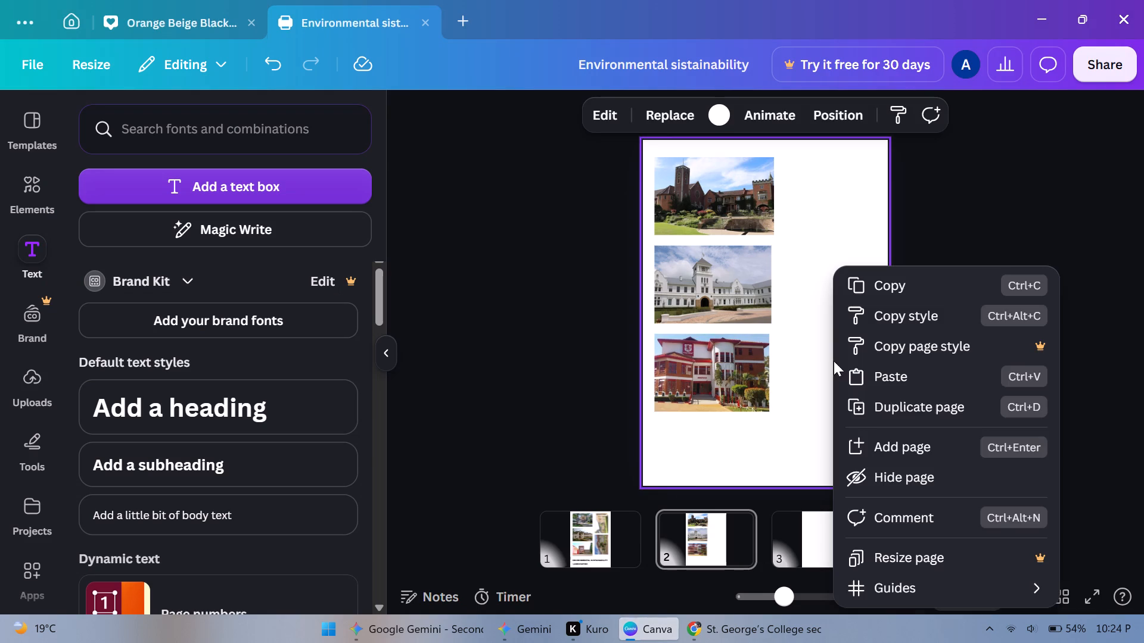
left_click(871, 389)
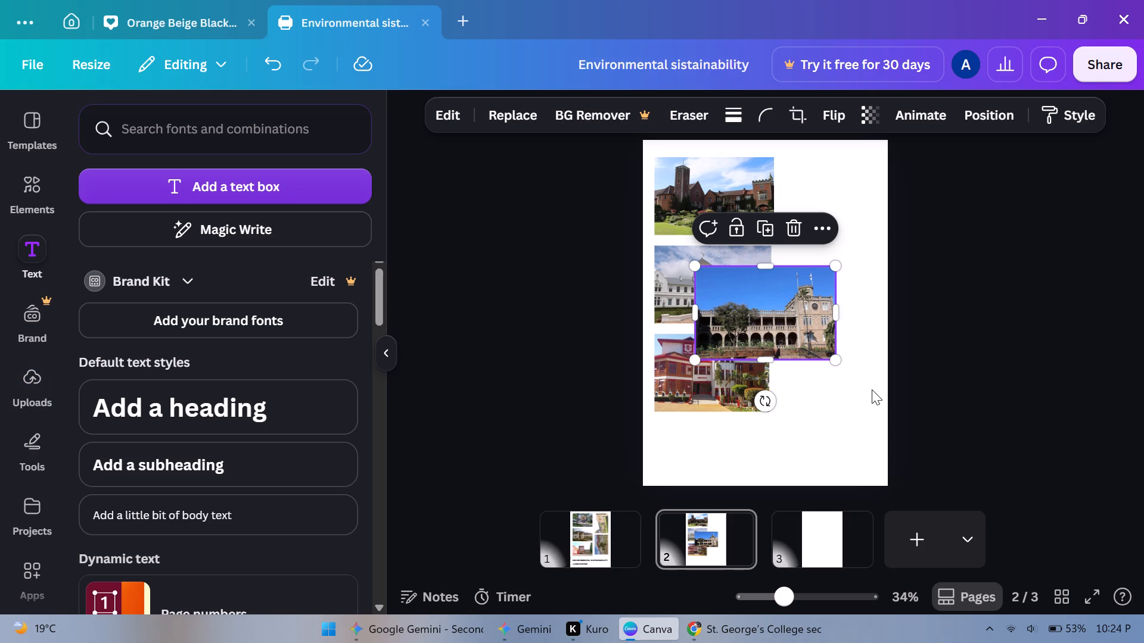
left_click_drag(759, 310, 728, 374)
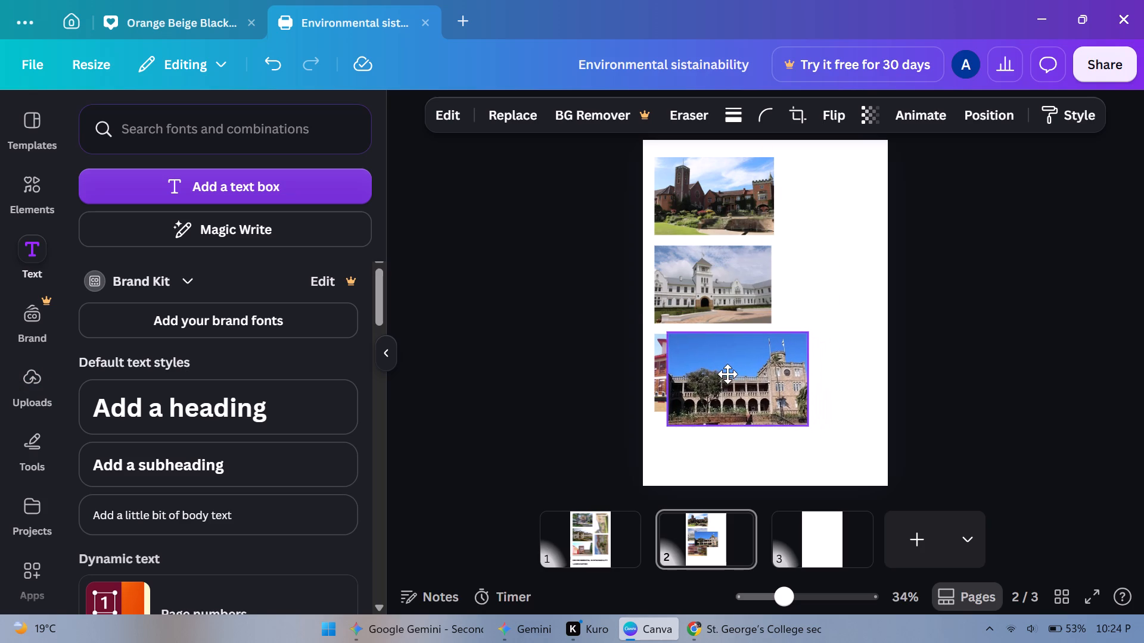
left_click_drag(728, 374, 721, 378)
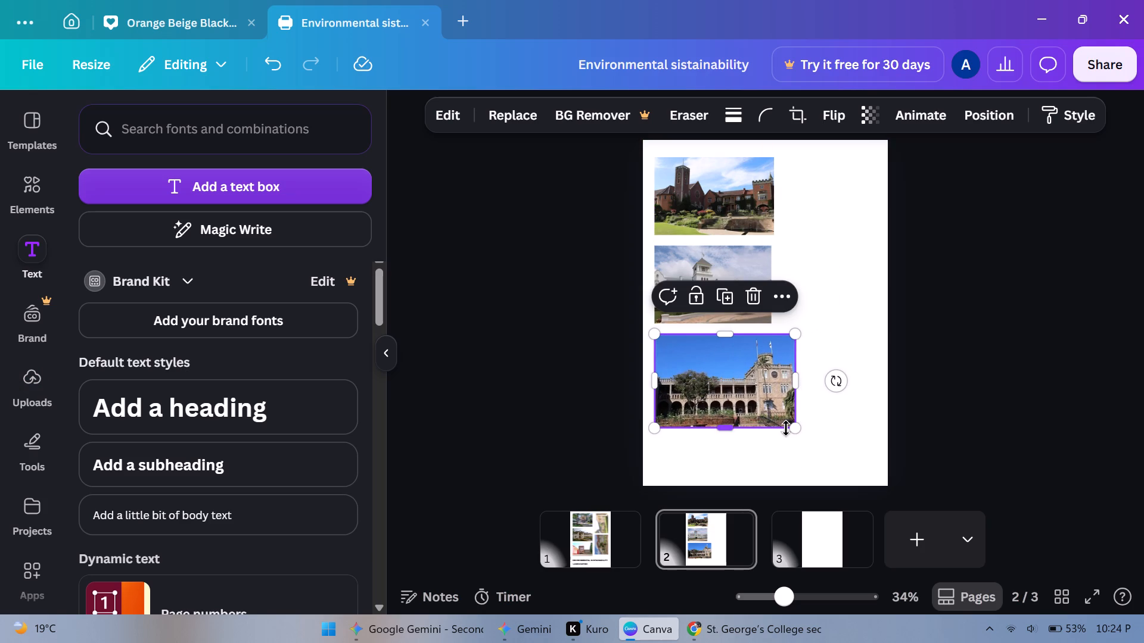
left_click(786, 428)
left_click_drag(799, 428, 784, 388)
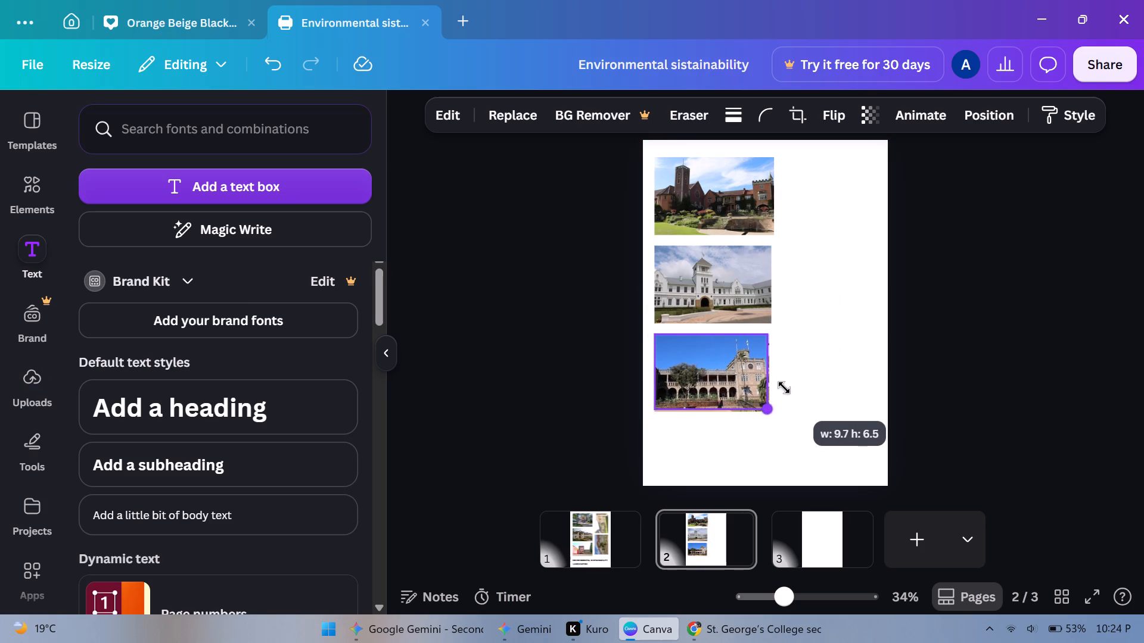
left_click_drag(784, 388, 778, 401)
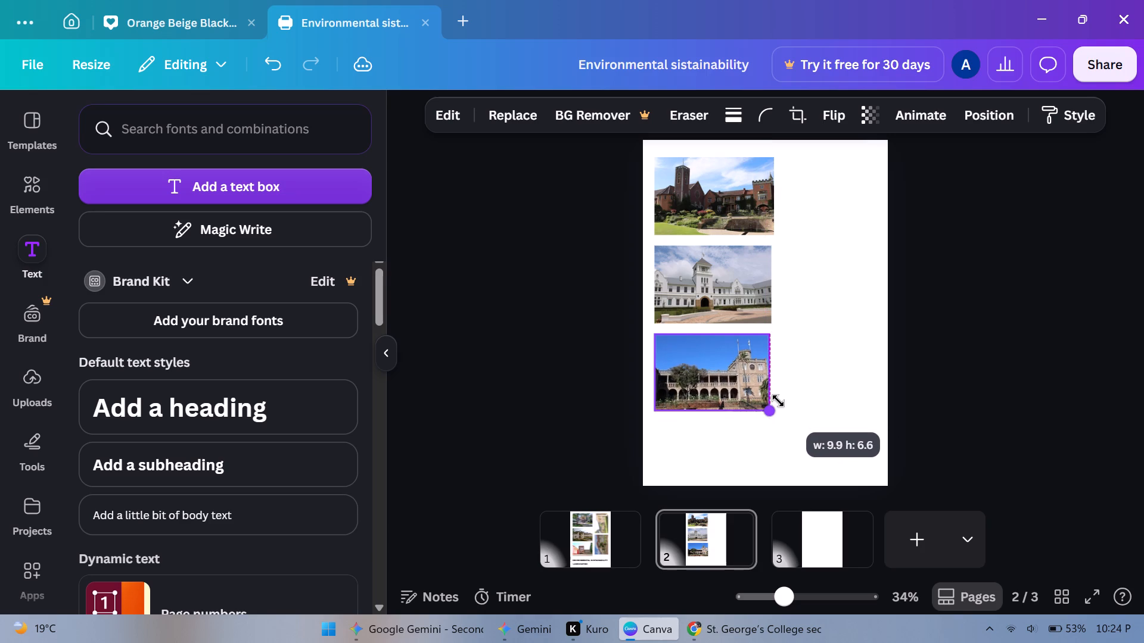
left_click_drag(778, 401, 778, 404)
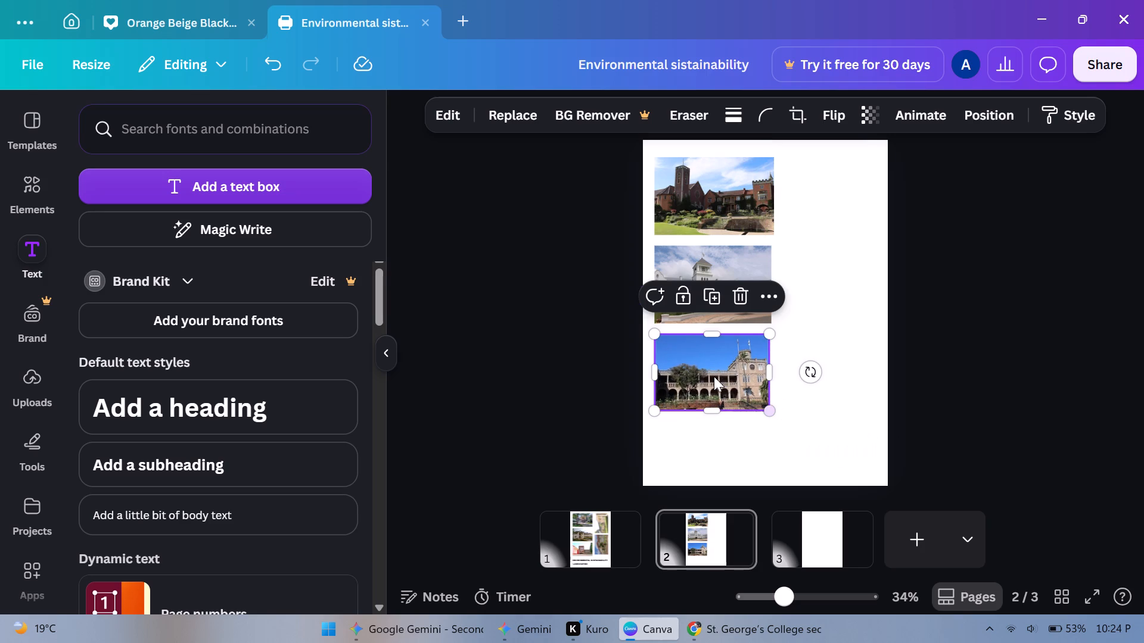
Rotate the St. George's College photo a quarter turn counter-clockwise and place it right of the first school photo, with their top edges aligned.
left_click_drag(685, 369, 756, 270)
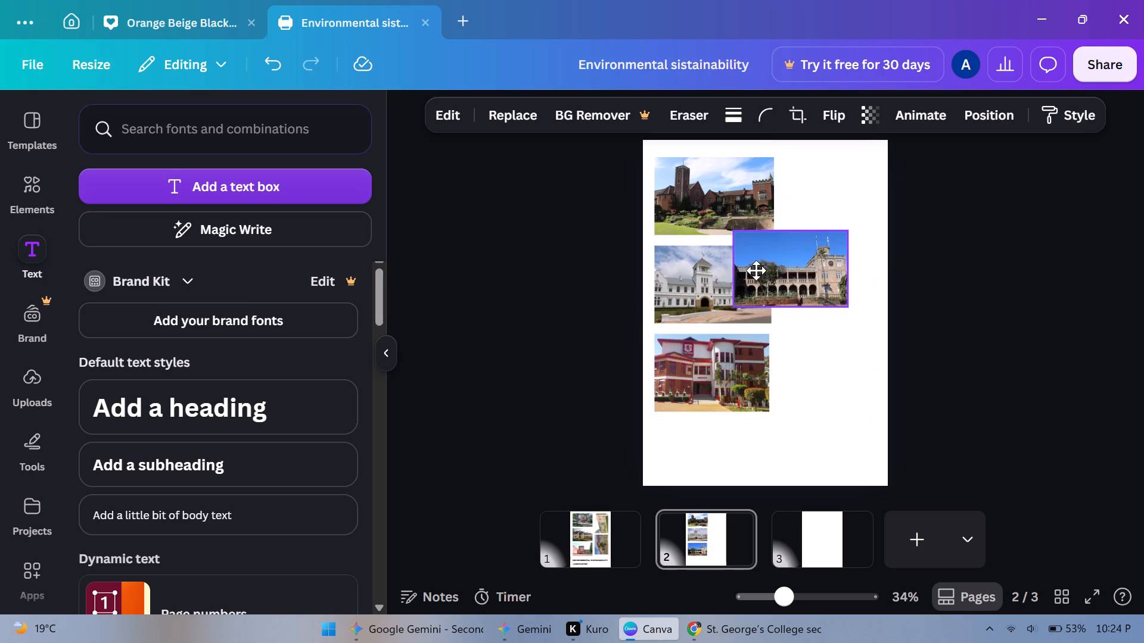
left_click_drag(756, 270, 757, 270)
left_click_drag(785, 357, 879, 197)
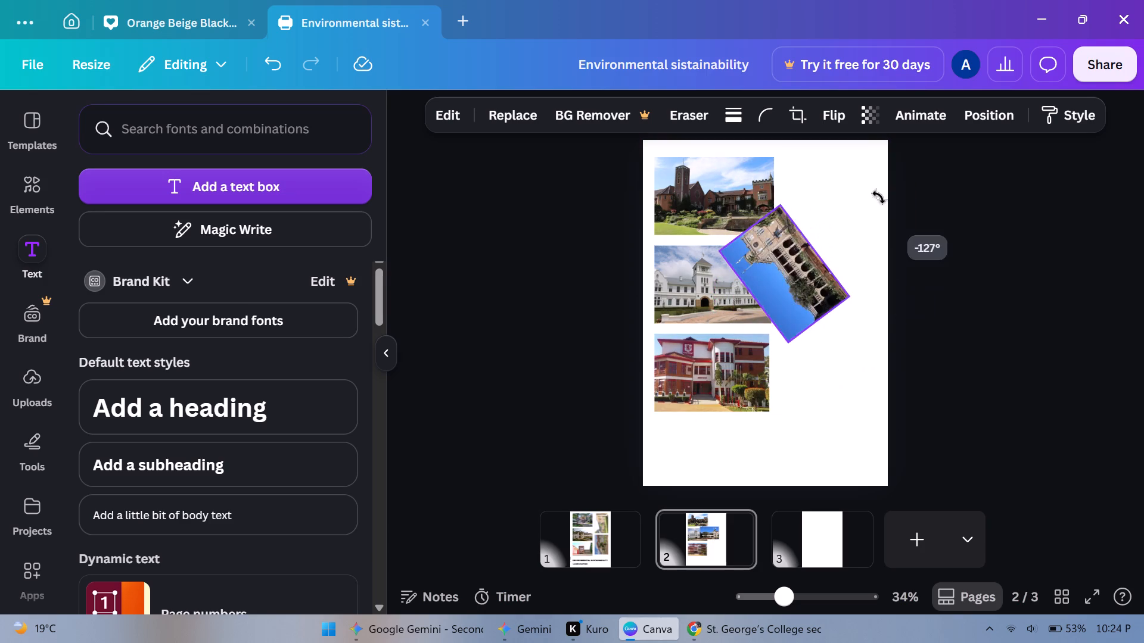
left_click_drag(879, 197, 882, 276)
left_click_drag(764, 284, 813, 221)
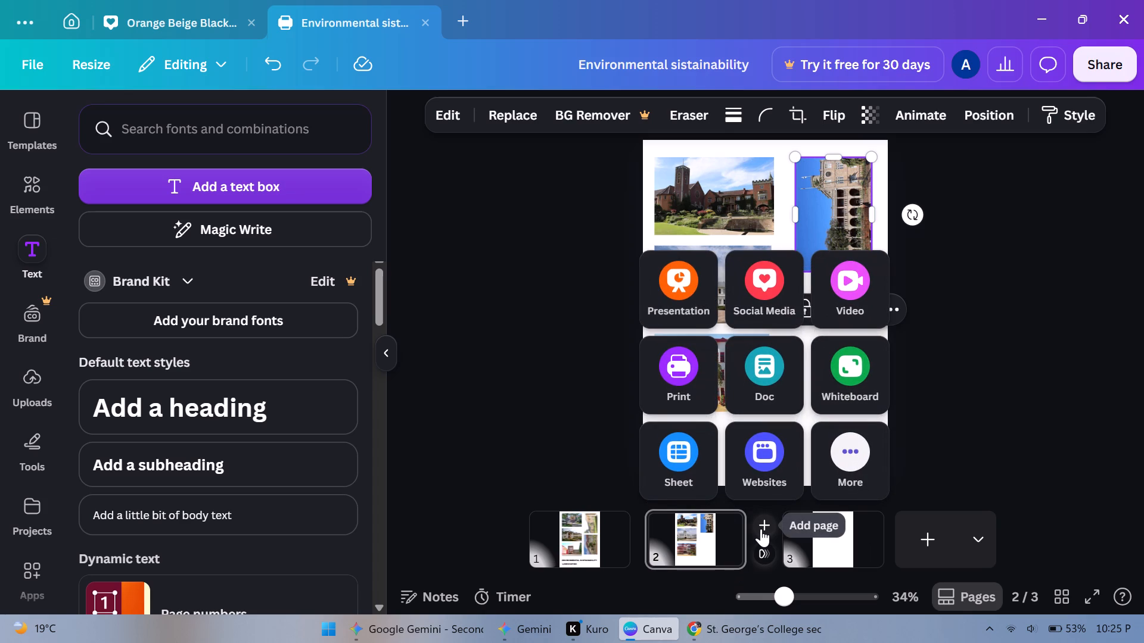
left_click(981, 387)
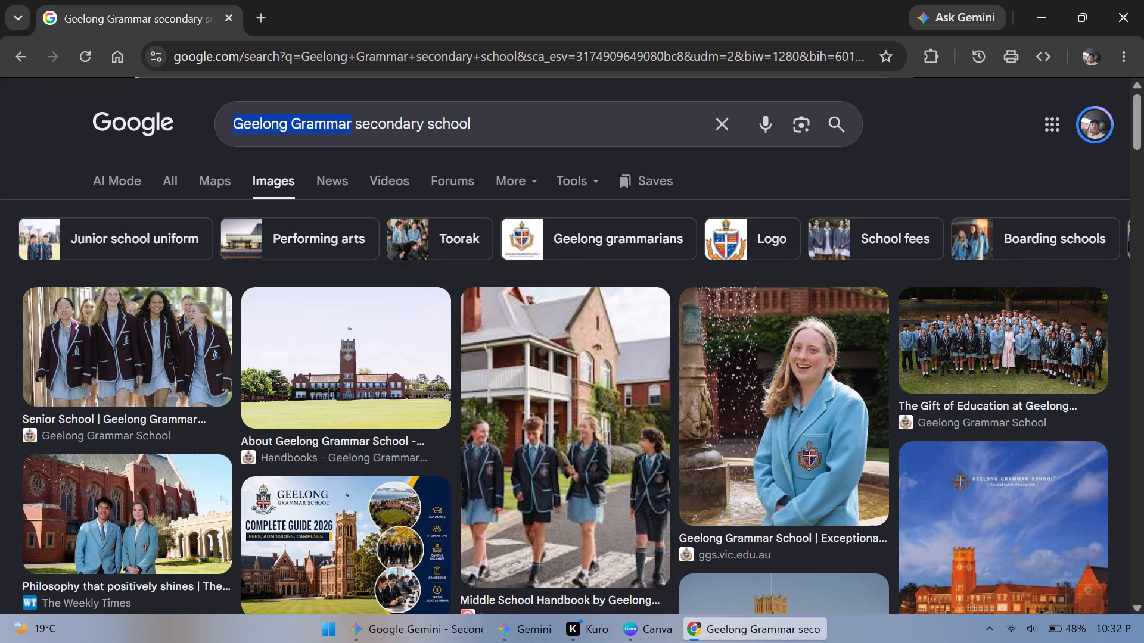
right_click(243, 123)
left_click(304, 260)
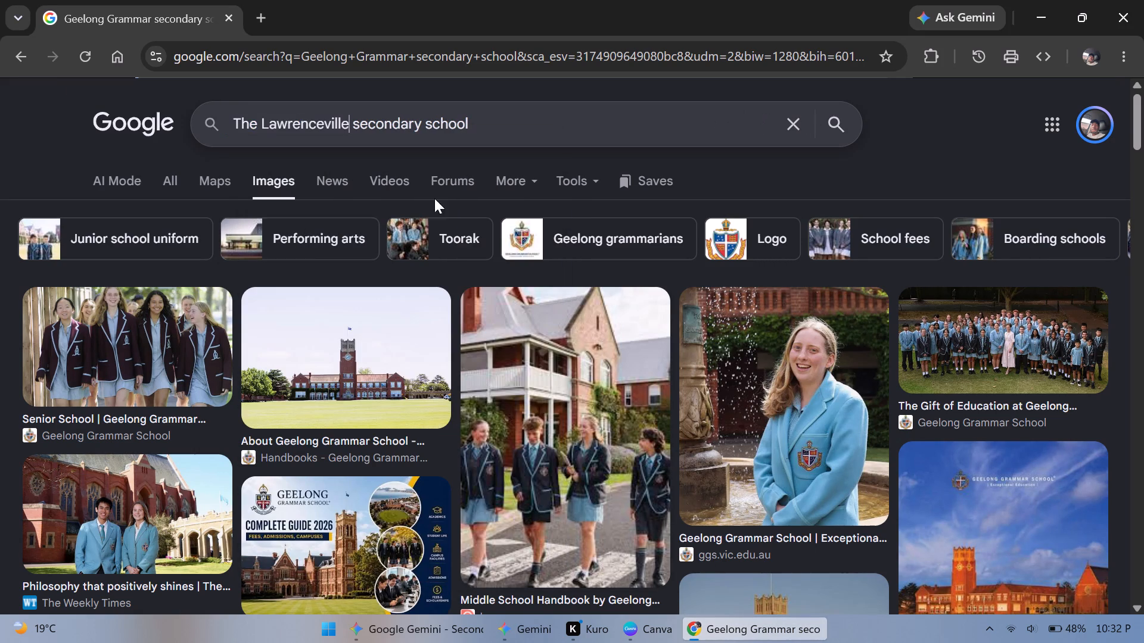
left_click(844, 129)
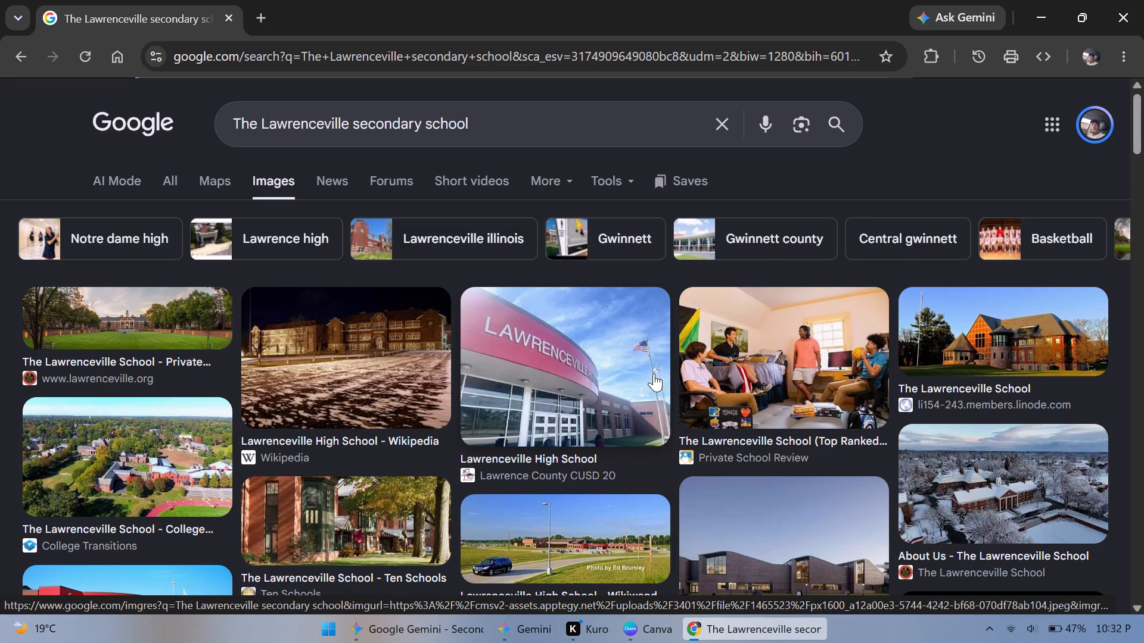
Browse the Lawrenceville image results and copy the TCLF photo of the pink brick school building with the grey roof.
scroll(654, 374, "down", 3)
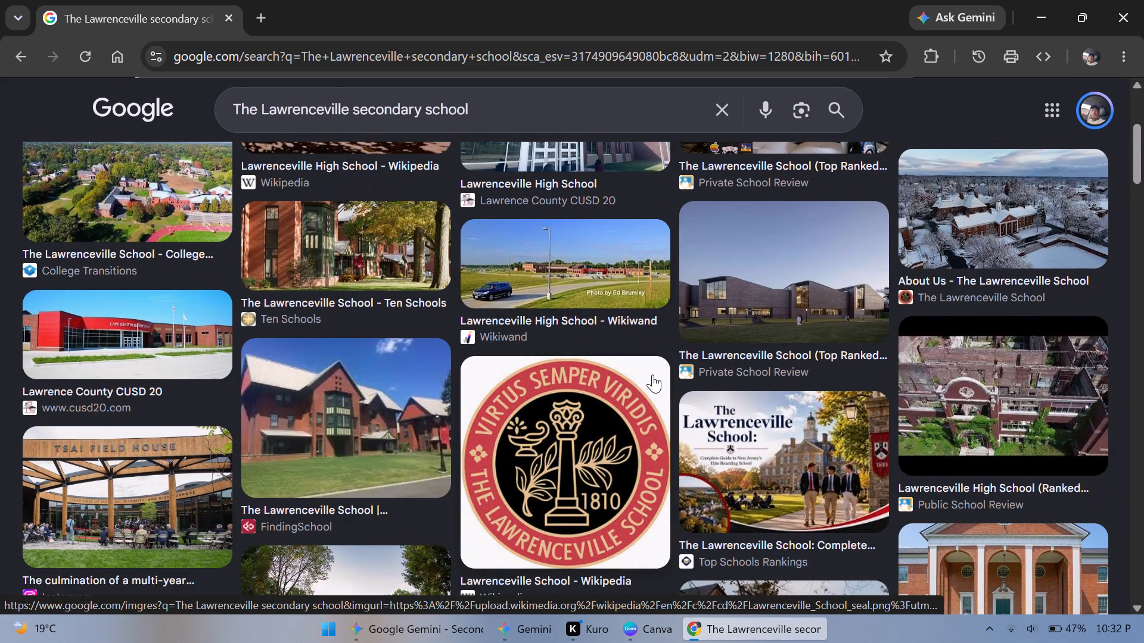
scroll(652, 374, "down", 2)
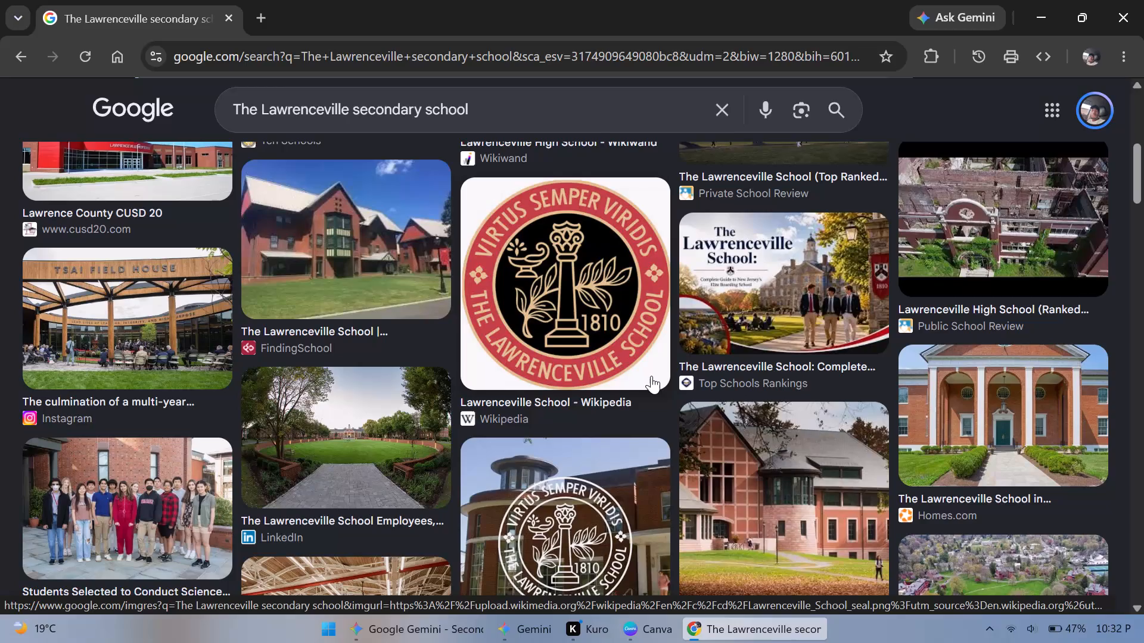
scroll(651, 376, "down", 3)
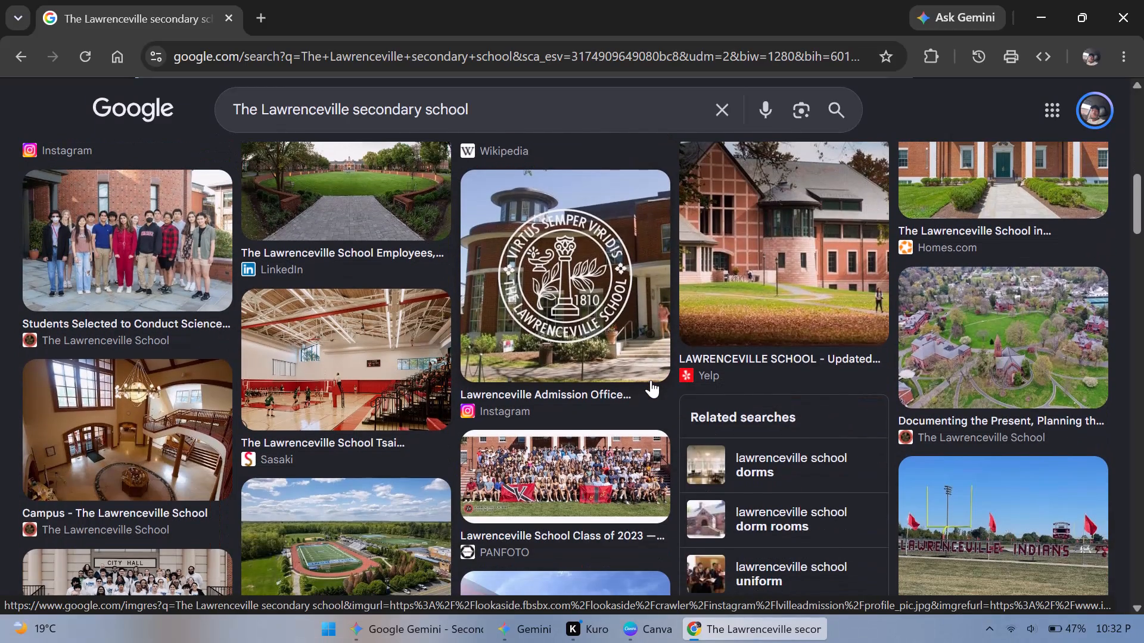
scroll(651, 380, "down", 3)
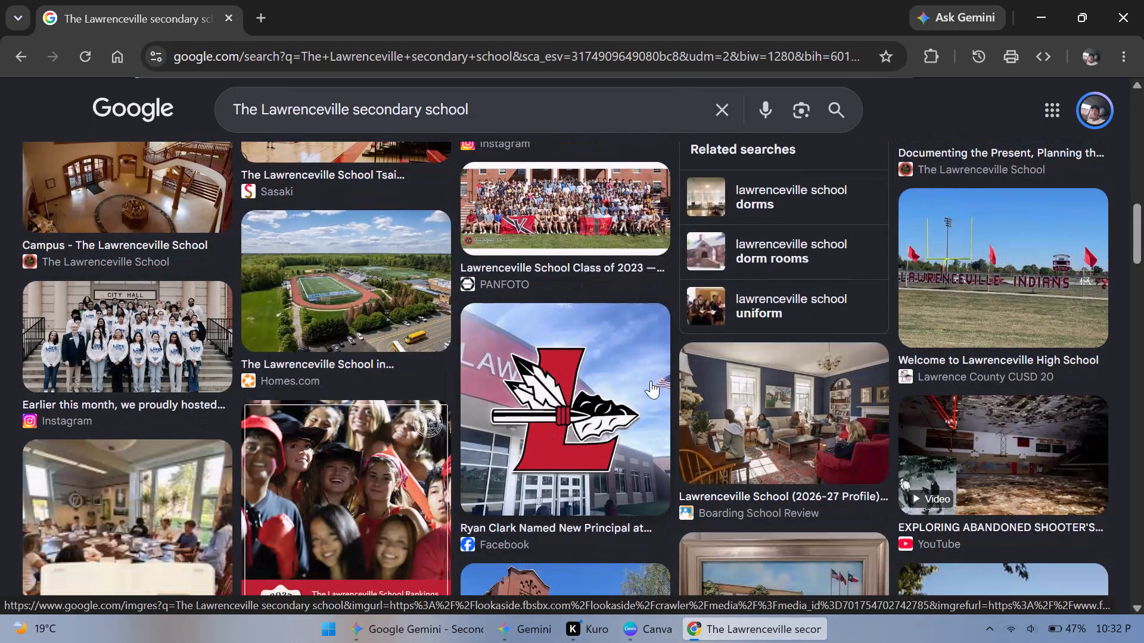
scroll(651, 379, "down", 3)
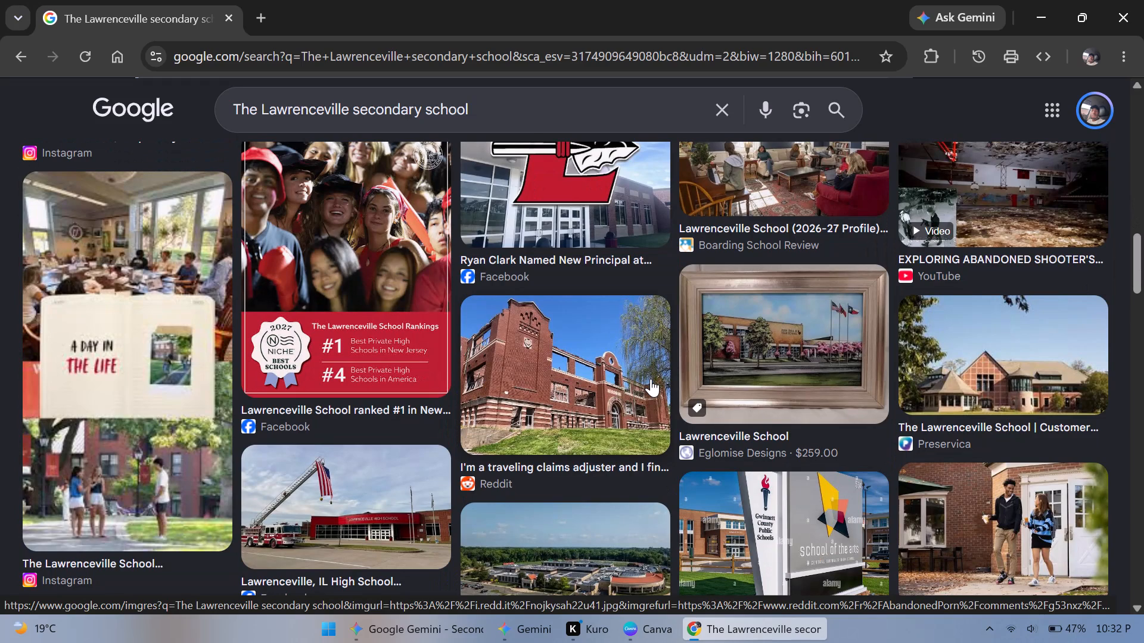
scroll(651, 379, "down", 2)
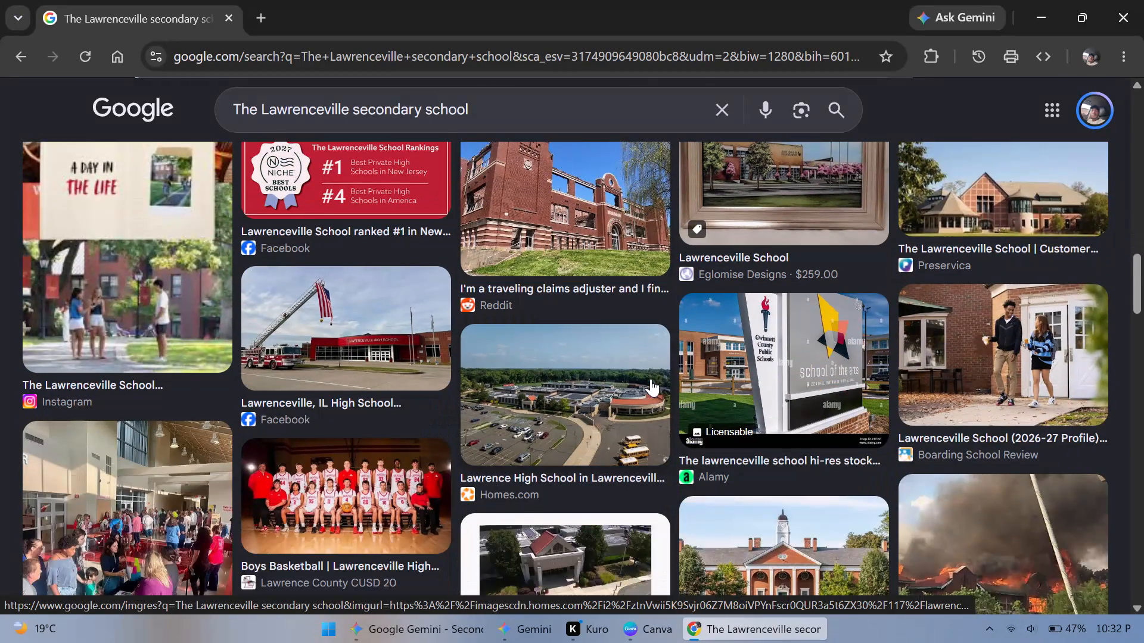
scroll(651, 379, "down", 2)
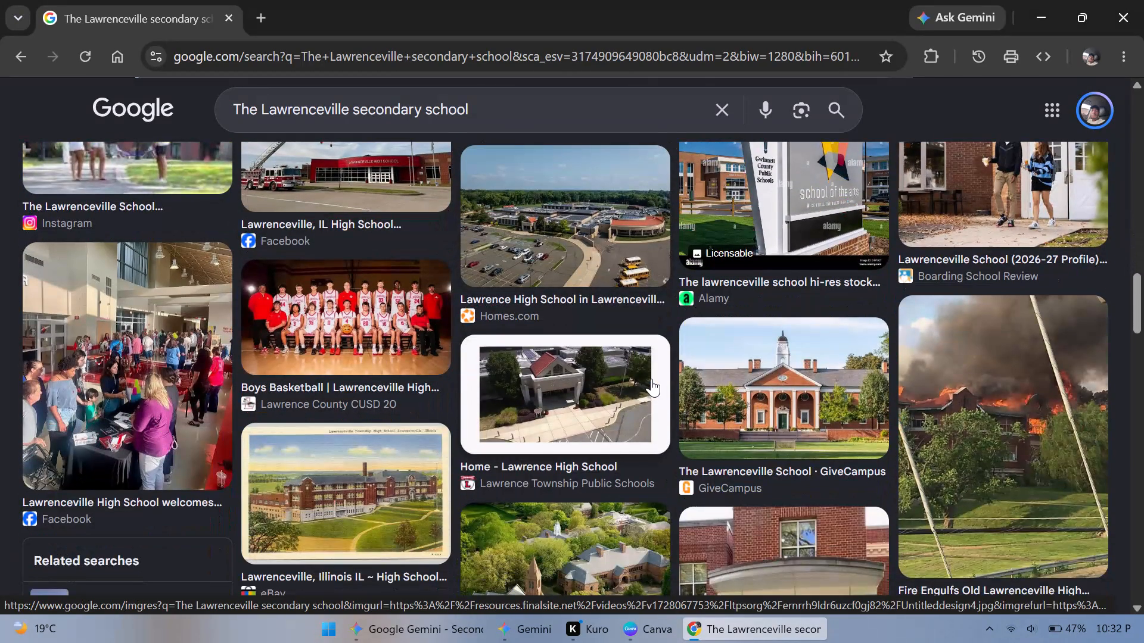
scroll(651, 379, "down", 7)
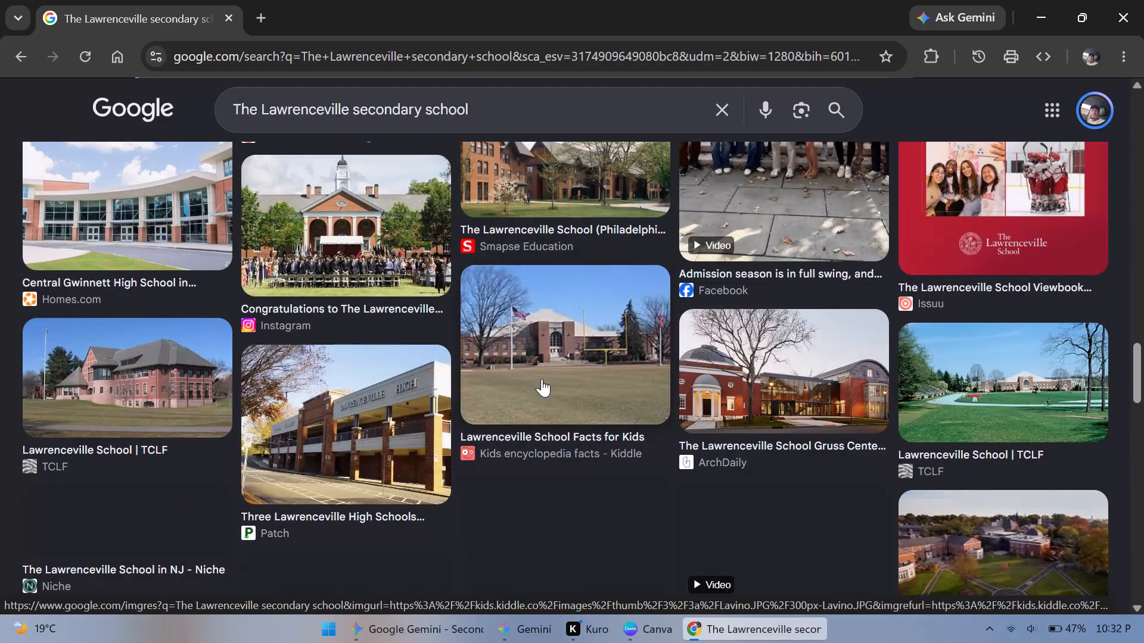
right_click(166, 380)
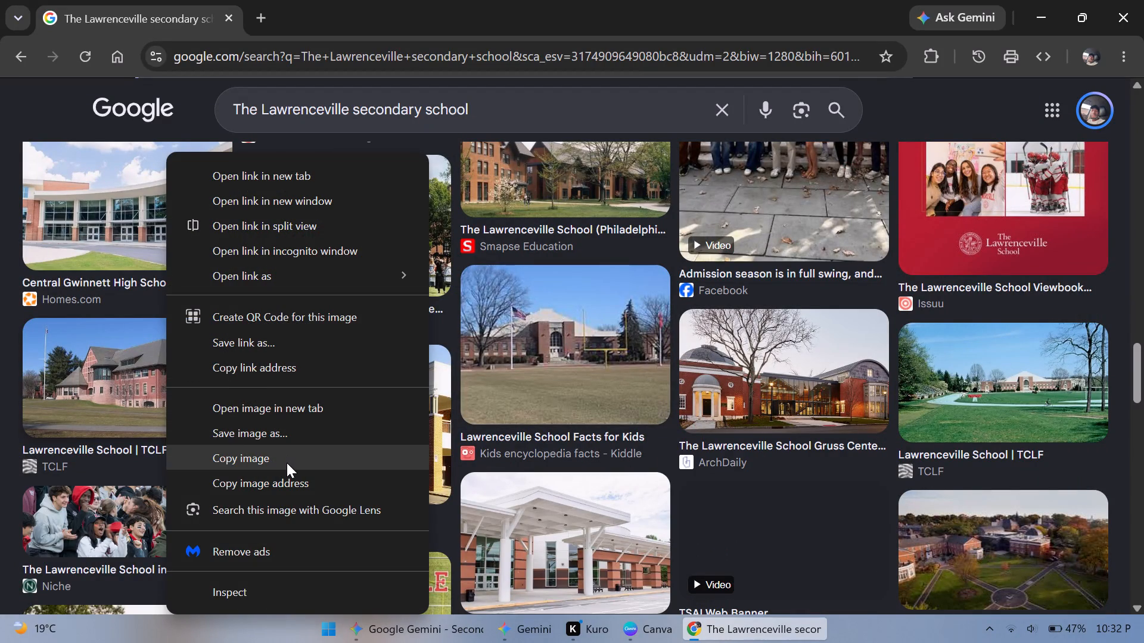
left_click(287, 462)
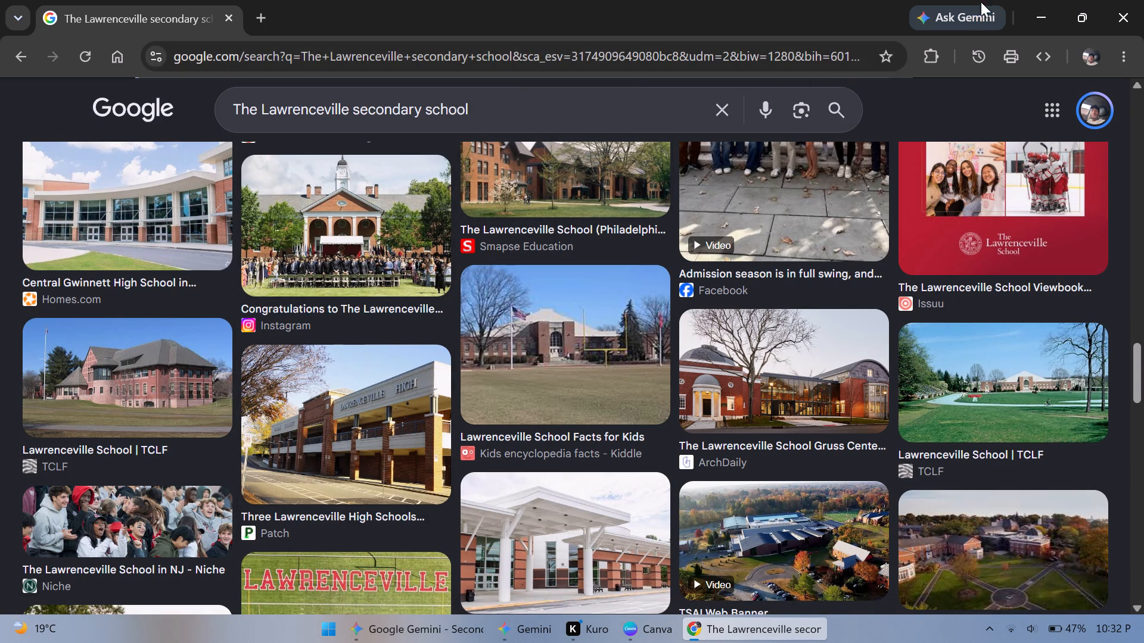
Switch to Canva and paste the copied Lawrenceville photo onto page 3.
left_click(1026, 1)
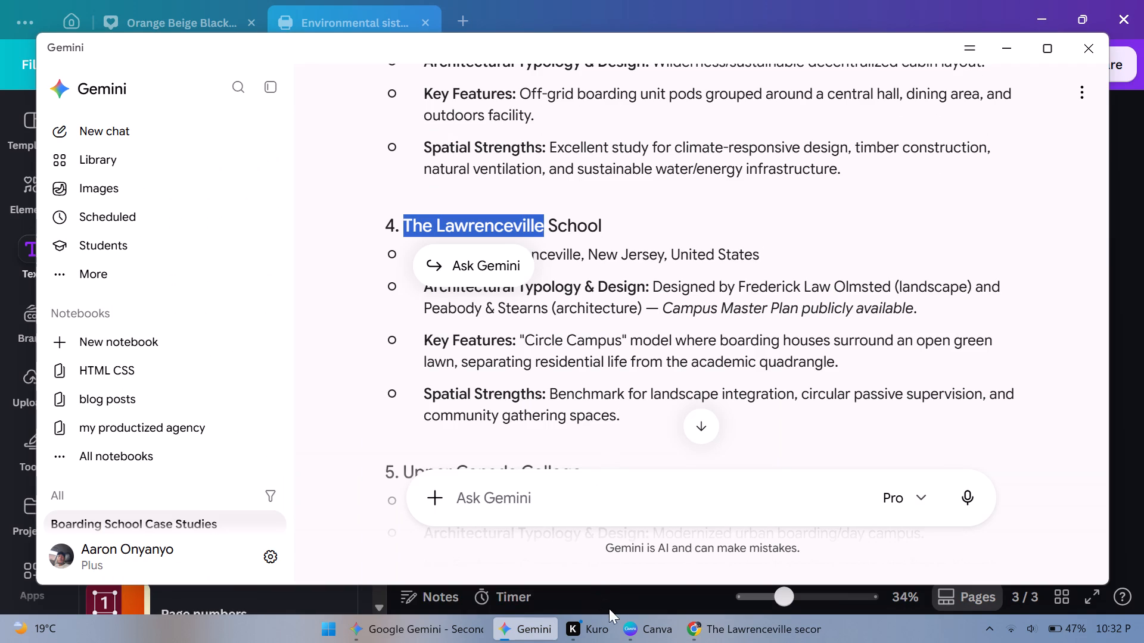
left_click(646, 642)
right_click(819, 426)
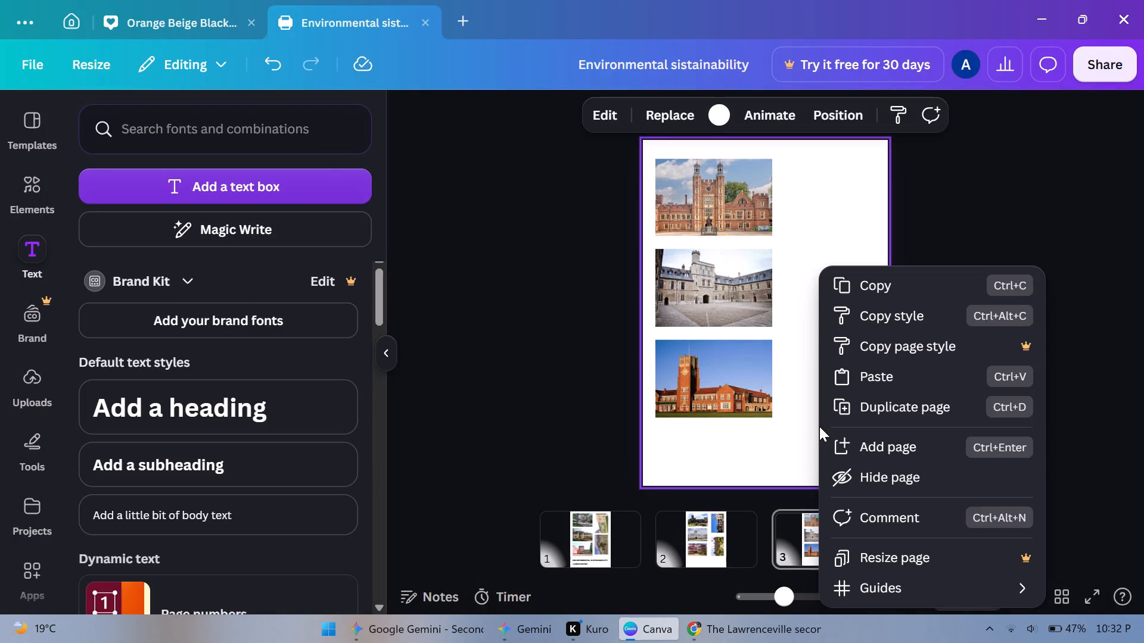
left_click(888, 382)
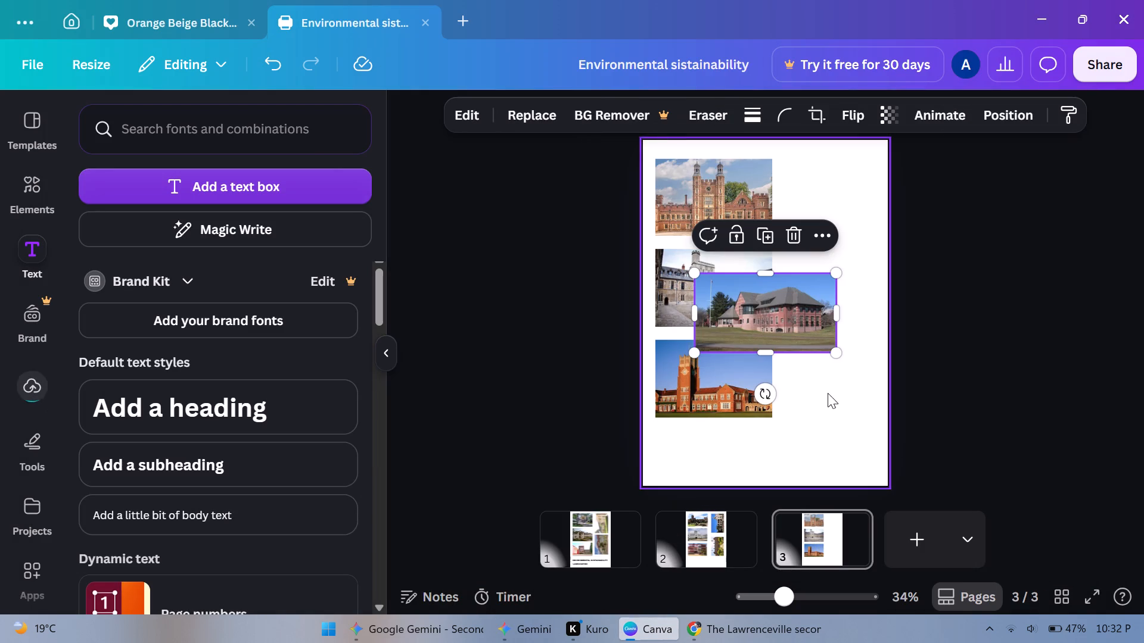
Overlay the Lawrenceville photo on the third school photo, then scale and crop it to the same width and height.
left_click_drag(759, 301, 725, 365)
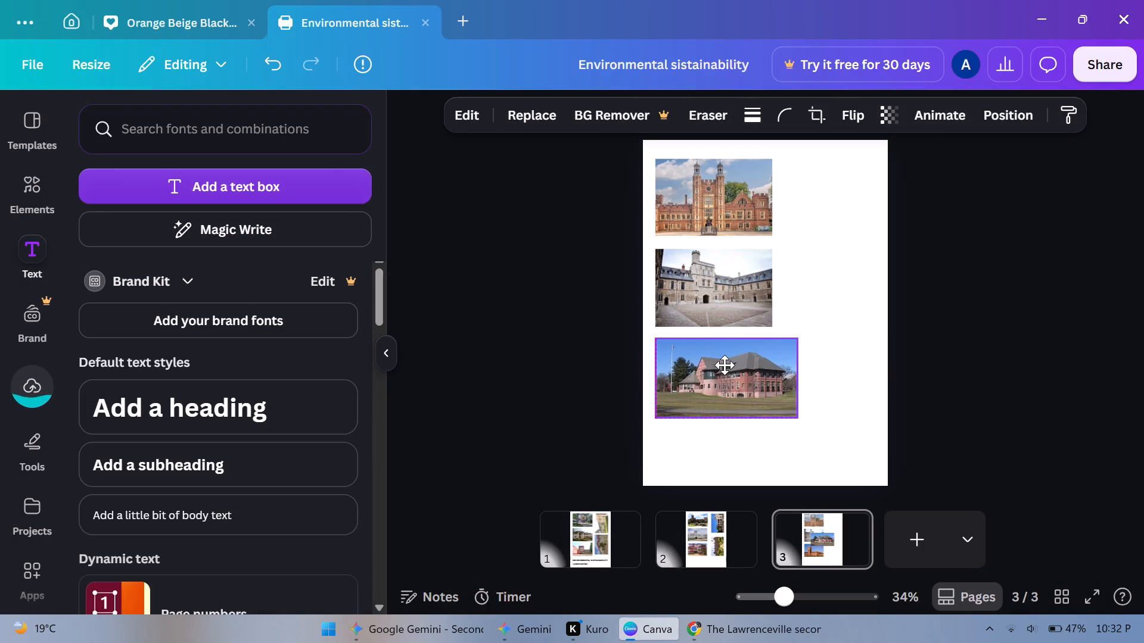
left_click_drag(725, 365, 725, 368)
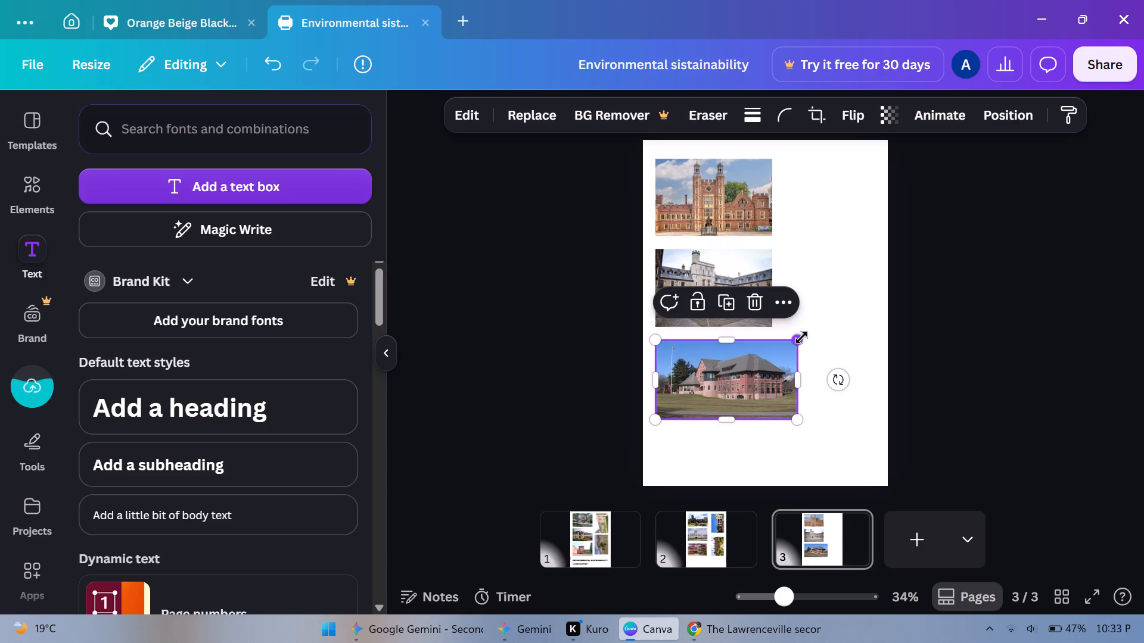
left_click_drag(801, 338, 766, 335)
left_click_drag(745, 382, 745, 370)
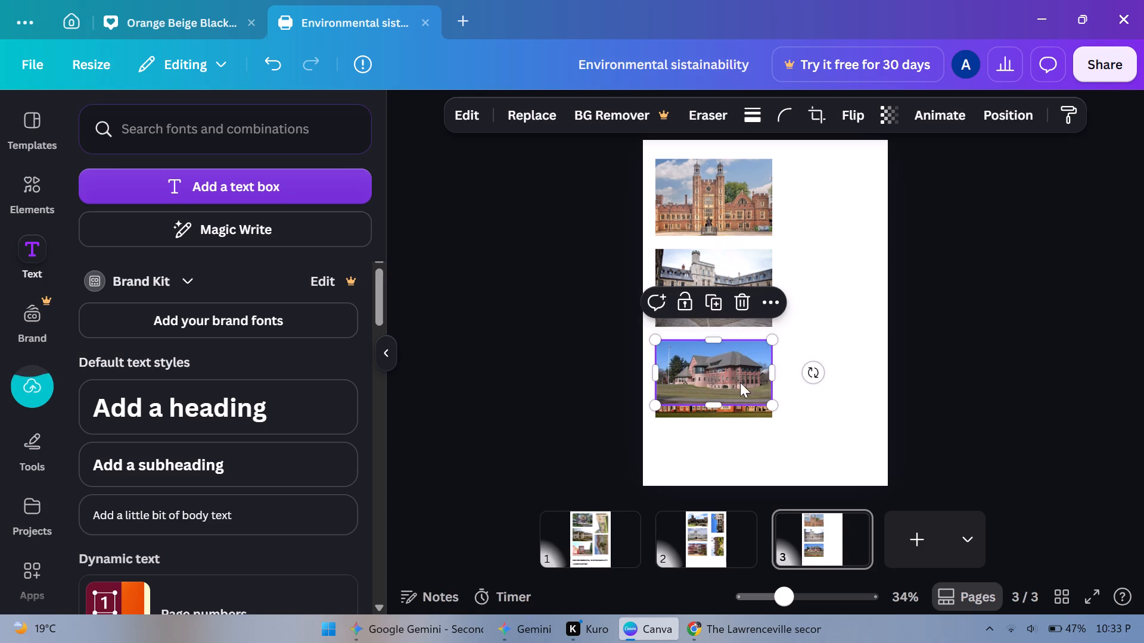
left_click_drag(710, 404, 712, 413)
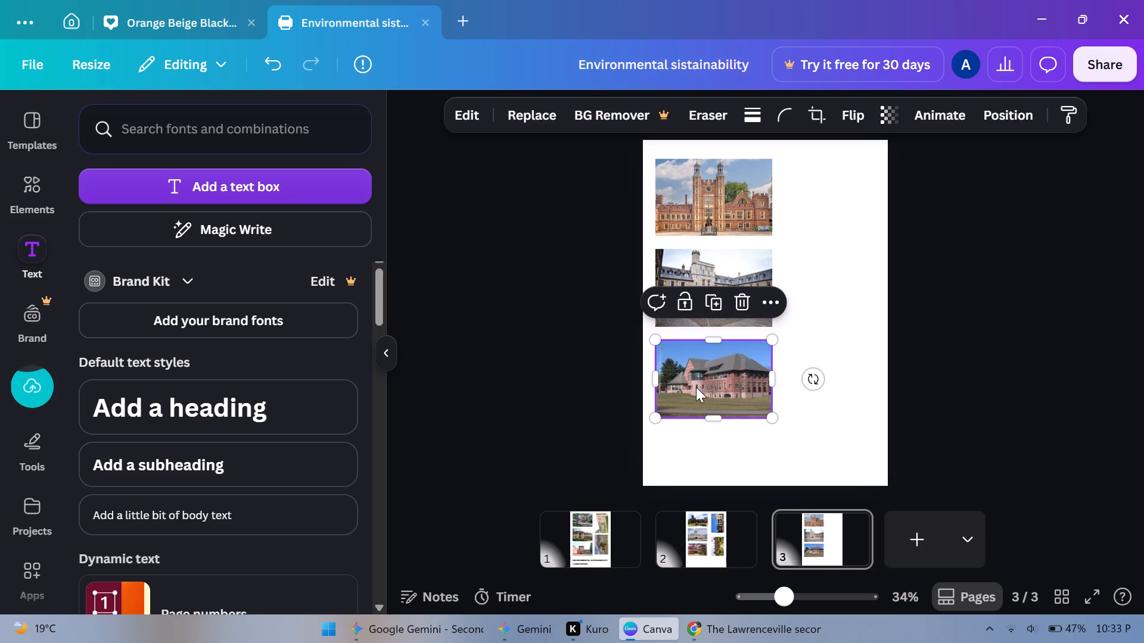
Rotate the Lawrenceville photo a quarter turn counterclockwise and place it beside the first school photo, with their top edges aligned.
left_click_drag(696, 387, 745, 302)
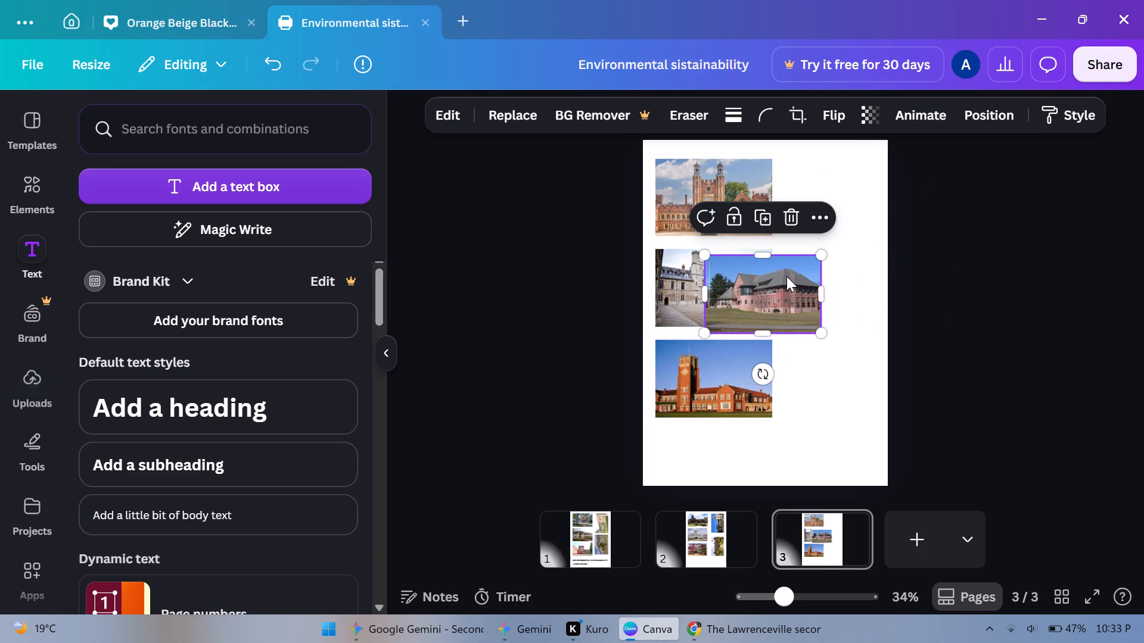
left_click_drag(754, 373, 760, 389)
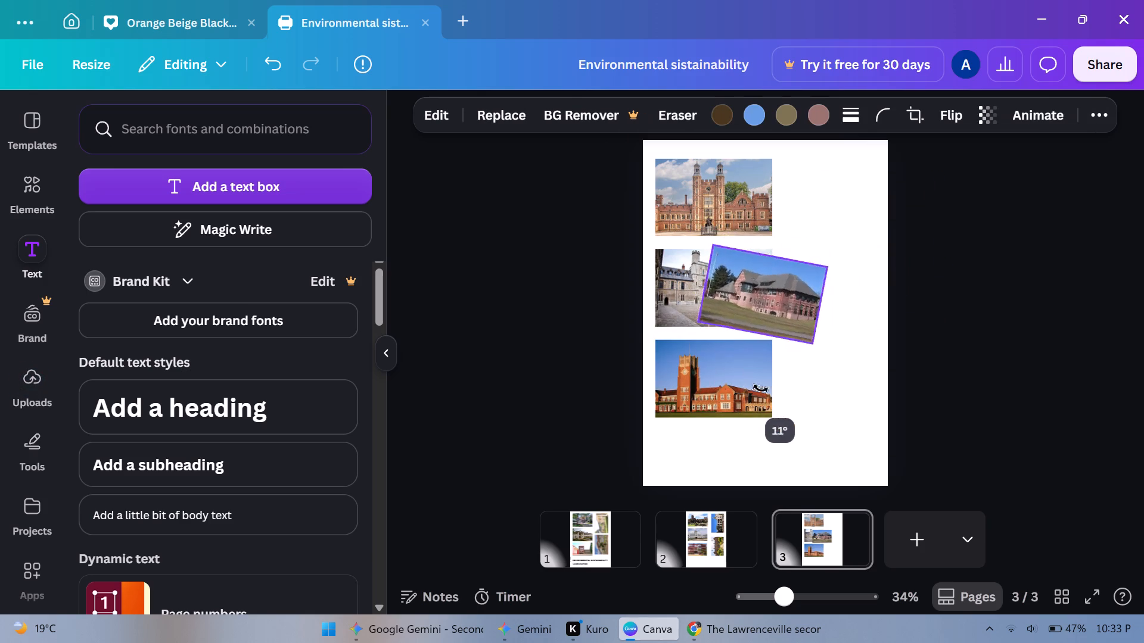
left_click_drag(760, 389, 893, 302)
left_click_drag(763, 307, 819, 243)
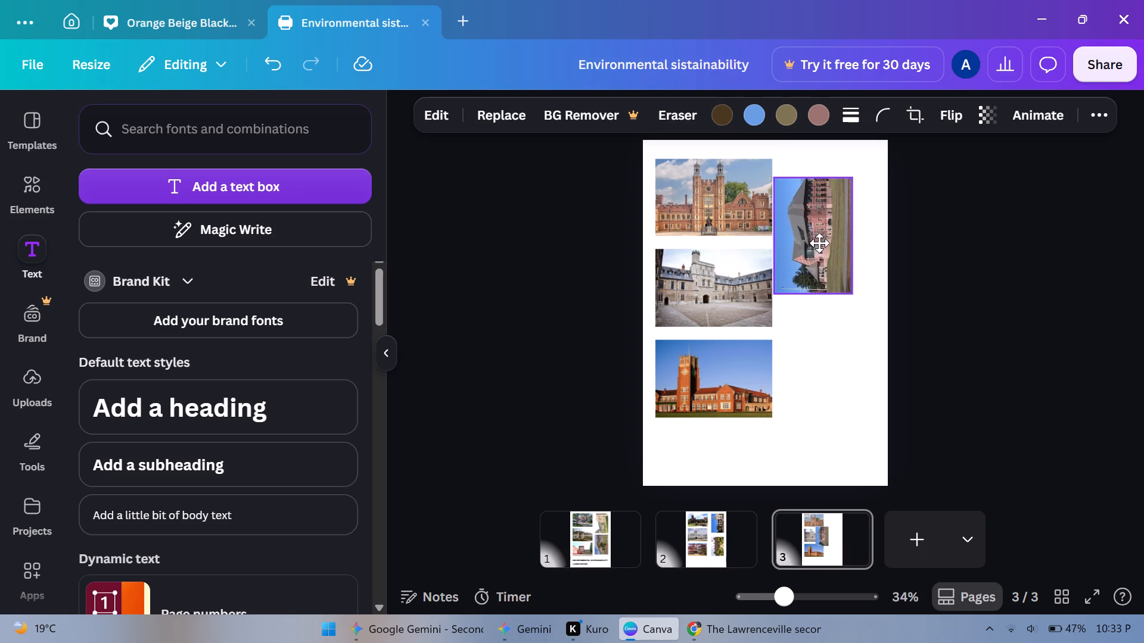
left_click_drag(819, 243, 832, 232)
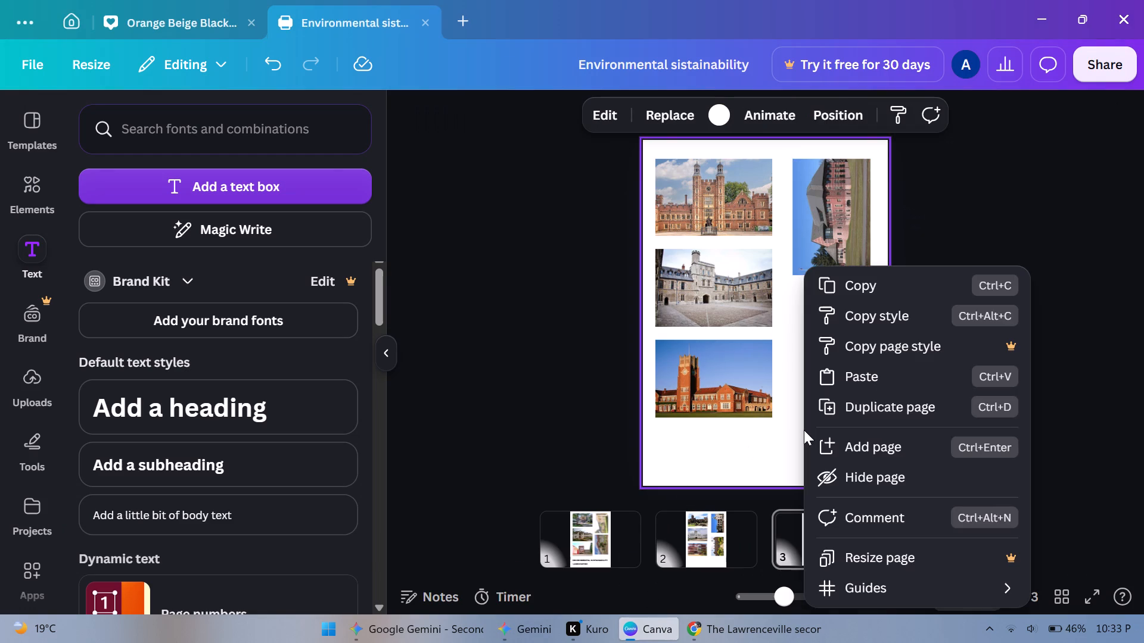
Switch to Chrome and search images for "Upper Canada College secondary school", replacing the Lawrenceville name in the query.
left_click(745, 642)
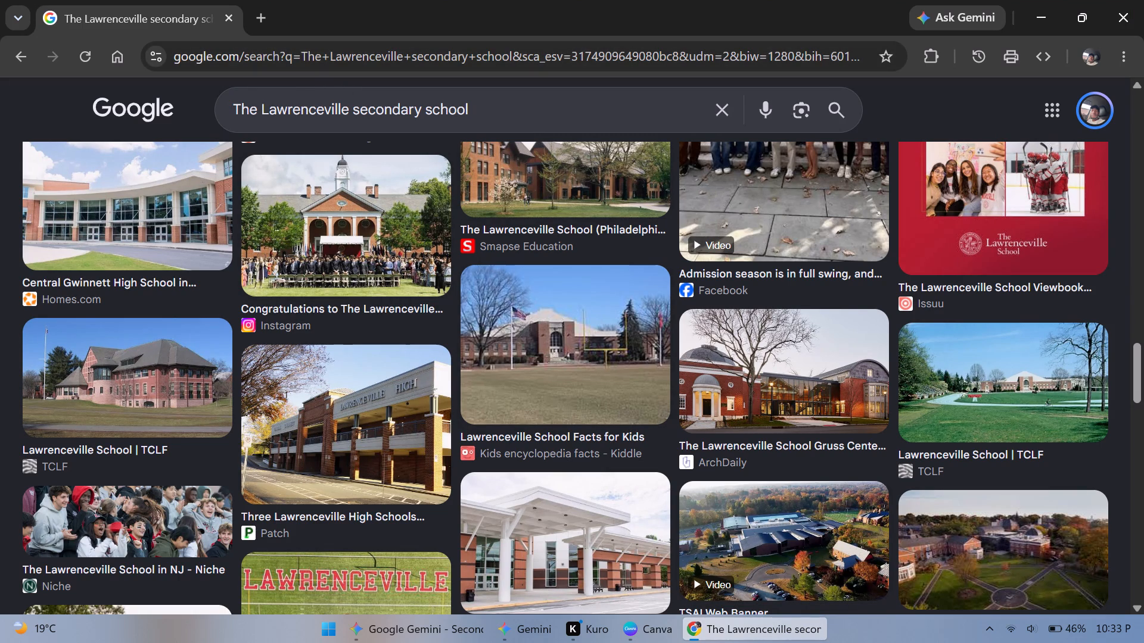
left_click_drag(349, 110, 51, 121)
right_click(279, 107)
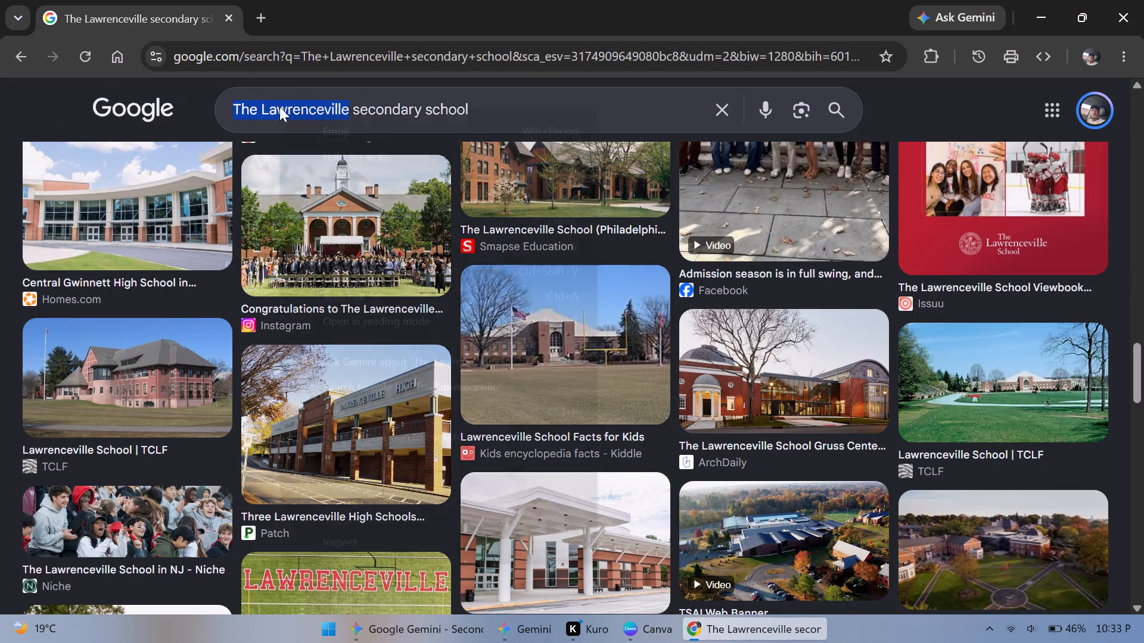
left_click(373, 251)
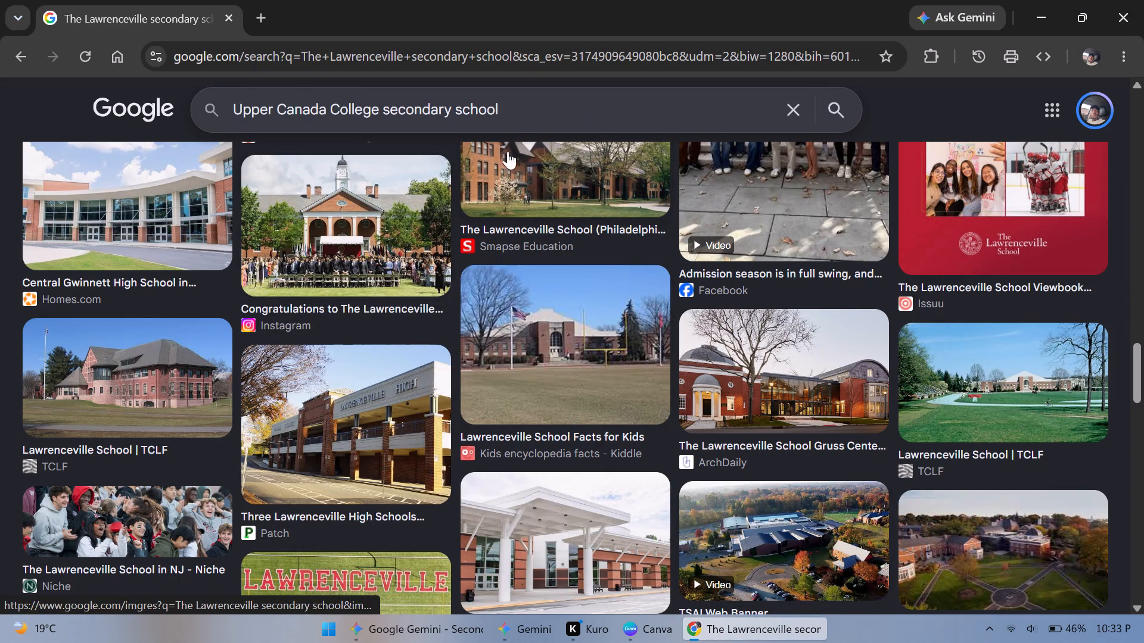
left_click(847, 113)
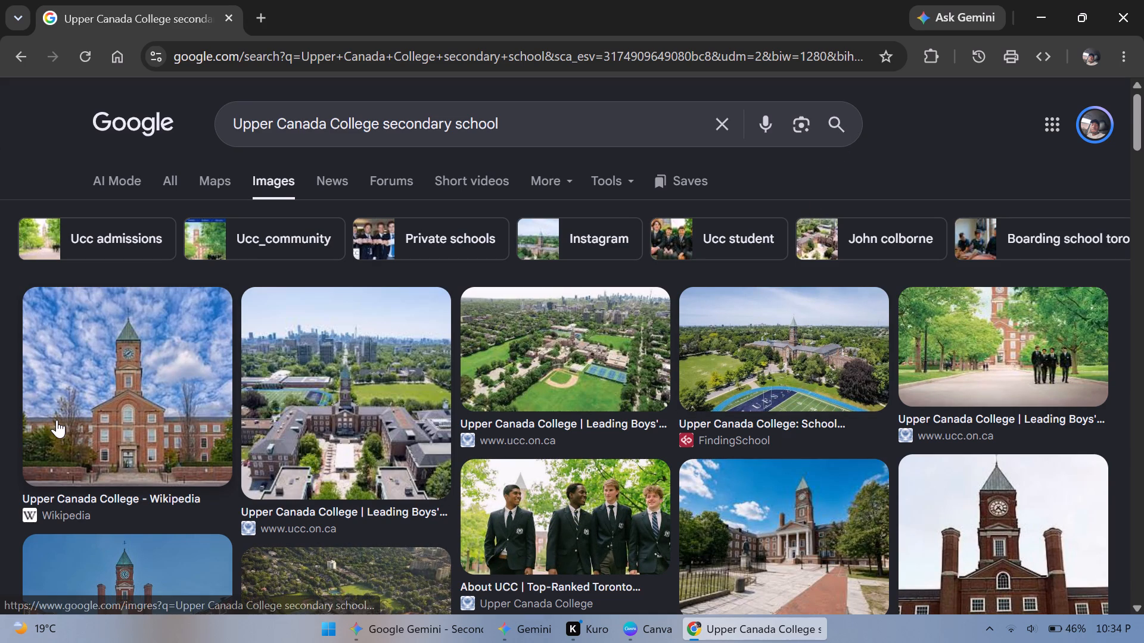
Browse the Upper Canada College image results and copy the aerial campus photo with the city skyline behind it.
right_click(369, 457)
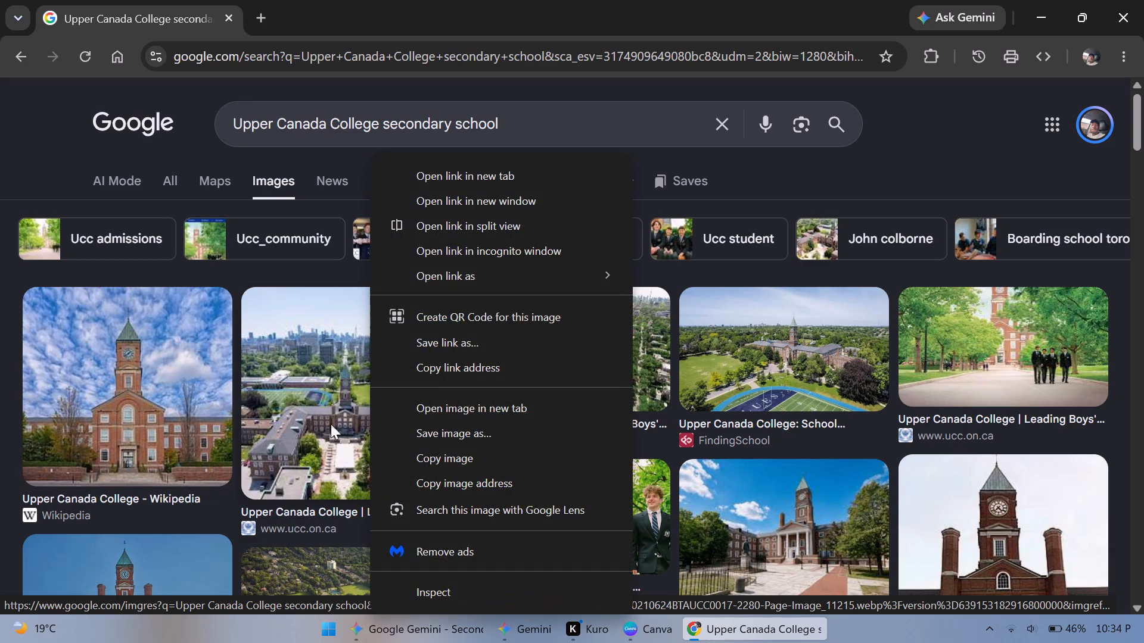
scroll(329, 414, "down", 4)
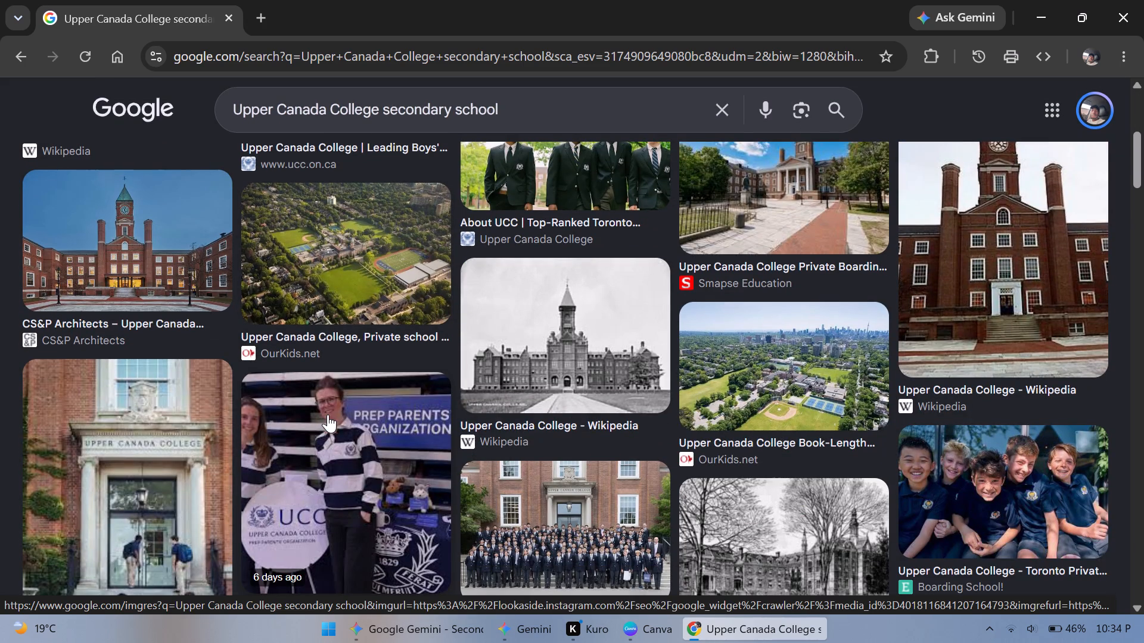
scroll(328, 414, "down", 7)
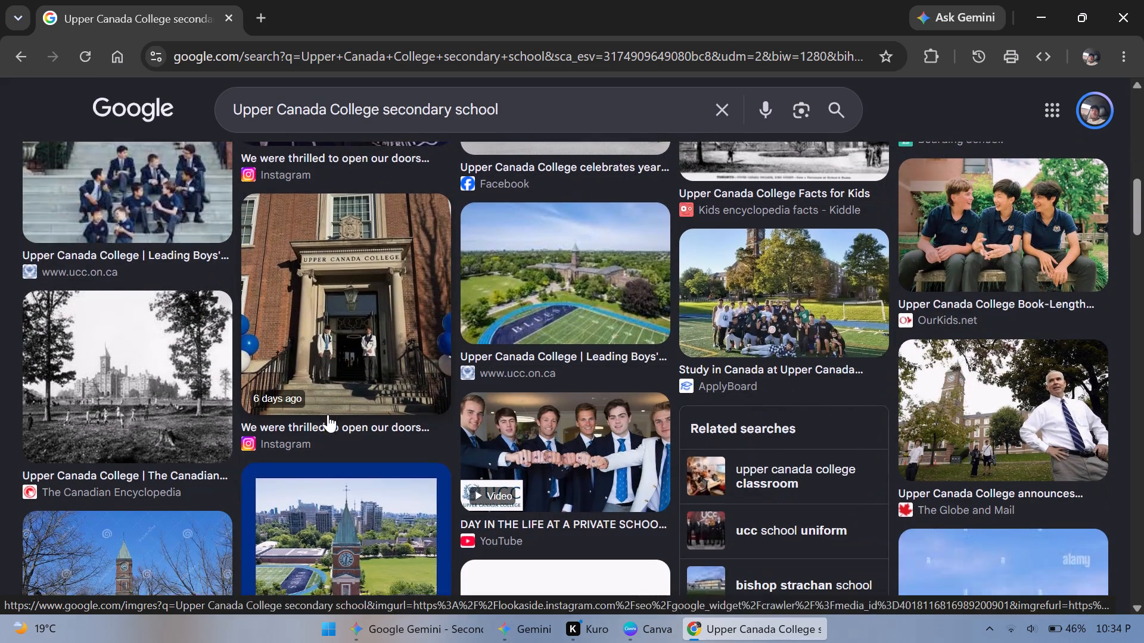
scroll(328, 414, "down", 3)
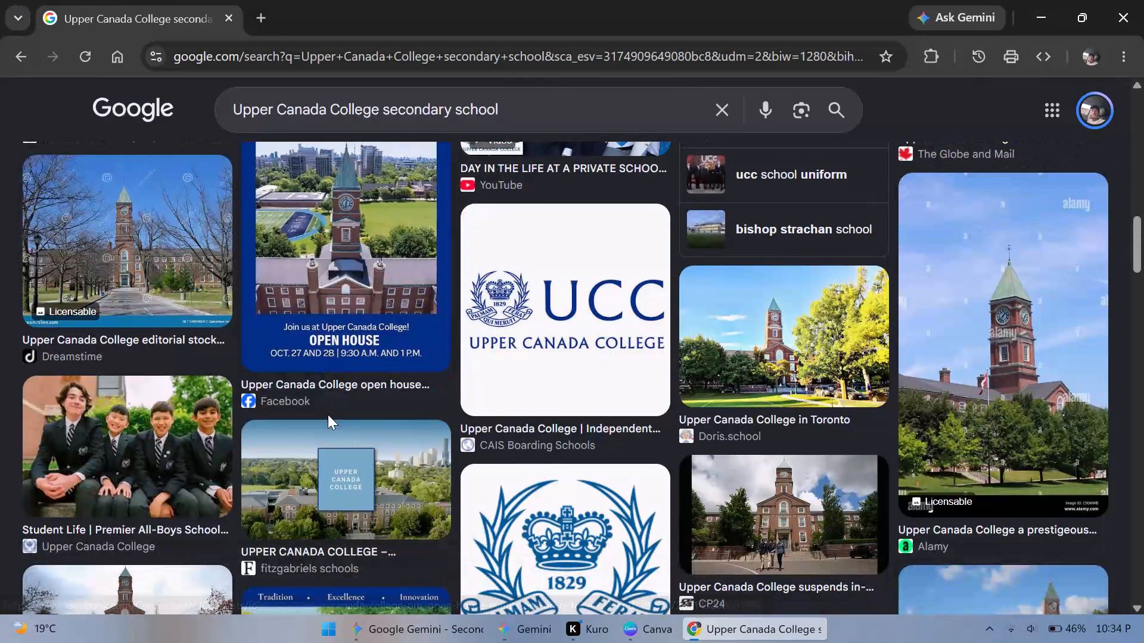
scroll(328, 414, "up", 18)
right_click(328, 415)
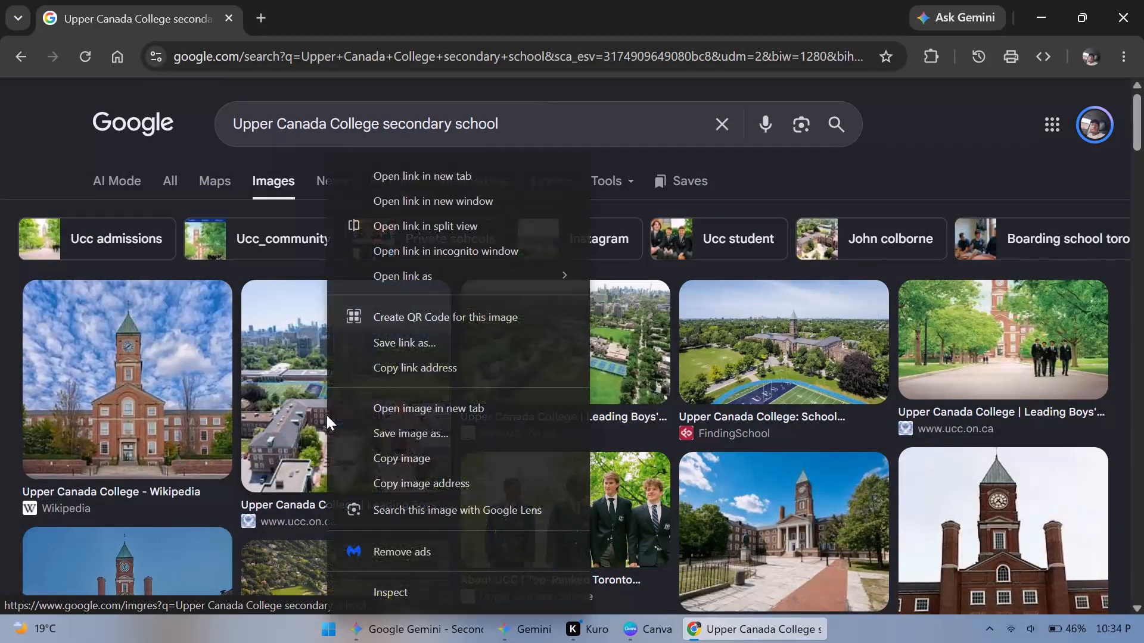
left_click(452, 462)
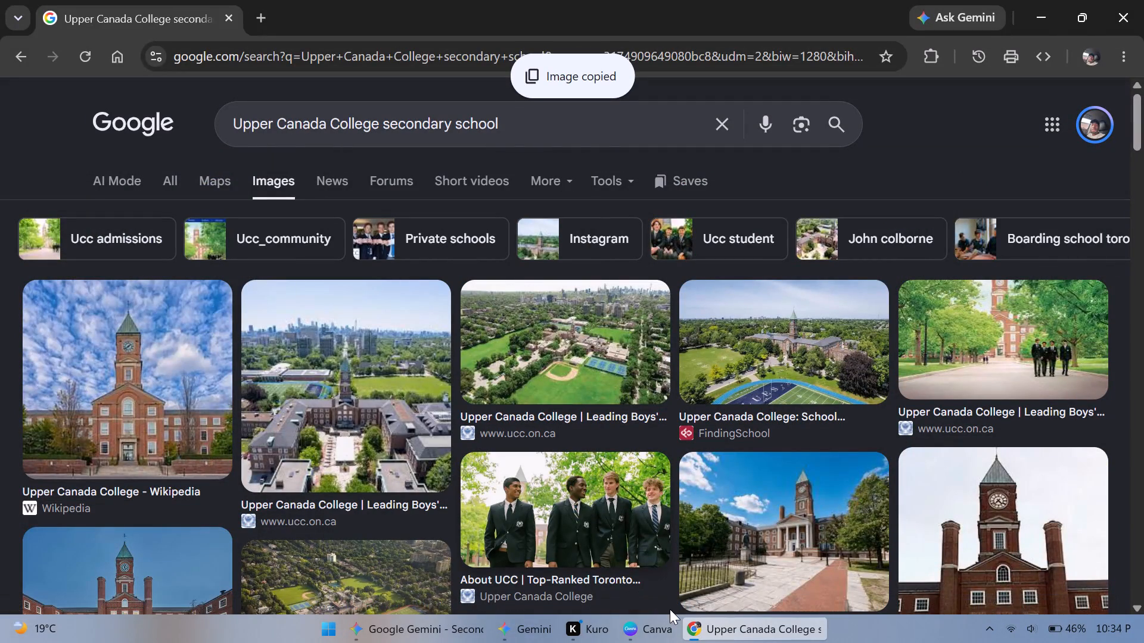
Switch to Canva and paste the Upper Canada College photo onto page 3.
left_click(649, 630)
left_click(713, 474)
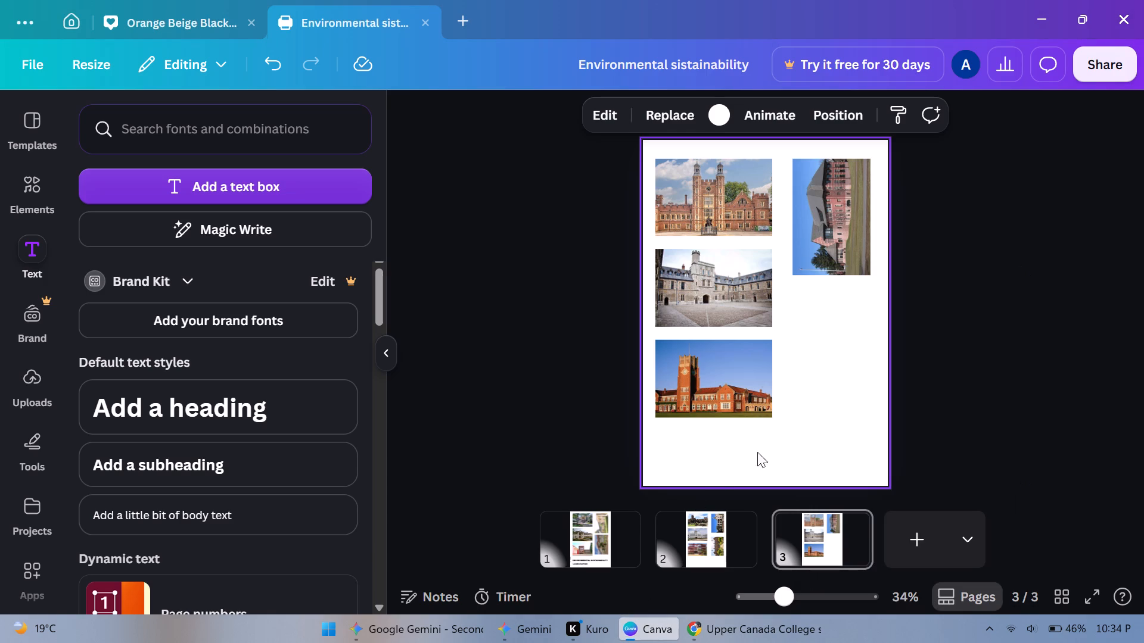
right_click(806, 406)
left_click(865, 373)
Overlay the Upper Canada College photo on the third school photo, then crop and scale it to the same width and height.
left_click_drag(778, 320, 735, 398)
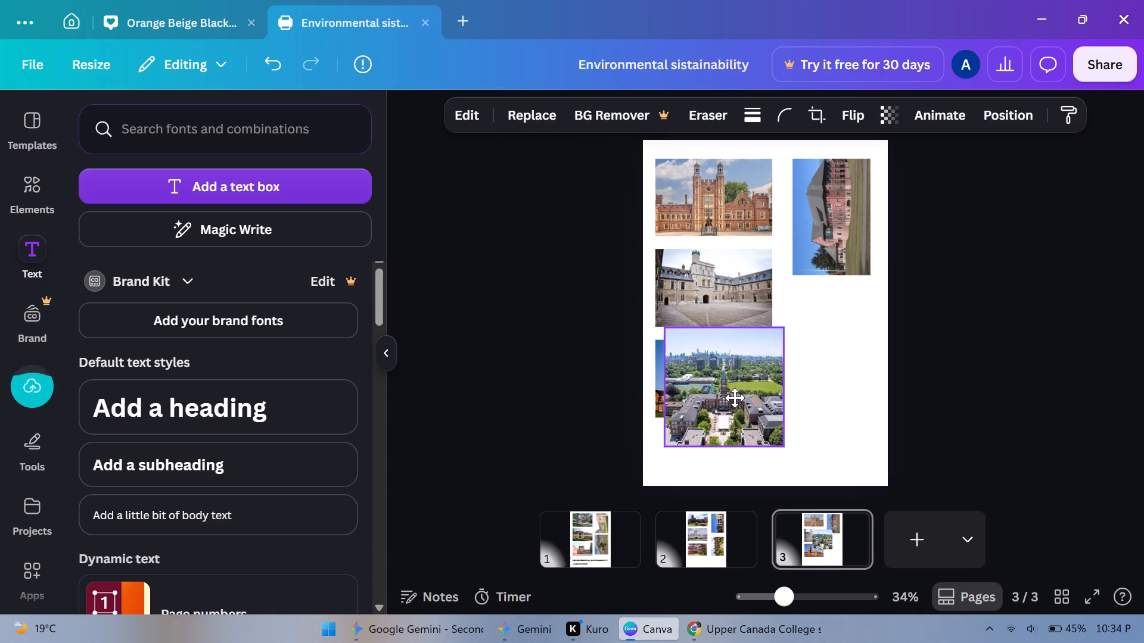
left_click_drag(735, 398, 722, 407)
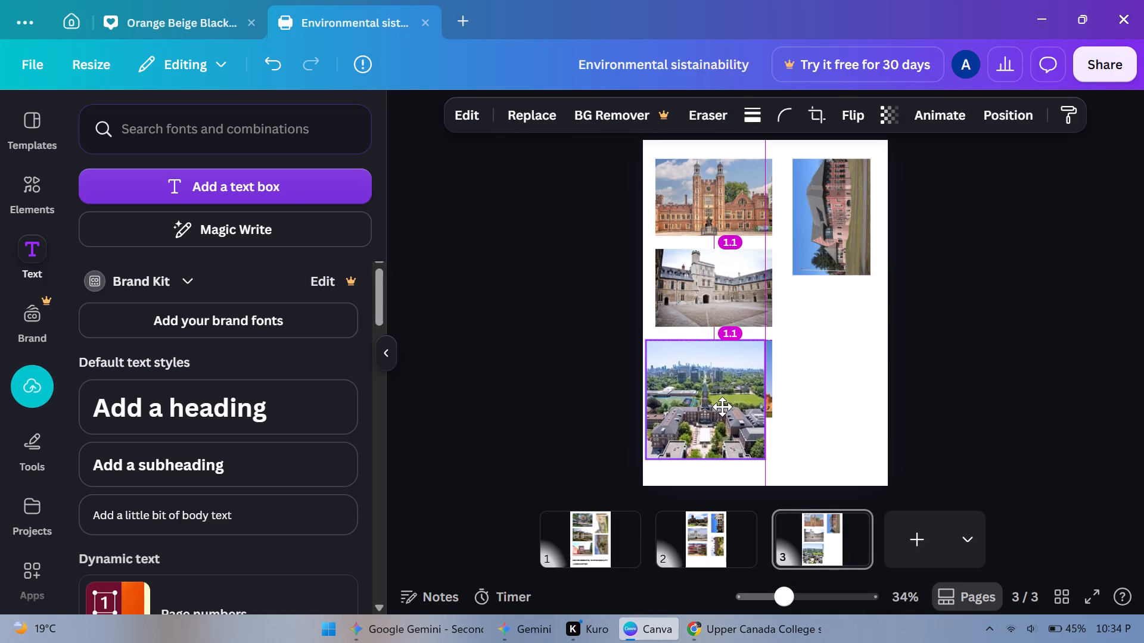
left_click_drag(722, 407, 725, 405)
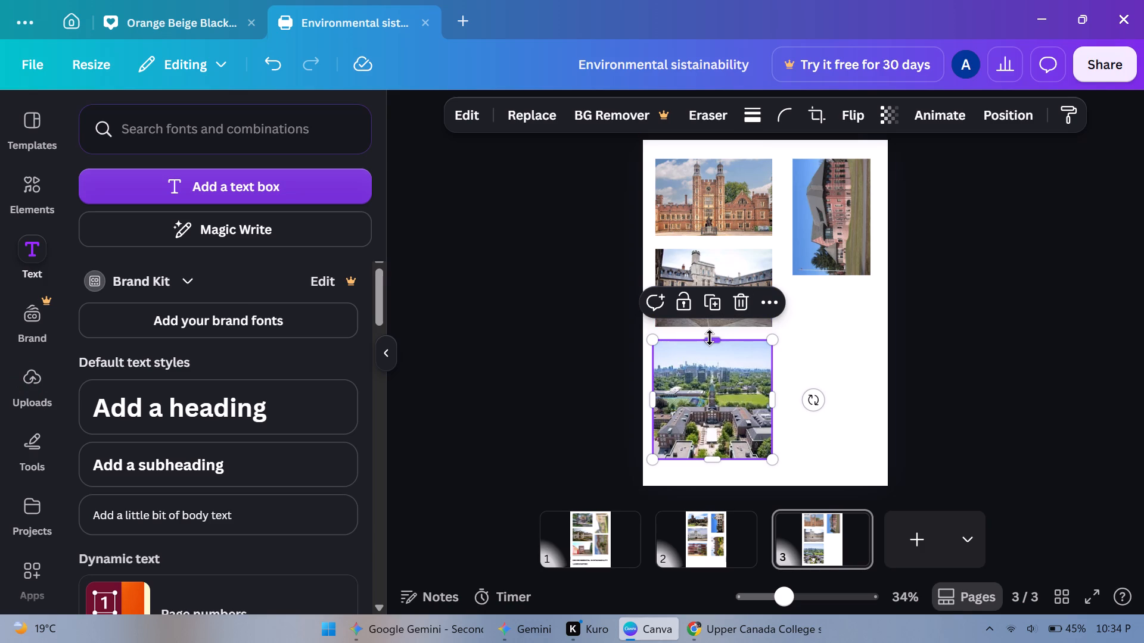
left_click_drag(710, 338, 712, 361)
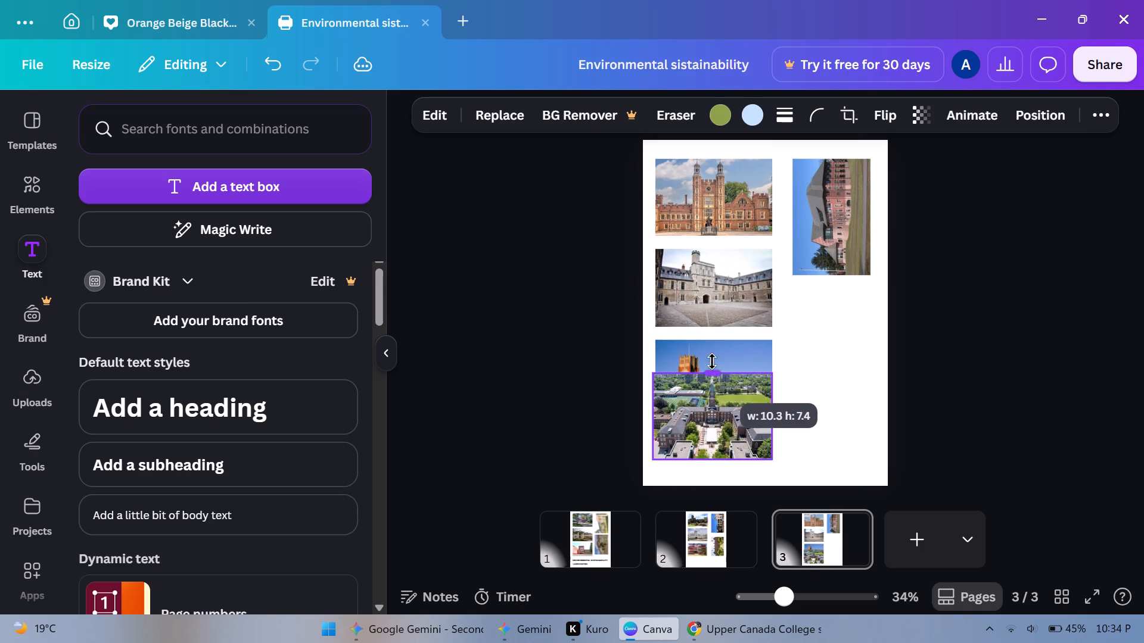
left_click_drag(712, 361, 714, 366)
left_click_drag(726, 409, 723, 383)
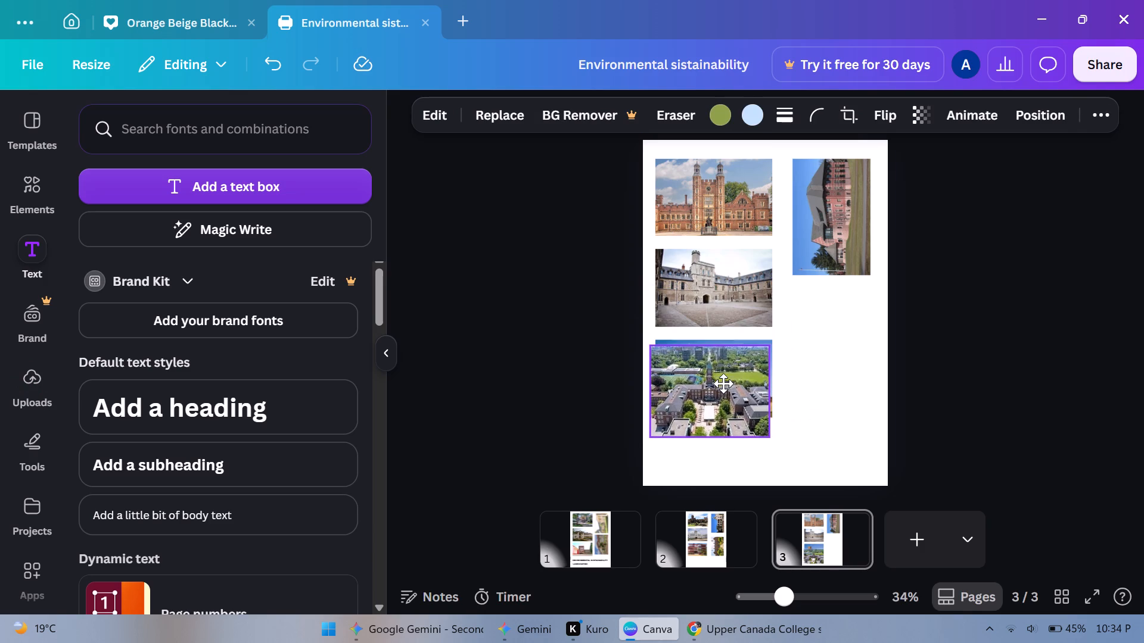
left_click_drag(723, 383, 730, 383)
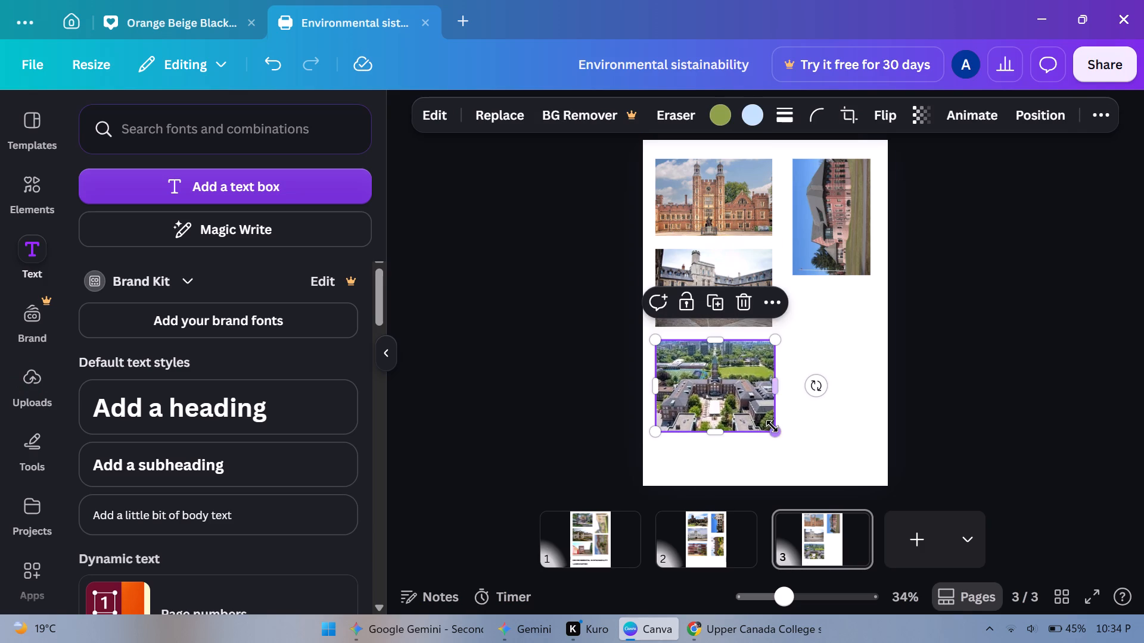
left_click_drag(772, 426, 761, 400)
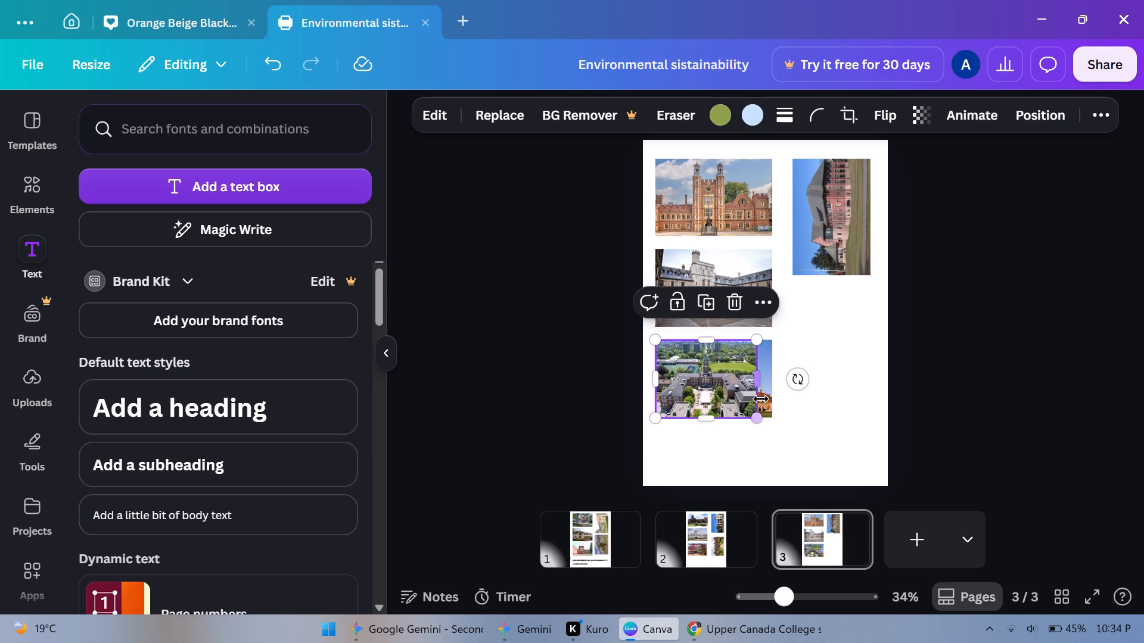
left_click_drag(763, 383, 779, 386)
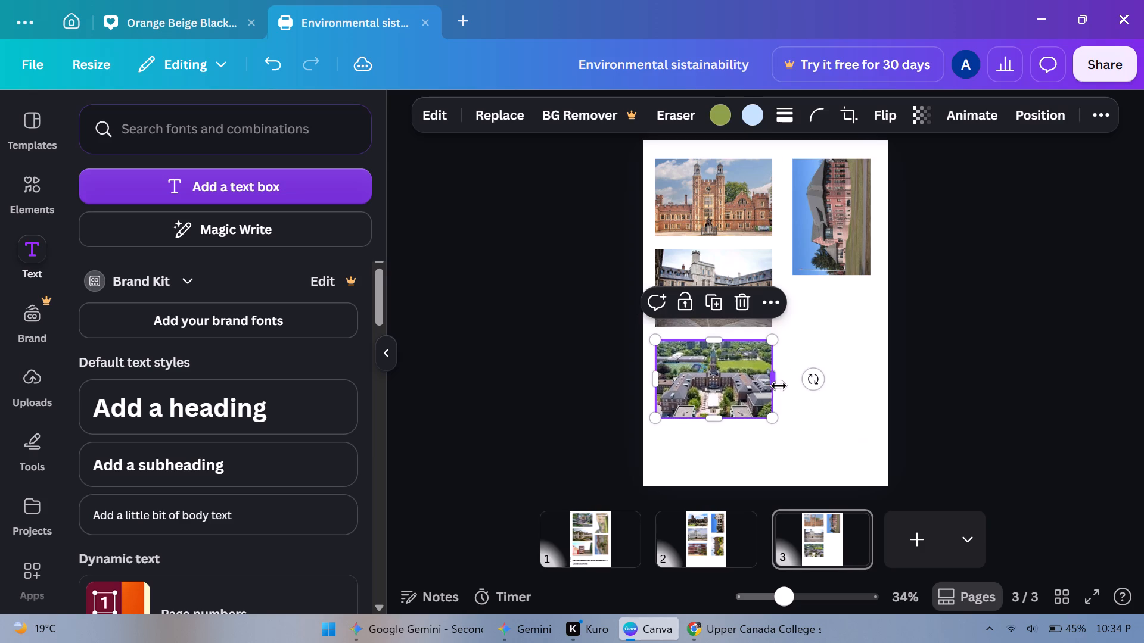
Rotate the Upper Canada College photo a quarter turn counterclockwise and place it below the Lawrenceville photo, with their side edges aligned.
left_click_drag(702, 376, 766, 347)
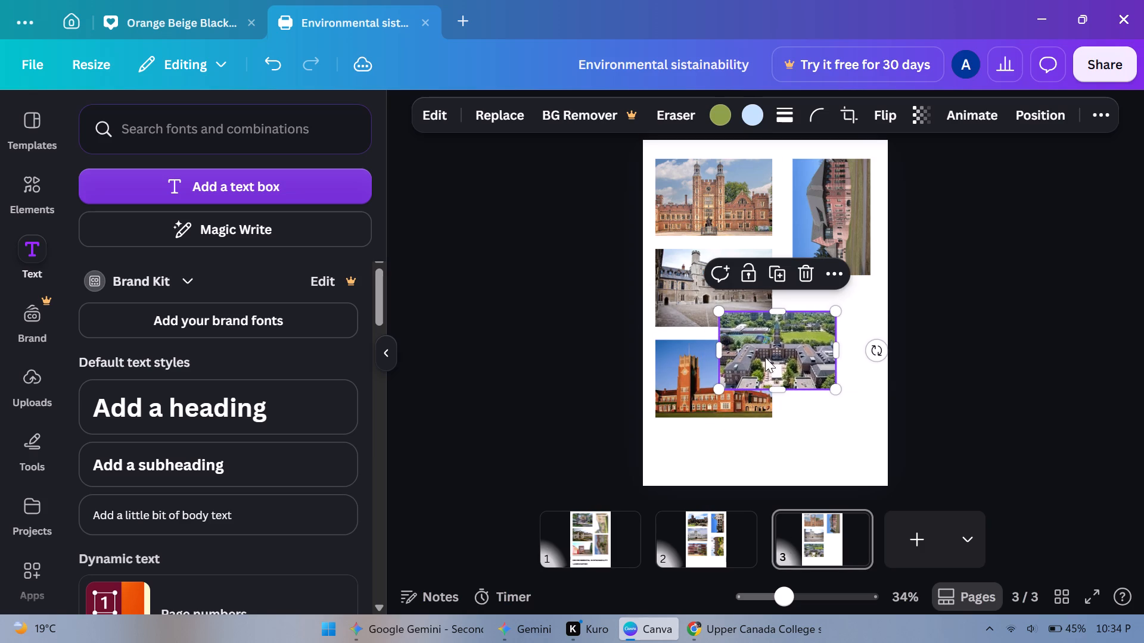
left_click_drag(873, 351, 845, 278)
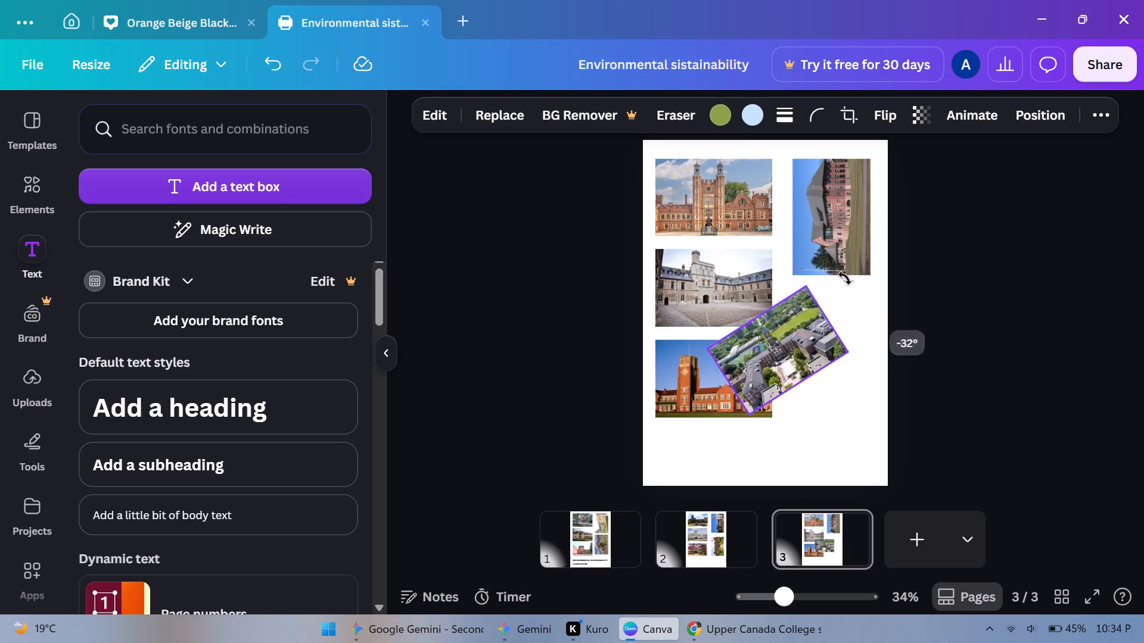
left_click_drag(845, 278, 778, 239)
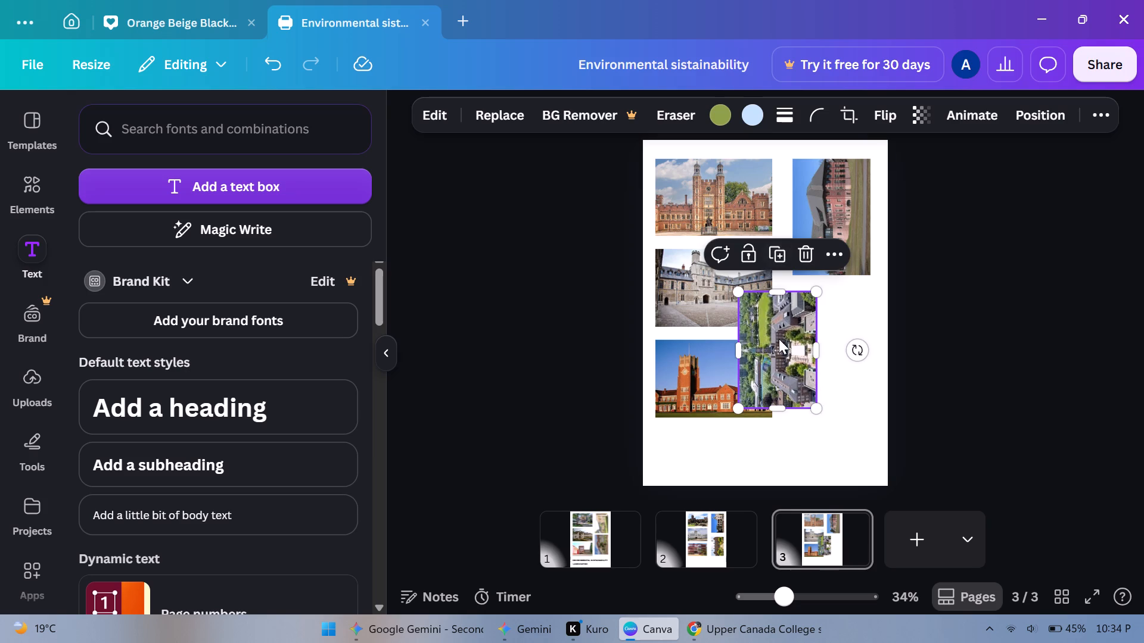
left_click_drag(779, 338, 829, 341)
left_click(1017, 306)
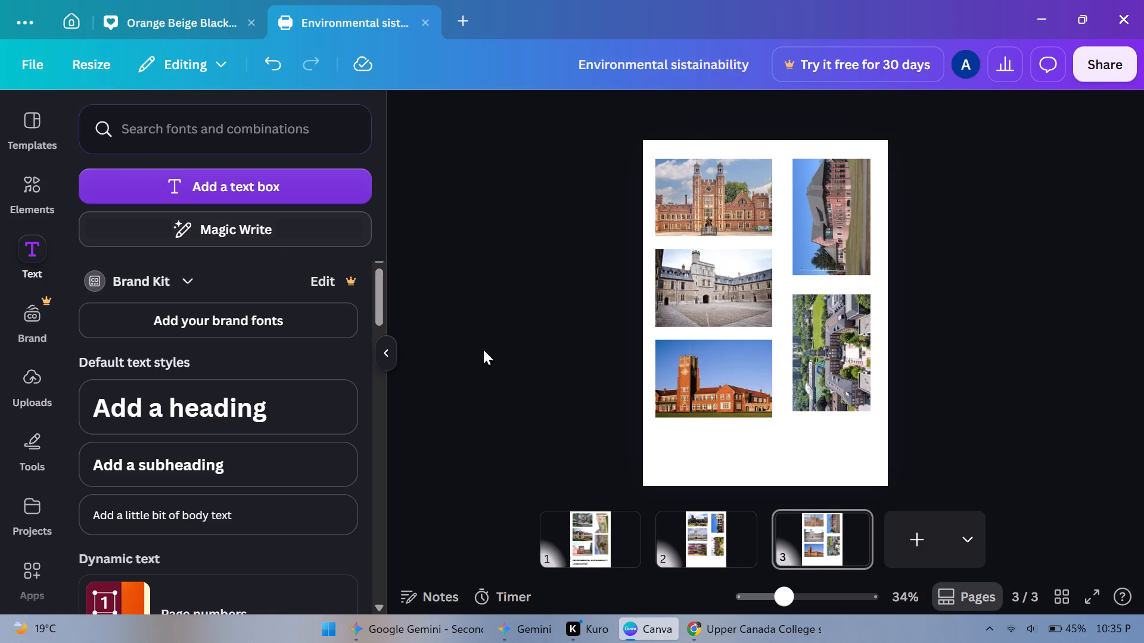
Look back over the finished photo pages and add a blank page 4 after page 3.
scroll(576, 332, "down", 4)
scroll(576, 331, "up", 4)
scroll(576, 330, "down", 2)
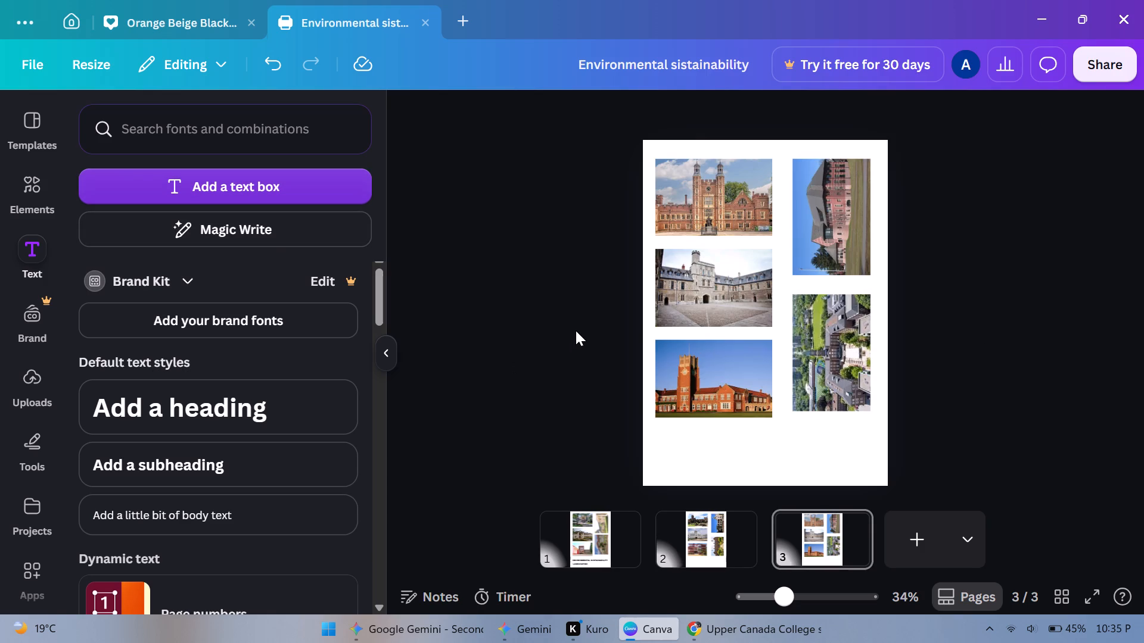
scroll(576, 330, "up", 4)
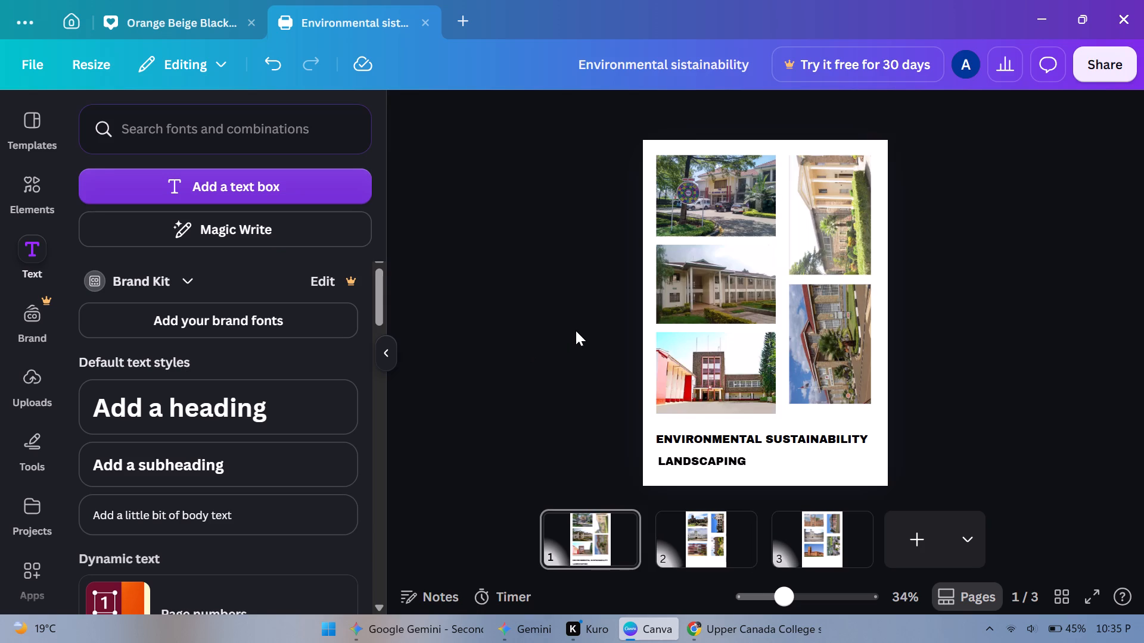
scroll(575, 335, "down", 5)
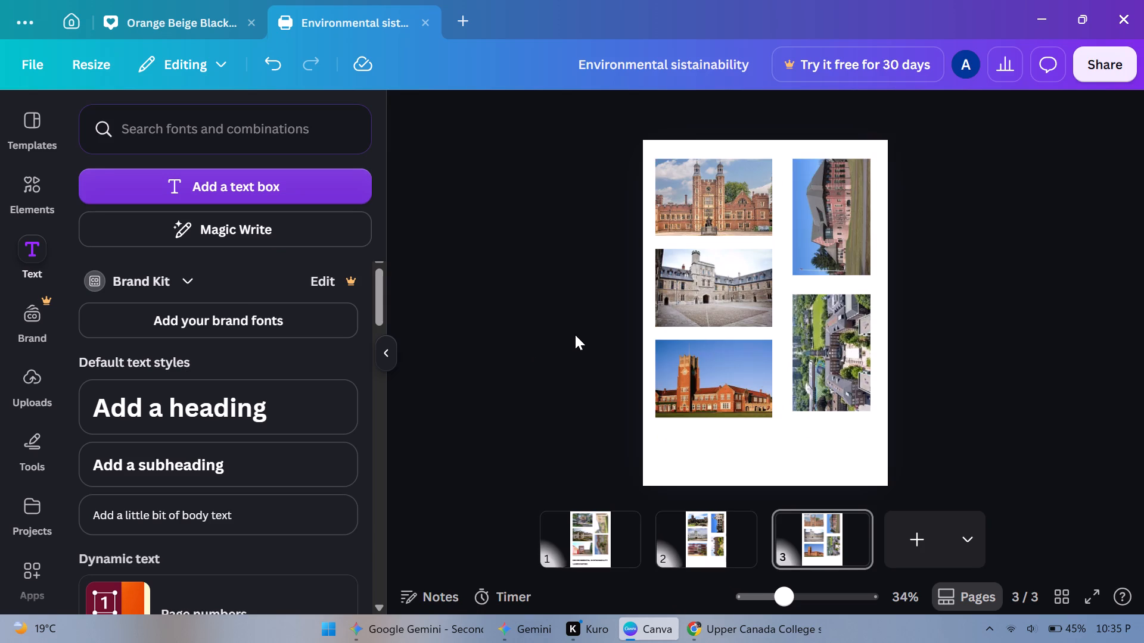
left_click(907, 542)
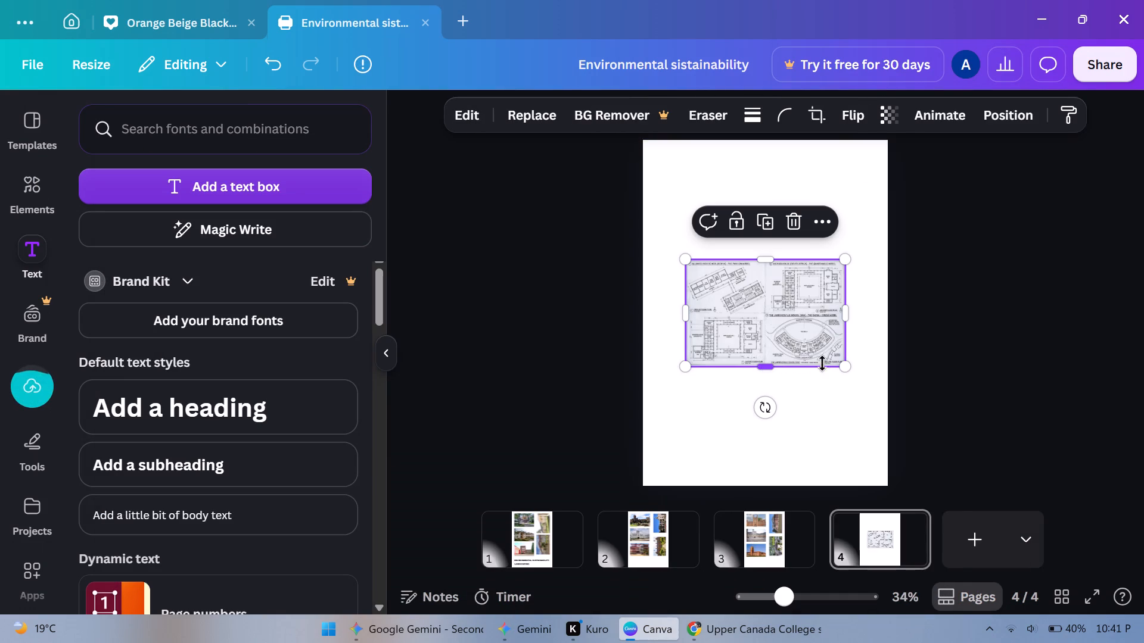
Enlarge the pasted plan image and crop off its right-hand column of plans, leaving a frame about 14.3 wide by 18.8 high.
left_click_drag(847, 366, 941, 587)
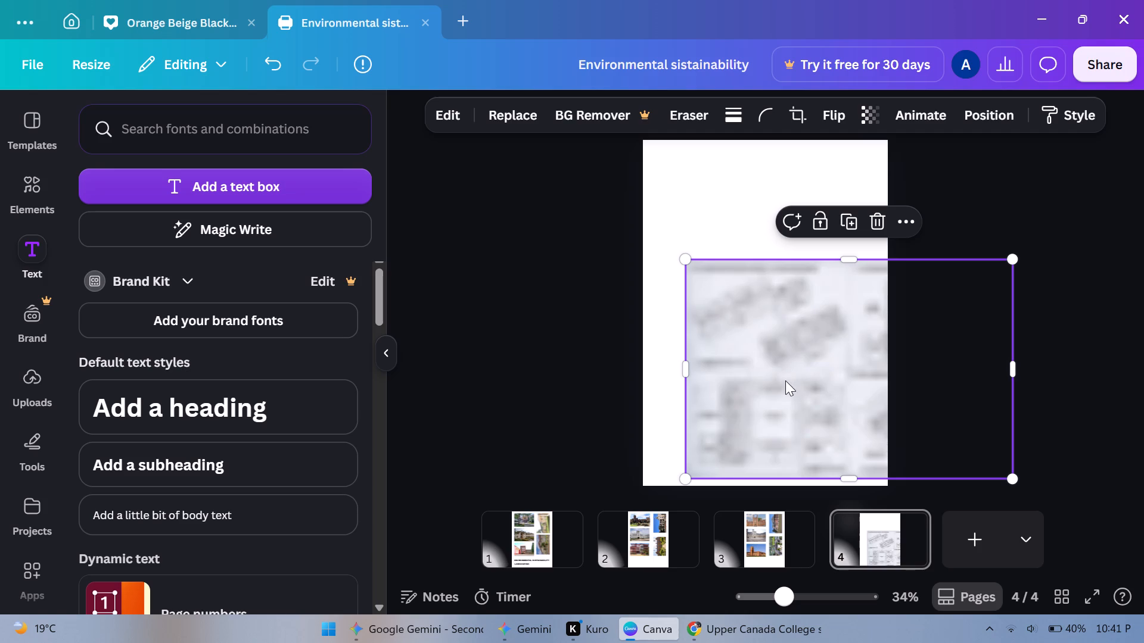
left_click_drag(787, 394, 763, 328)
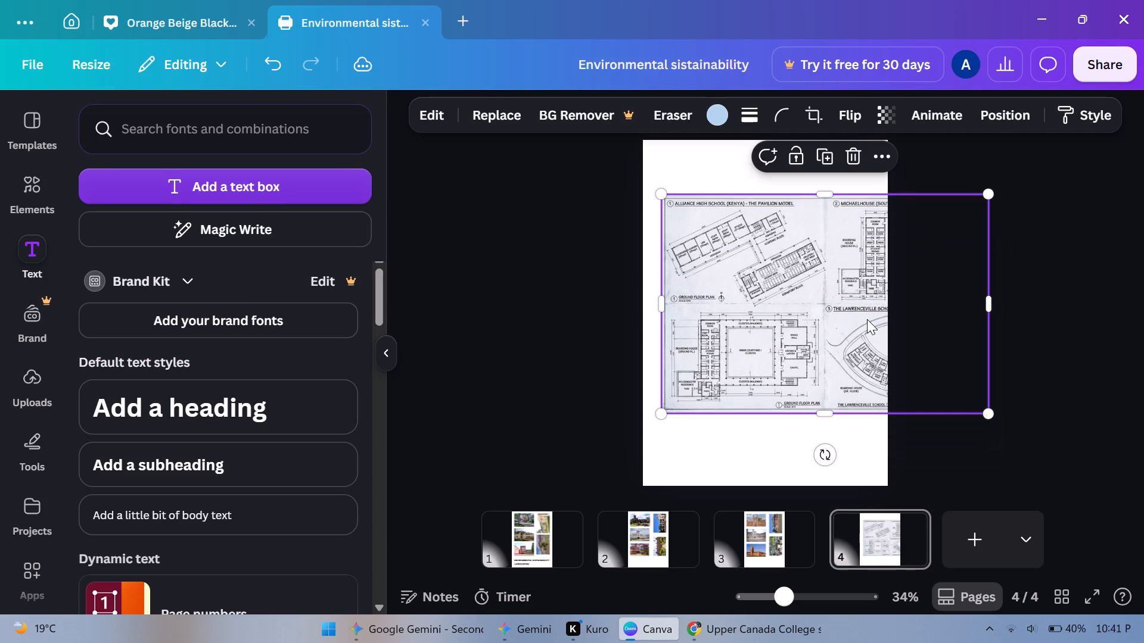
left_click_drag(994, 301, 842, 299)
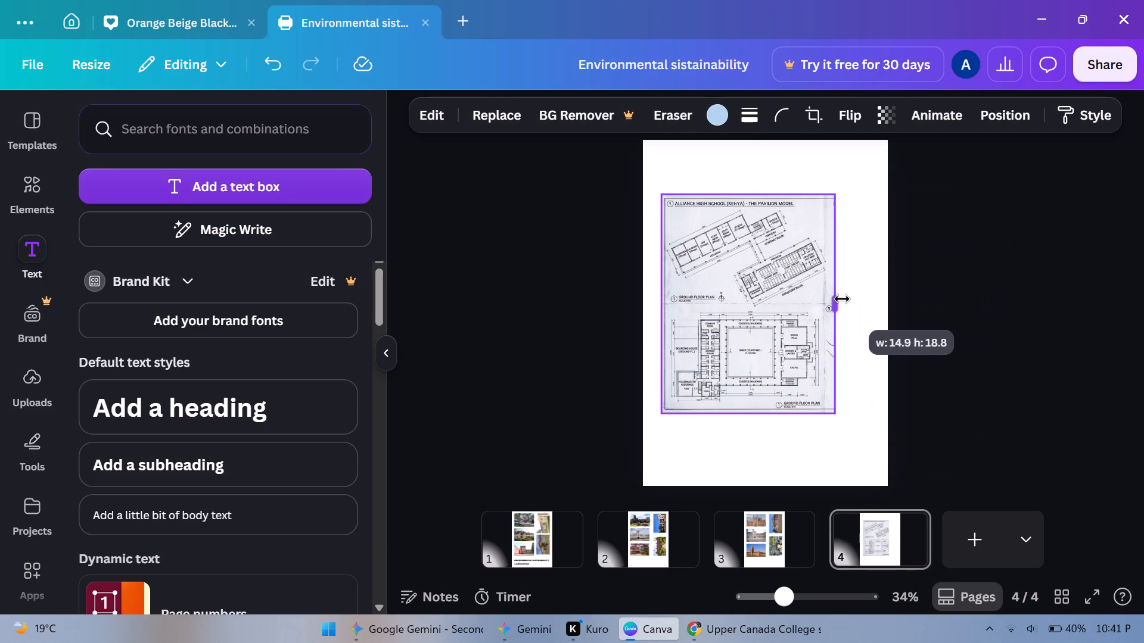
left_click_drag(842, 299, 834, 302)
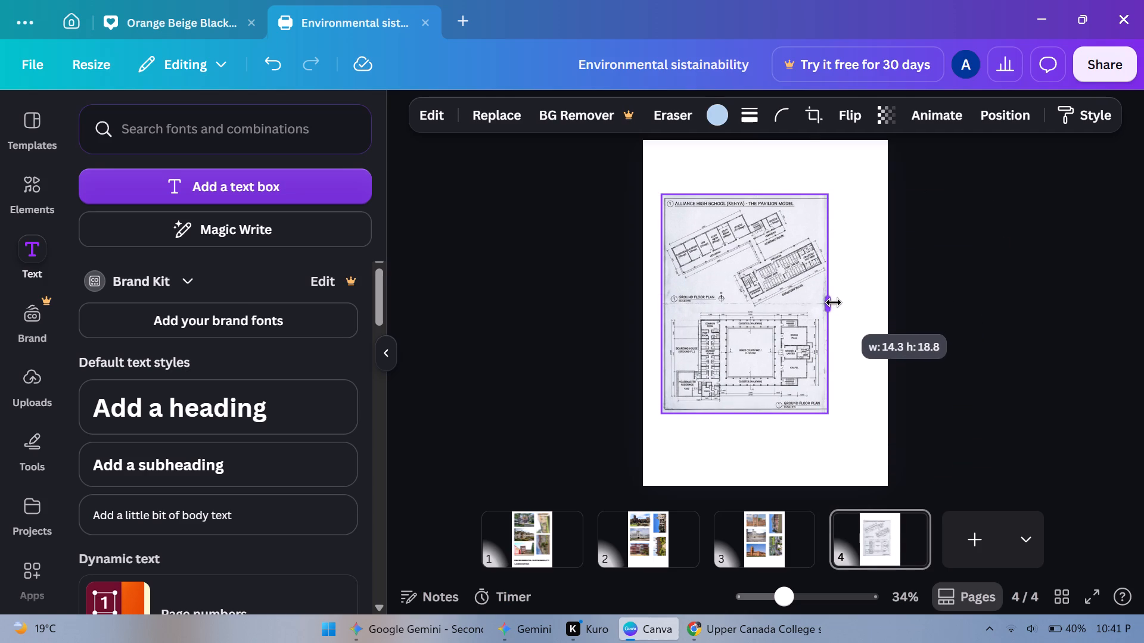
left_click_drag(834, 302, 832, 302)
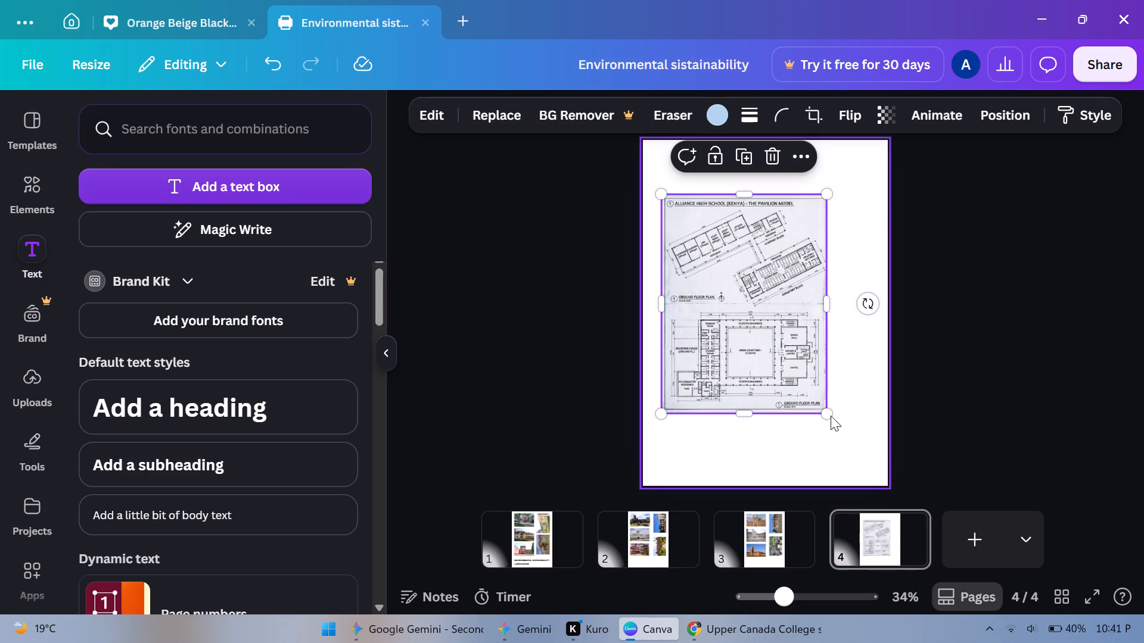
Adjust the cropped plan image's size and position so it sits within the lower part of page 4.
left_click_drag(827, 410, 850, 475)
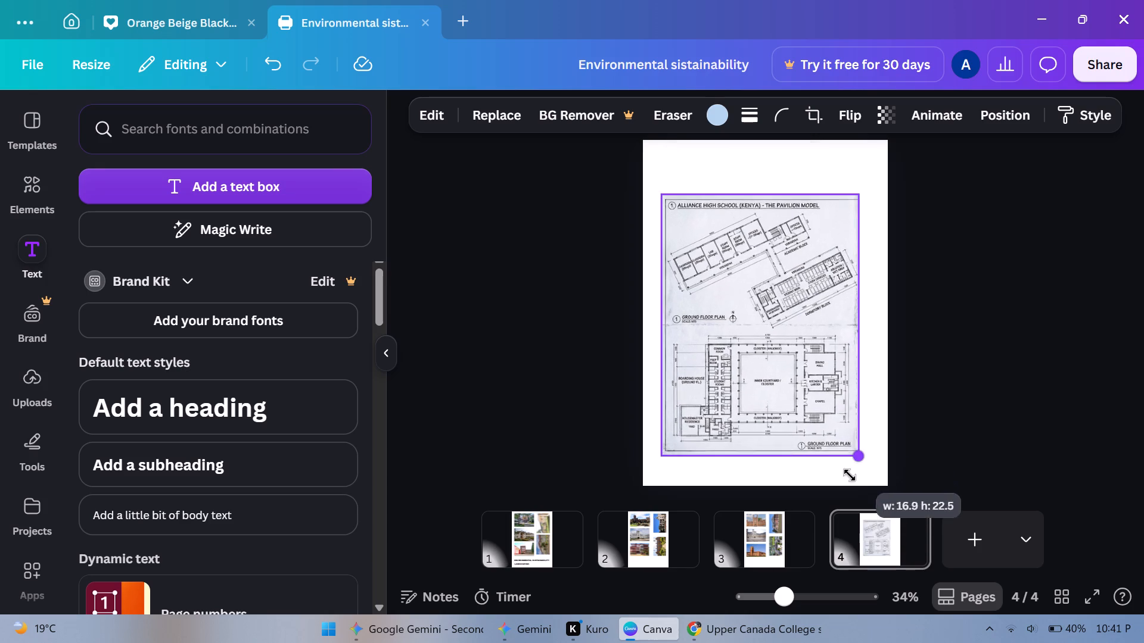
left_click_drag(850, 475, 851, 480)
left_click_drag(742, 399, 738, 383)
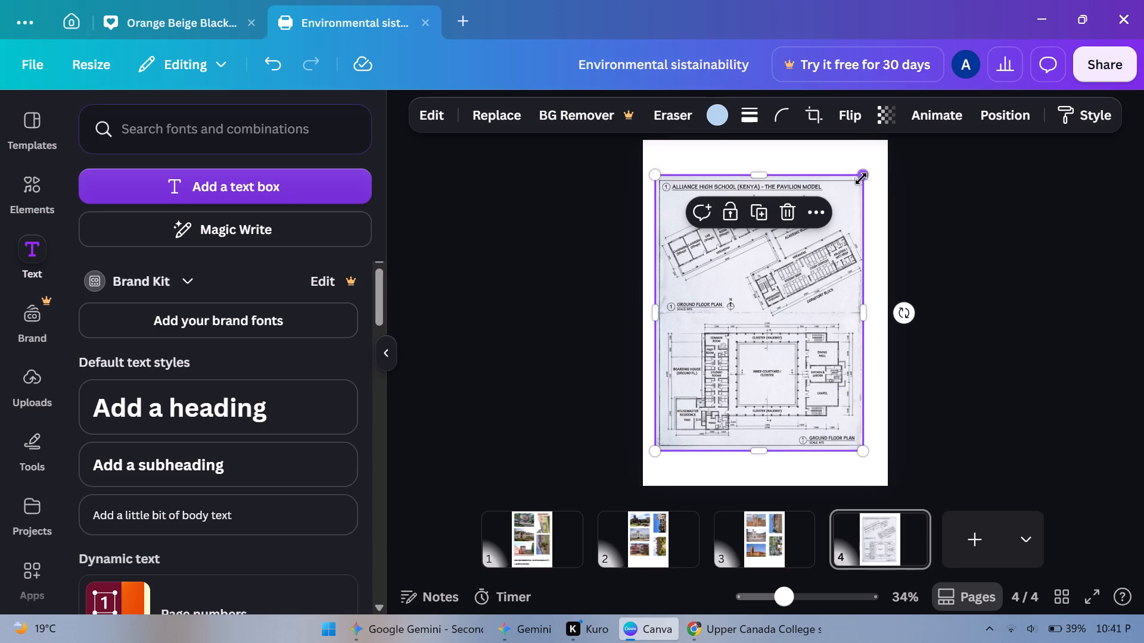
left_click_drag(861, 179, 837, 254)
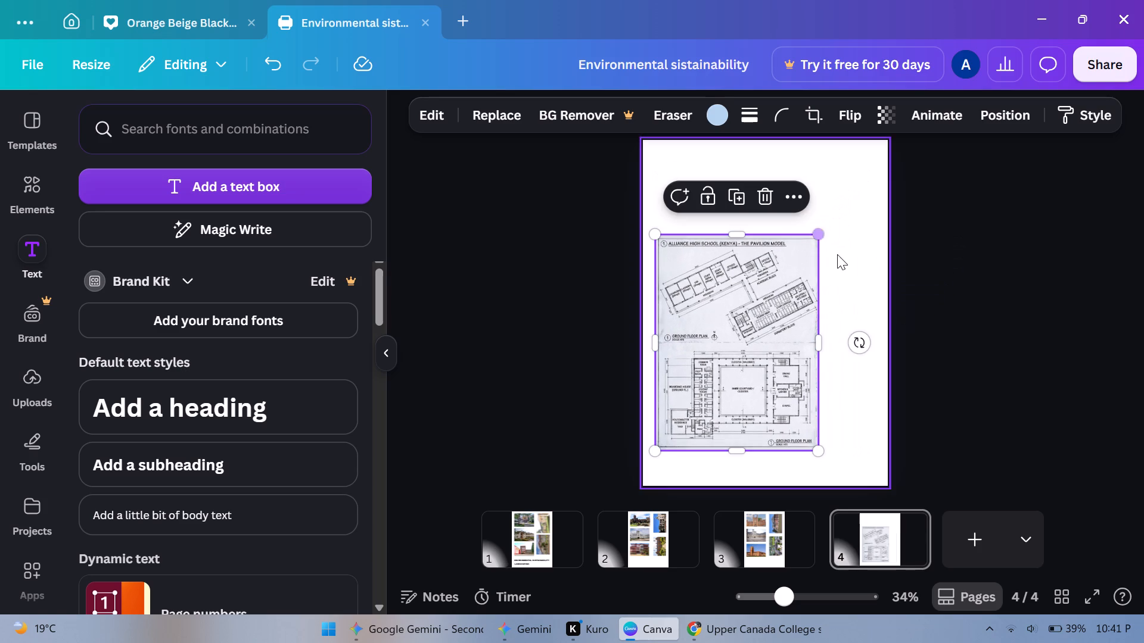
Rotate the floor plan image on page 4 a quarter turn clockwise and centre it across the page's lower half.
left_click_drag(865, 343, 871, 368)
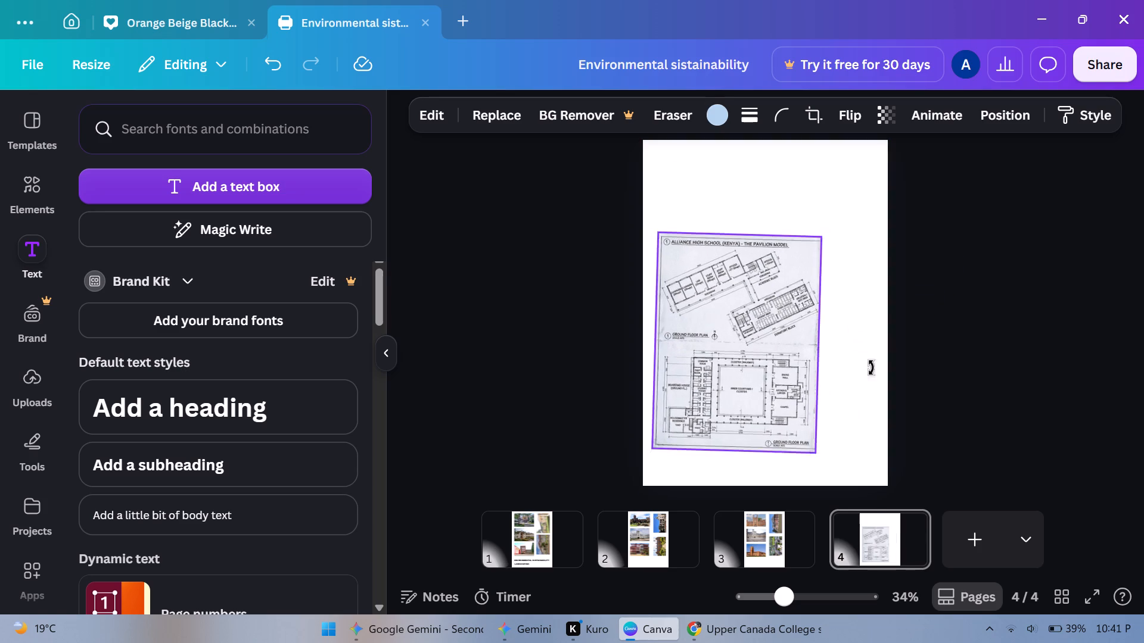
left_click_drag(871, 368, 742, 536)
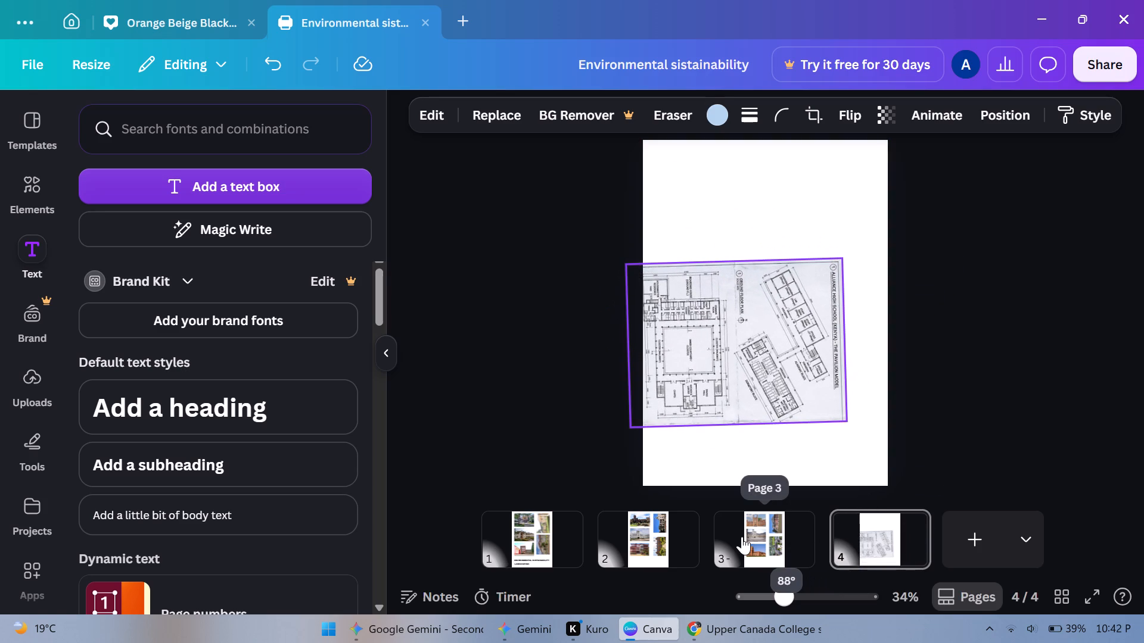
left_click_drag(742, 536, 737, 538)
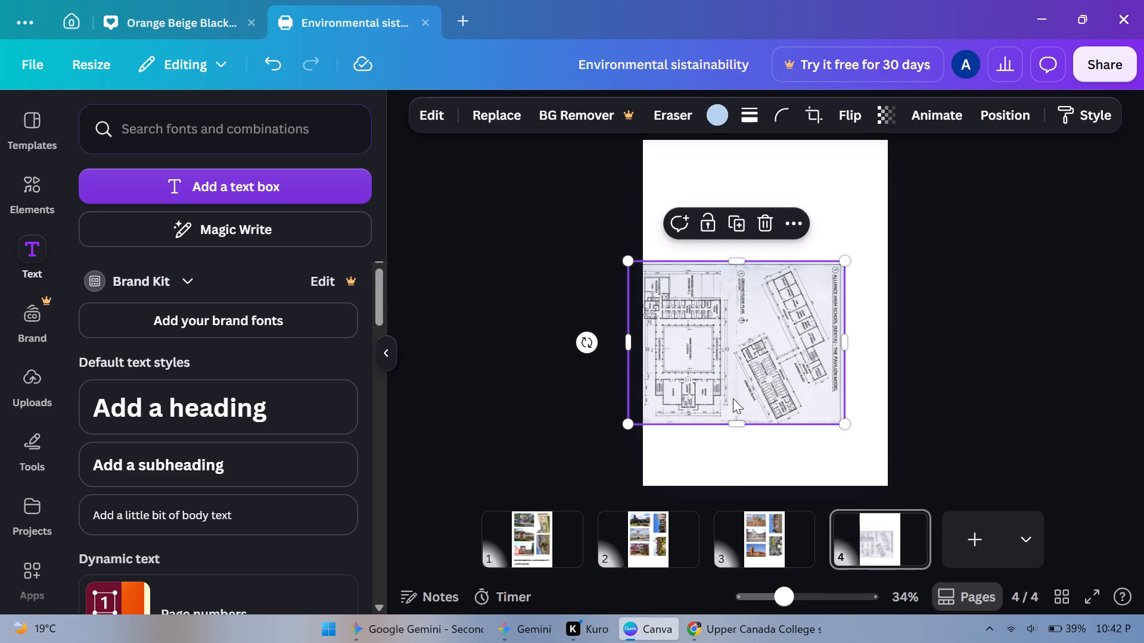
left_click_drag(726, 377, 754, 422)
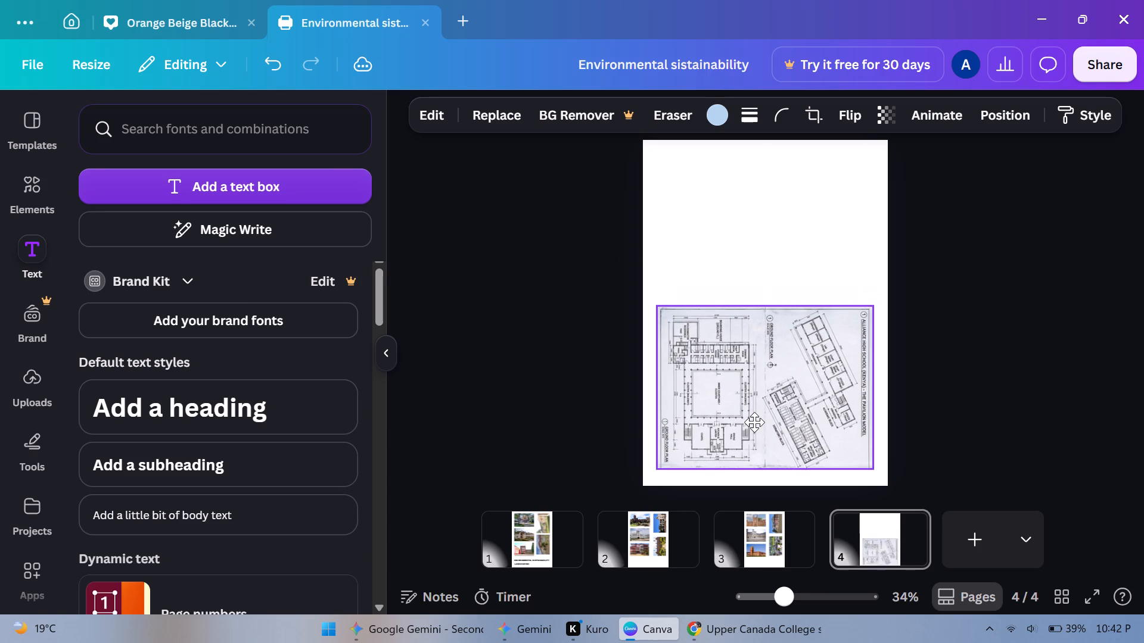
left_click_drag(754, 422, 753, 429)
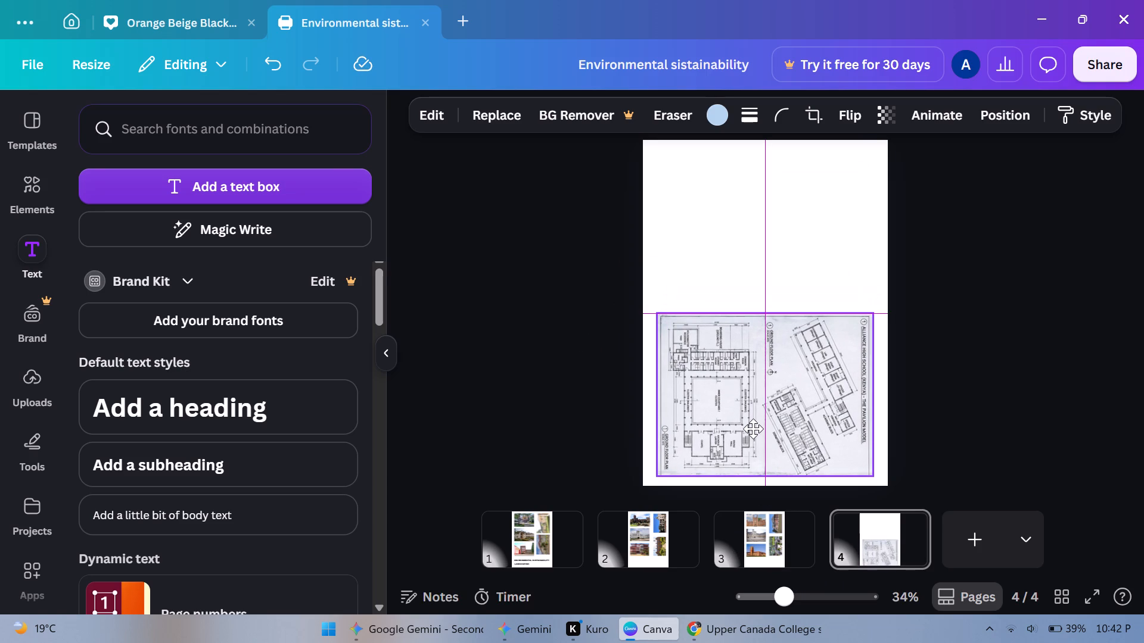
left_click_drag(753, 429, 753, 433)
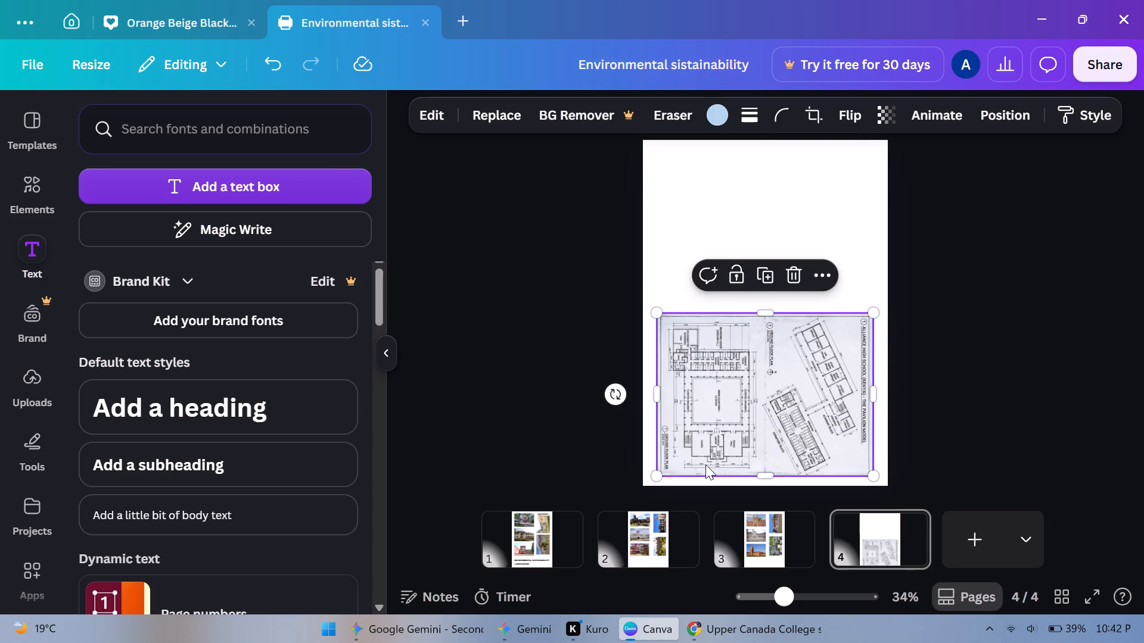
Copy the two-storey building photo in the middle of page 1's larger photo column and paste it onto page 4.
left_click(534, 536)
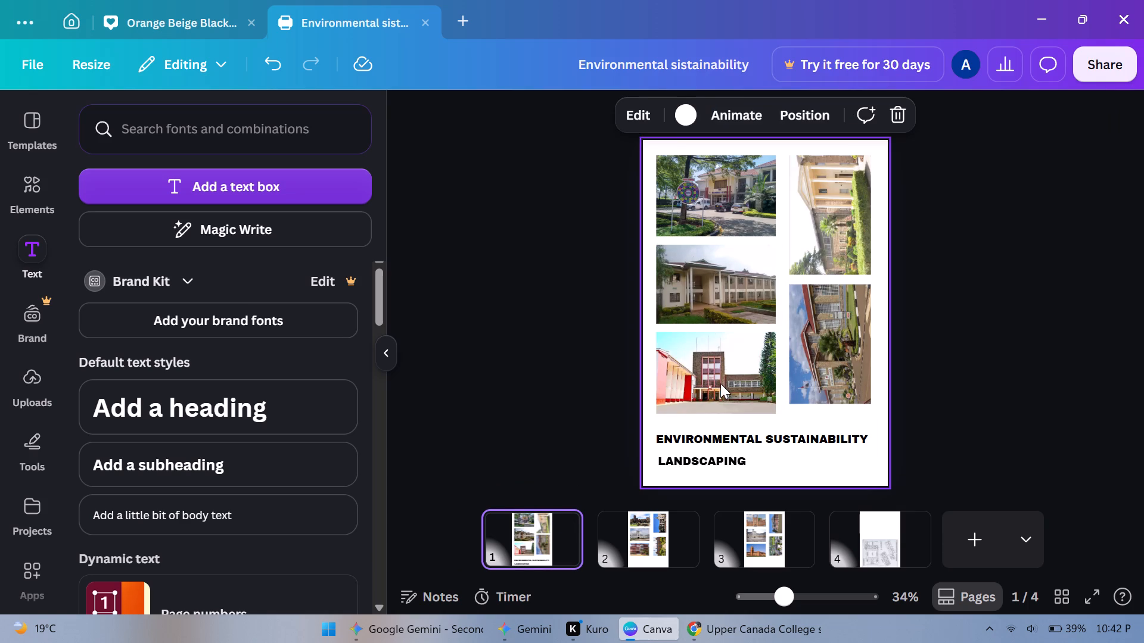
right_click(711, 286)
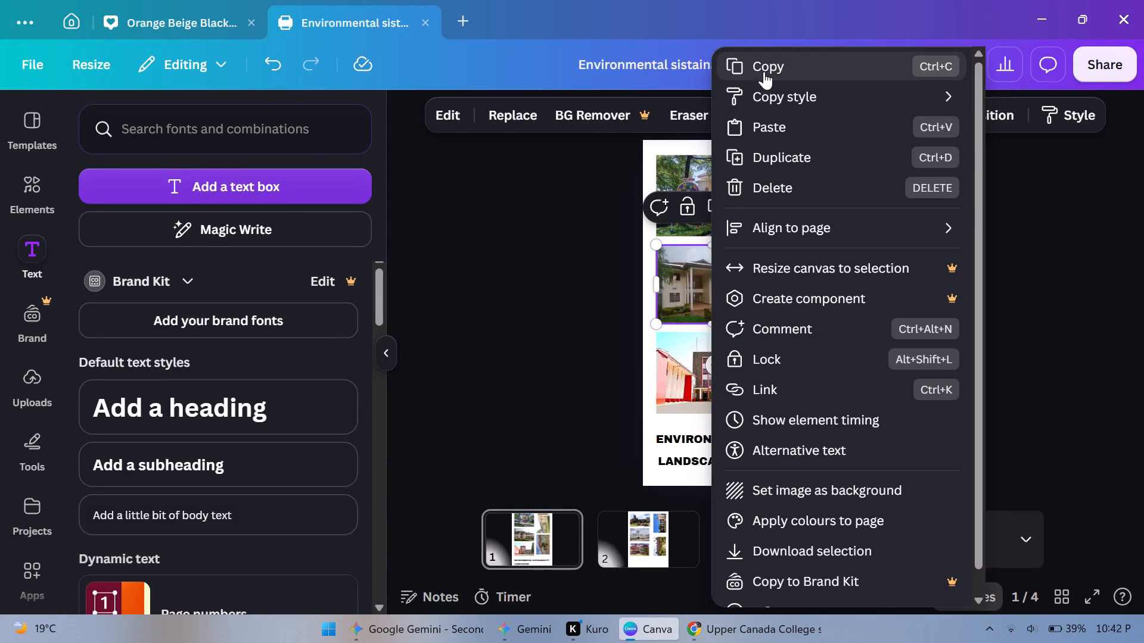
left_click(765, 70)
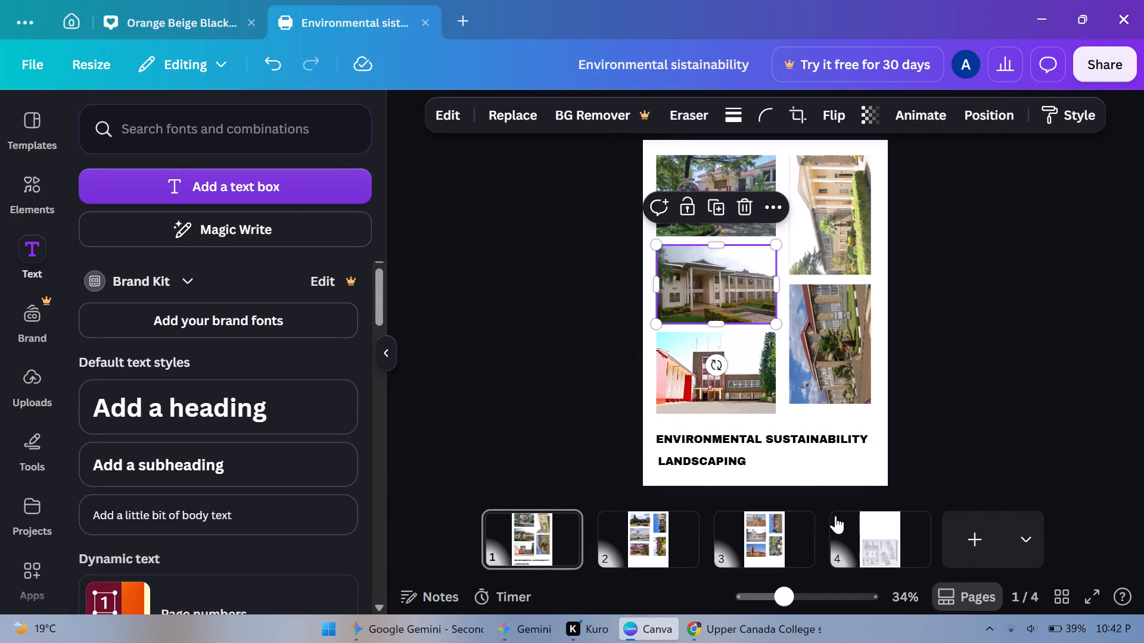
left_click(848, 530)
right_click(763, 202)
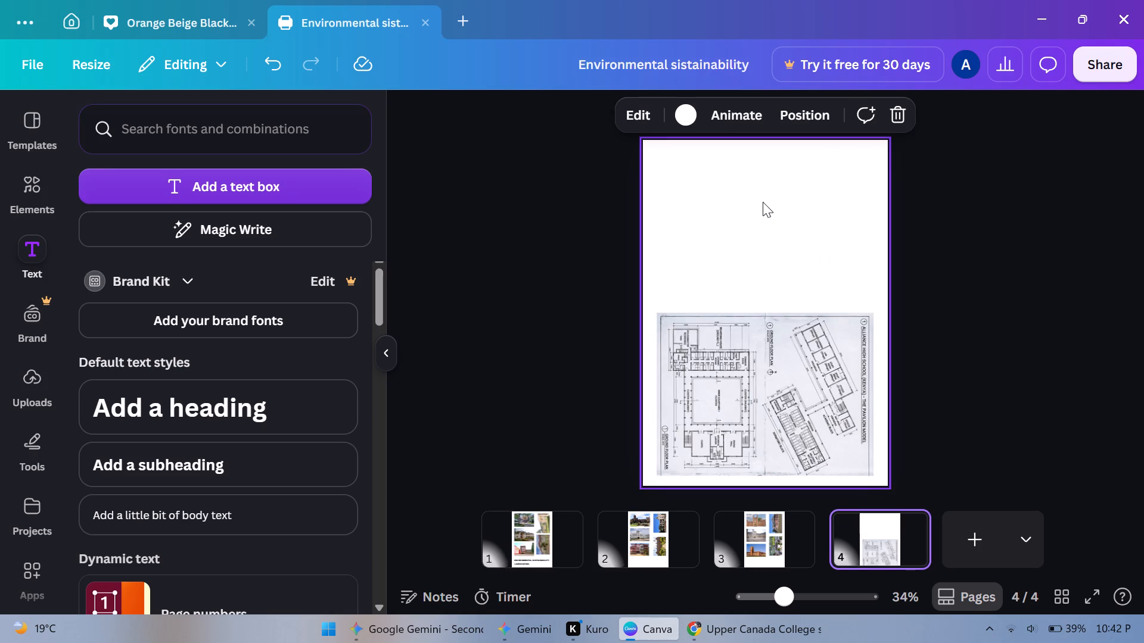
left_click(832, 310)
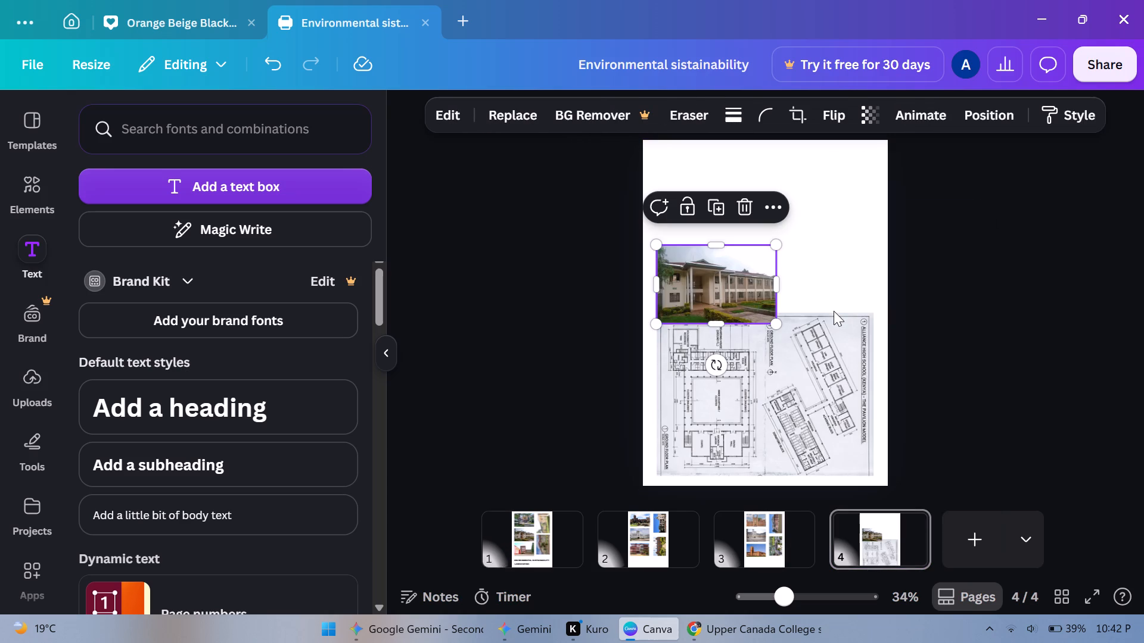
Place the pasted photo above the floor plan, enlarge it to about 11.2 high, align their left edges, and widen it slightly.
left_click_drag(722, 281, 732, 199)
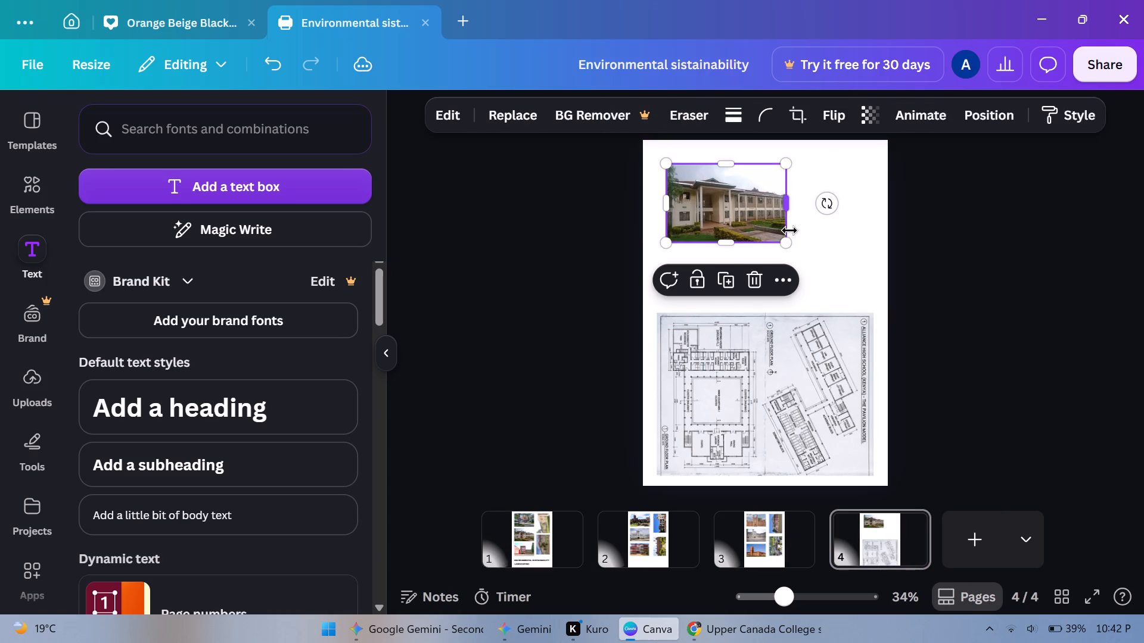
left_click_drag(786, 244, 841, 321)
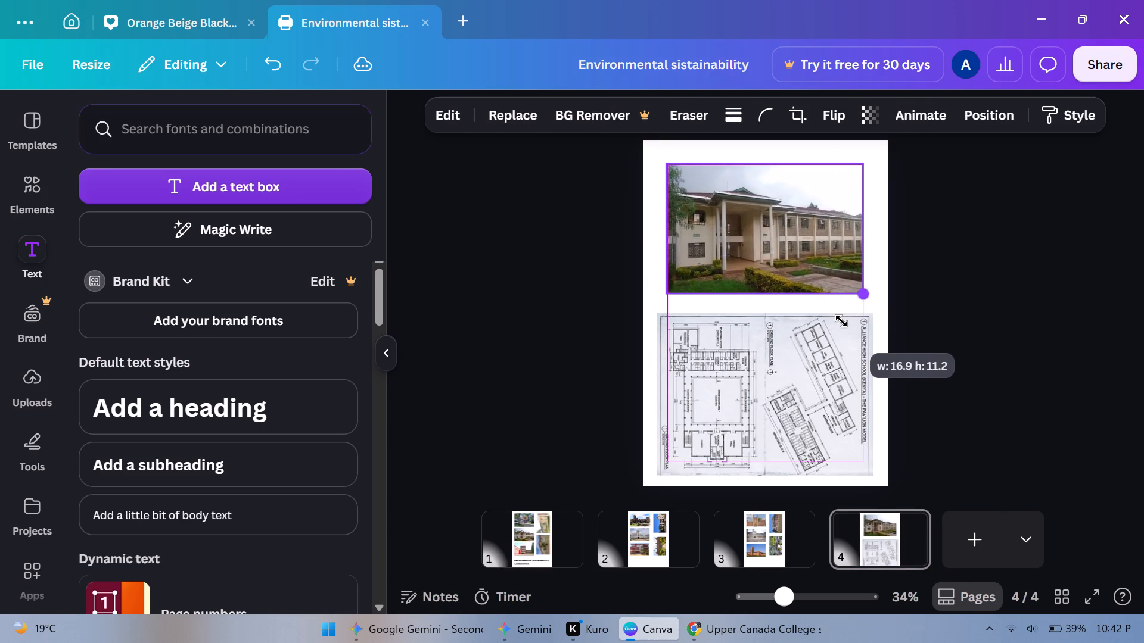
left_click_drag(841, 321, 841, 321)
left_click_drag(738, 245, 729, 249)
left_click_drag(848, 231, 863, 232)
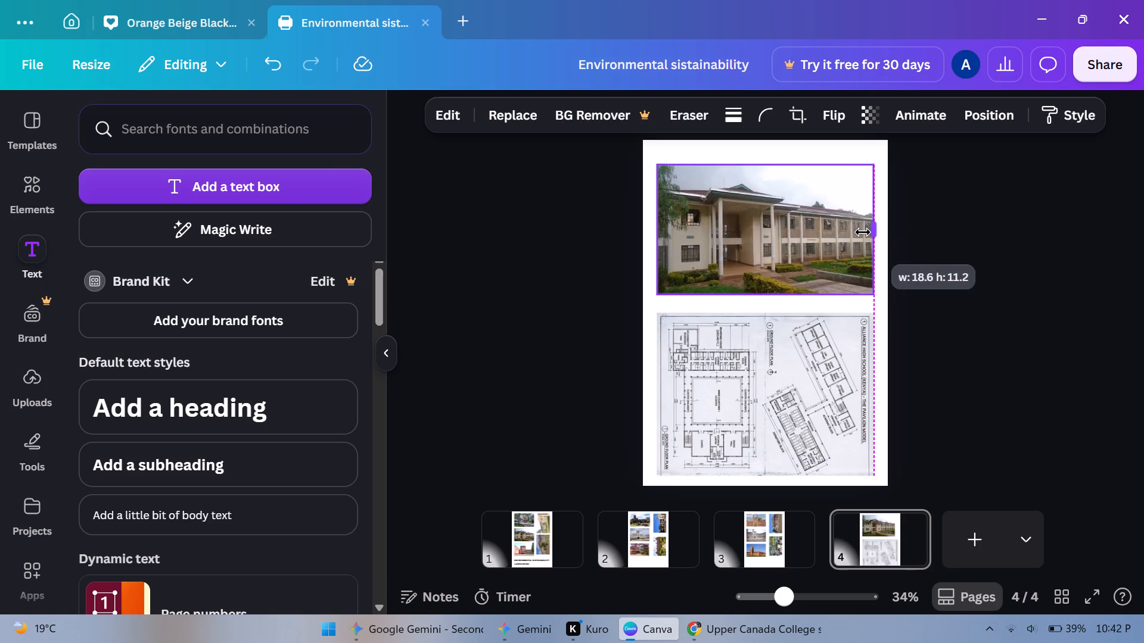
left_click_drag(863, 232, 861, 233)
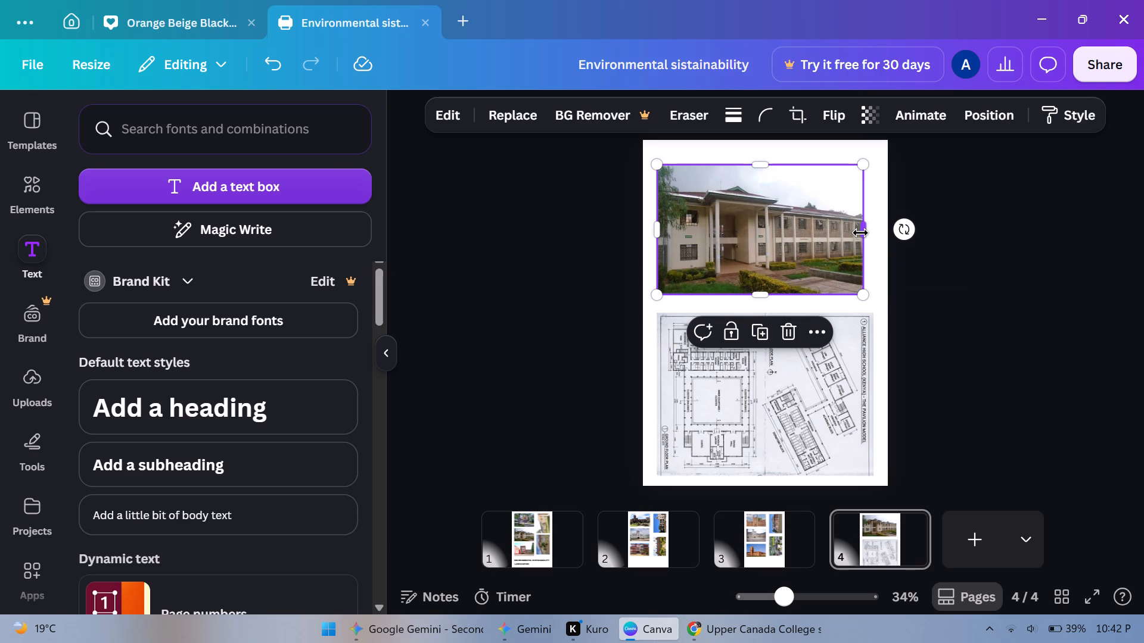
left_click(980, 315)
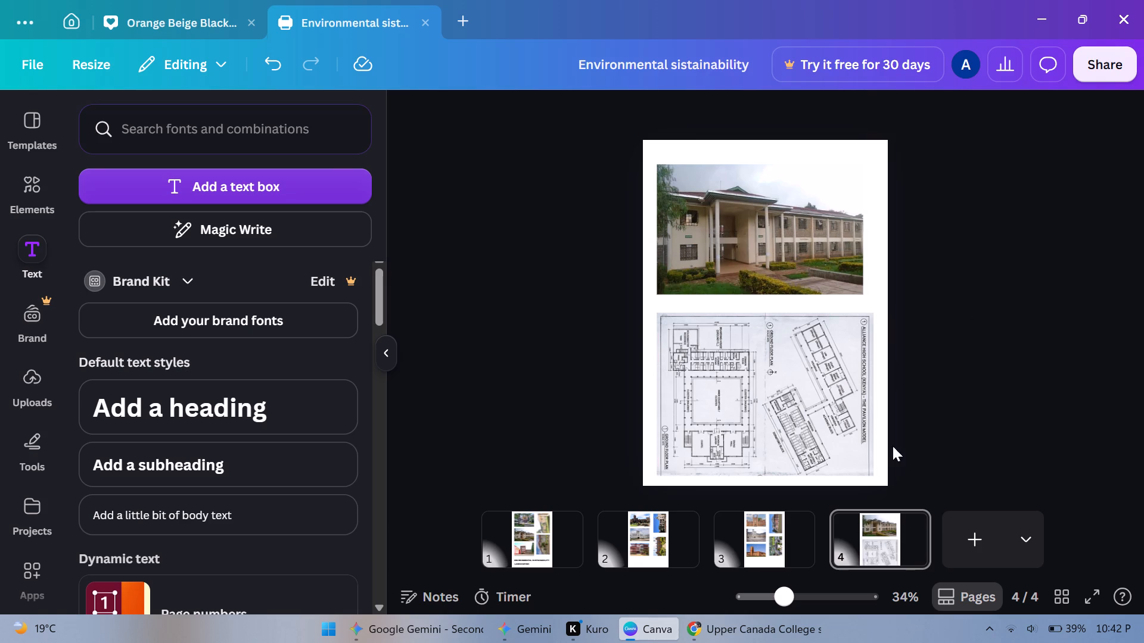
Add a blank page 5 to the document.
left_click(983, 541)
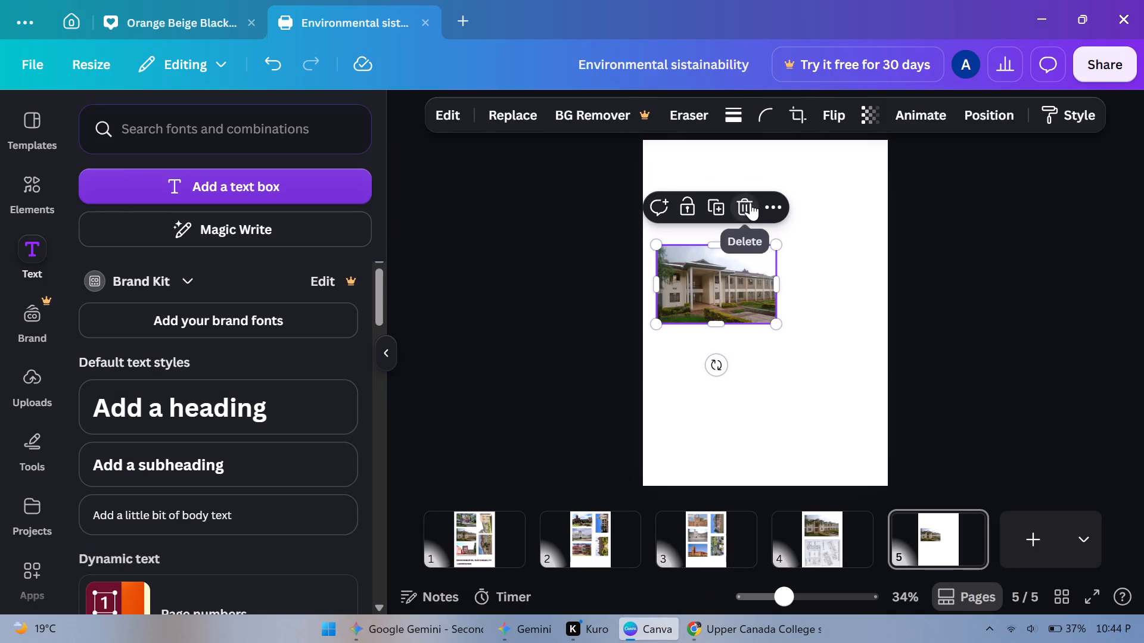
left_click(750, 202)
Copy the floor plan image from page 4 onto blank page 5.
left_click(825, 528)
left_click(792, 407)
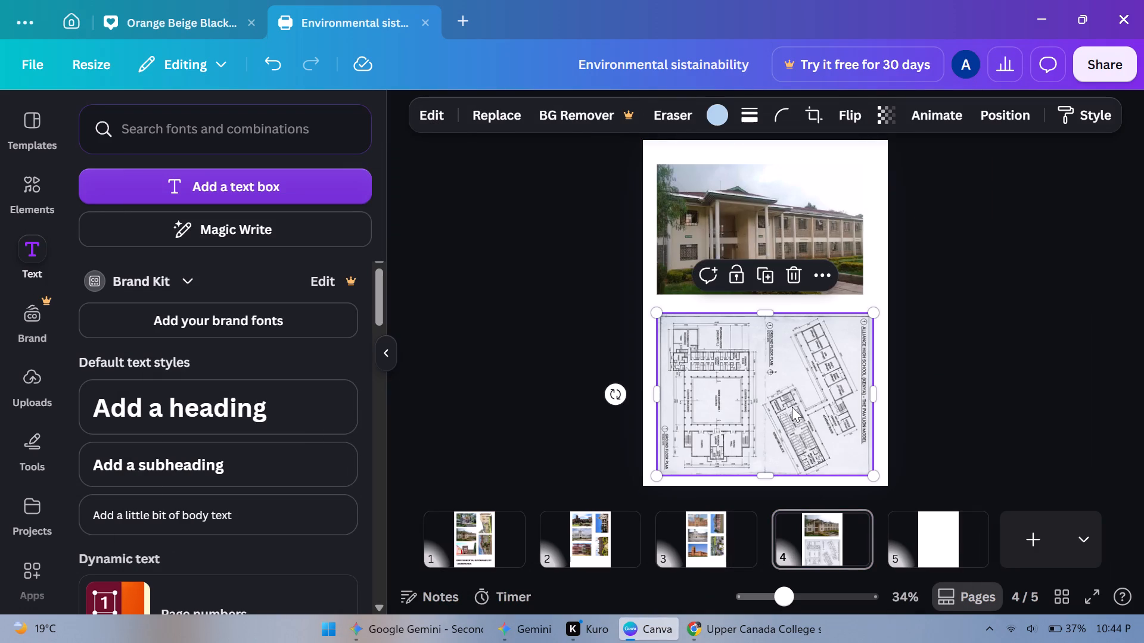
right_click(791, 407)
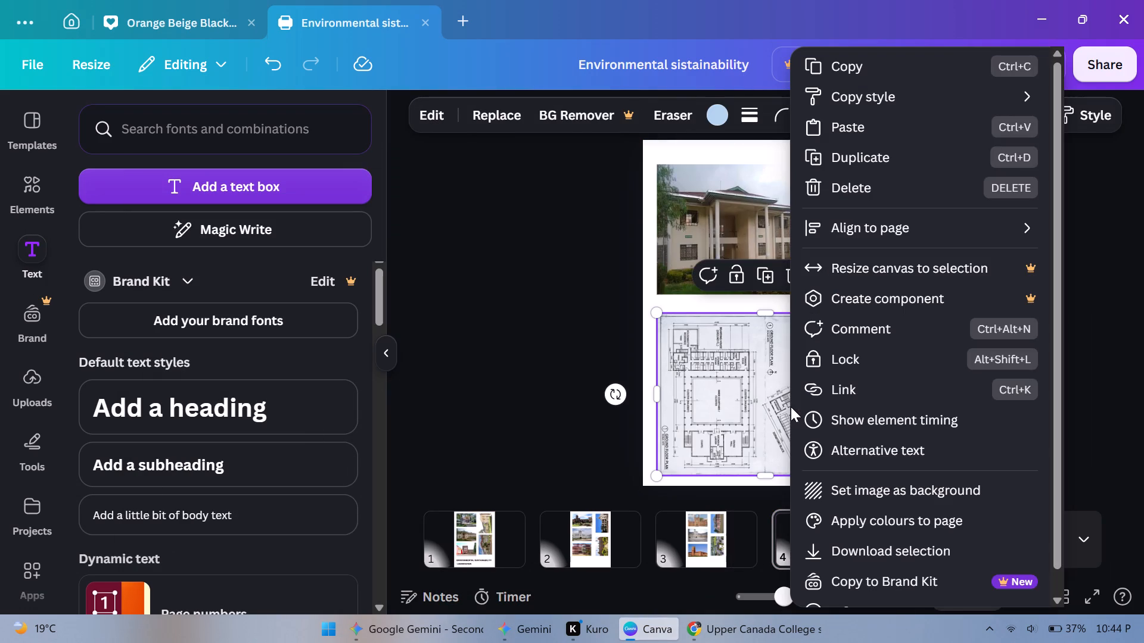
left_click(890, 70)
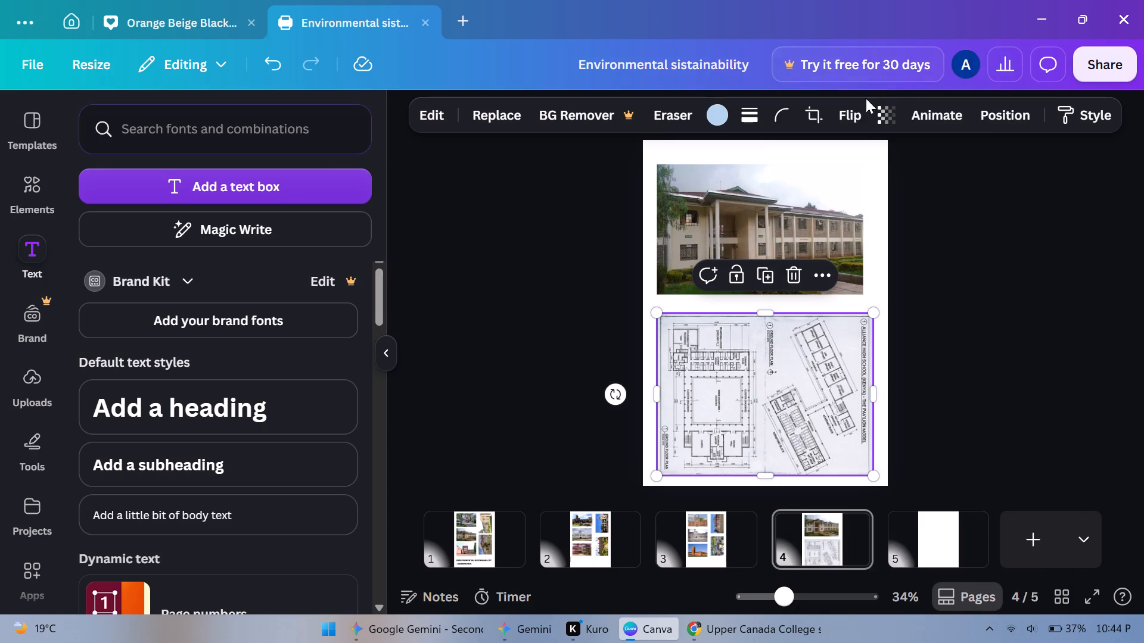
left_click(946, 558)
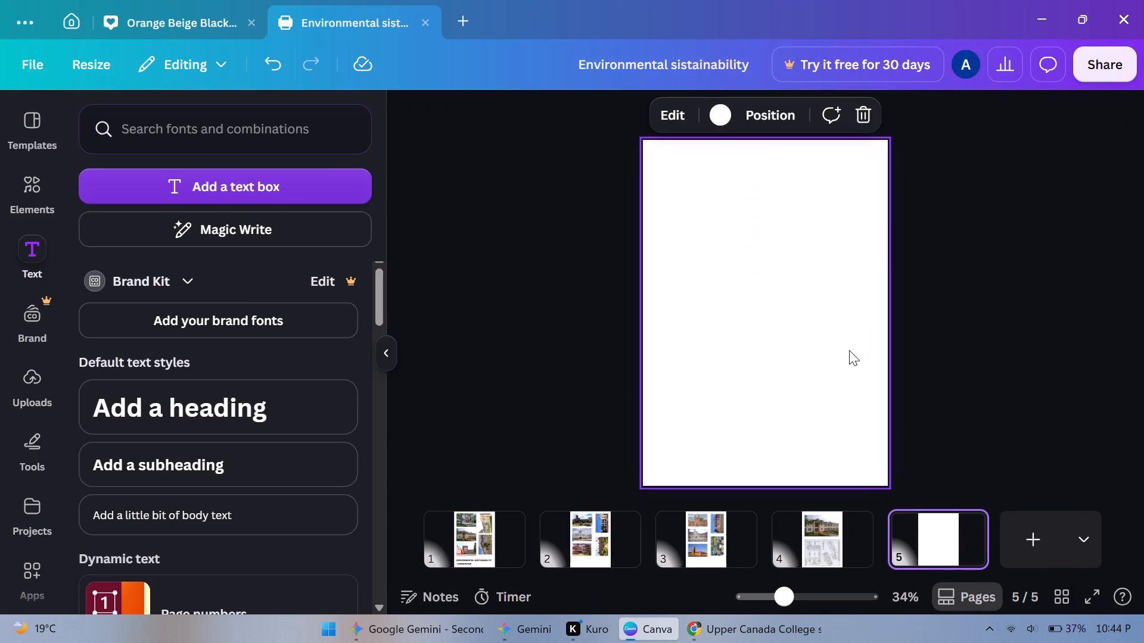
right_click(726, 315)
left_click(758, 379)
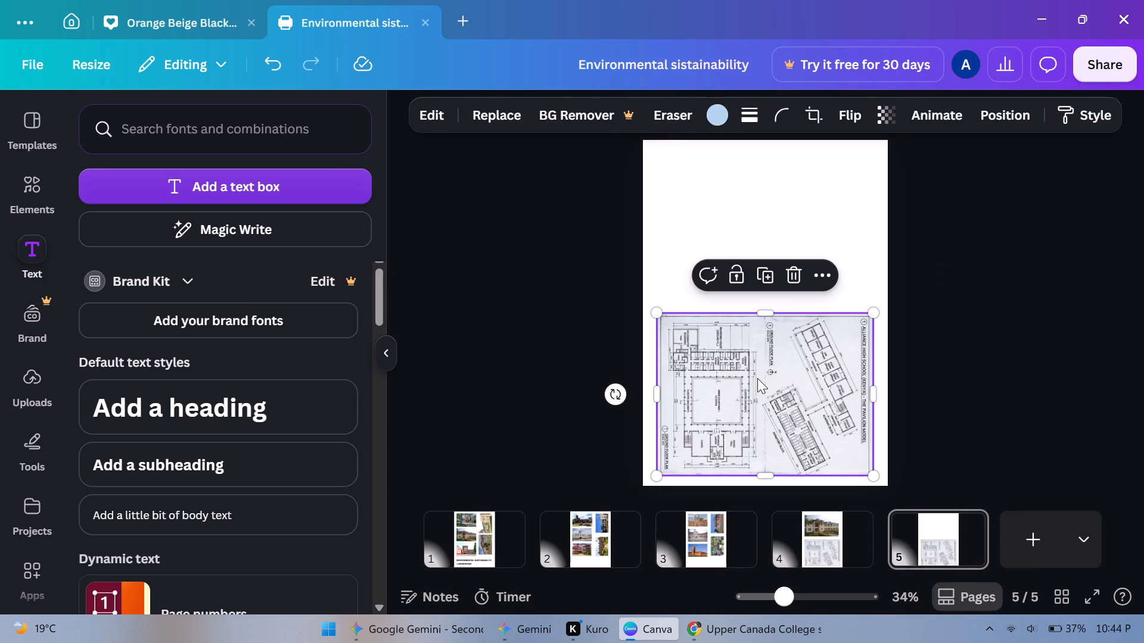
Rotate the pasted floor plan on page 5 upright and move it up to the middle of the page.
left_click_drag(614, 397, 766, 569)
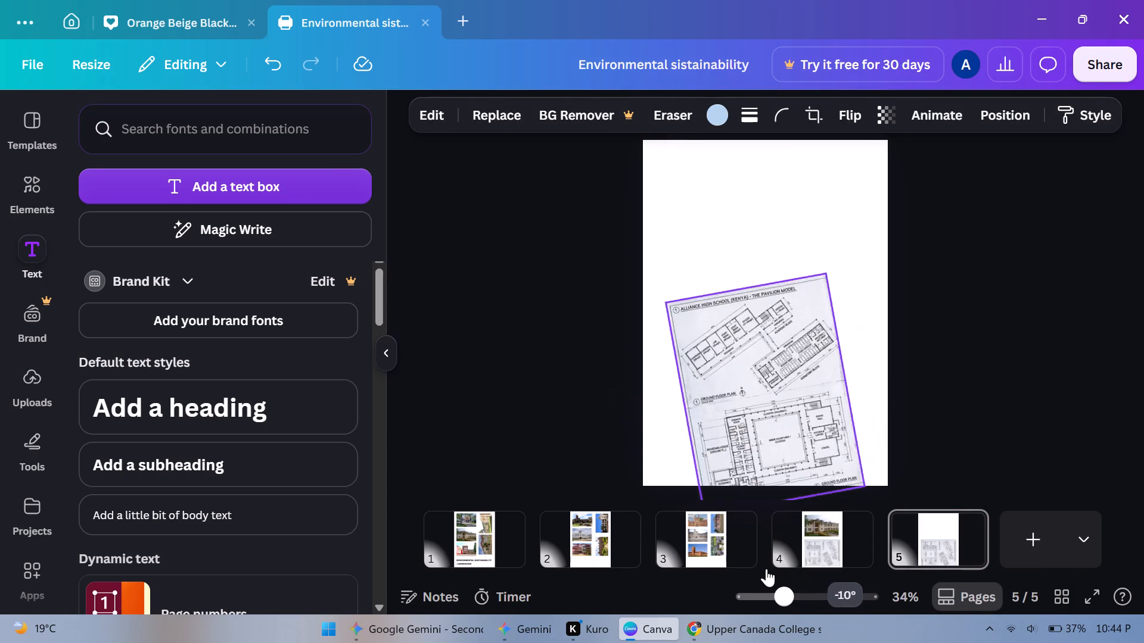
left_click_drag(766, 569, 770, 570)
left_click_drag(767, 415, 769, 415)
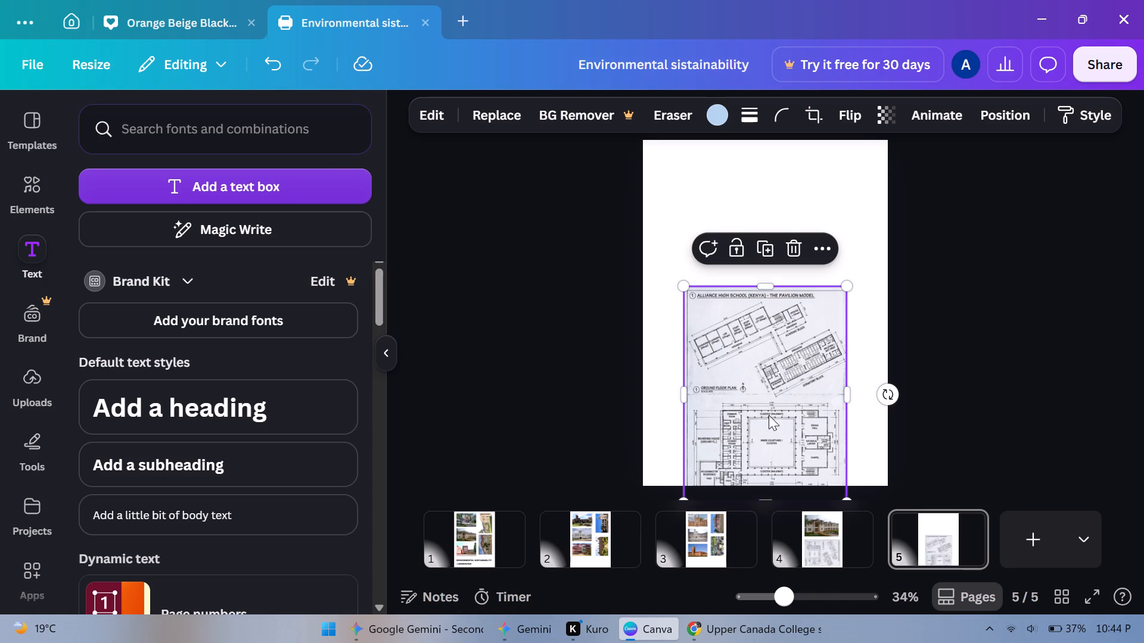
left_click_drag(769, 415, 758, 357)
Extend the floor plan's crop sideways and upwards to bring in the Michaelhouse and Lawrenceville plans, shifting the image across page 5.
left_click_drag(846, 338, 1107, 341)
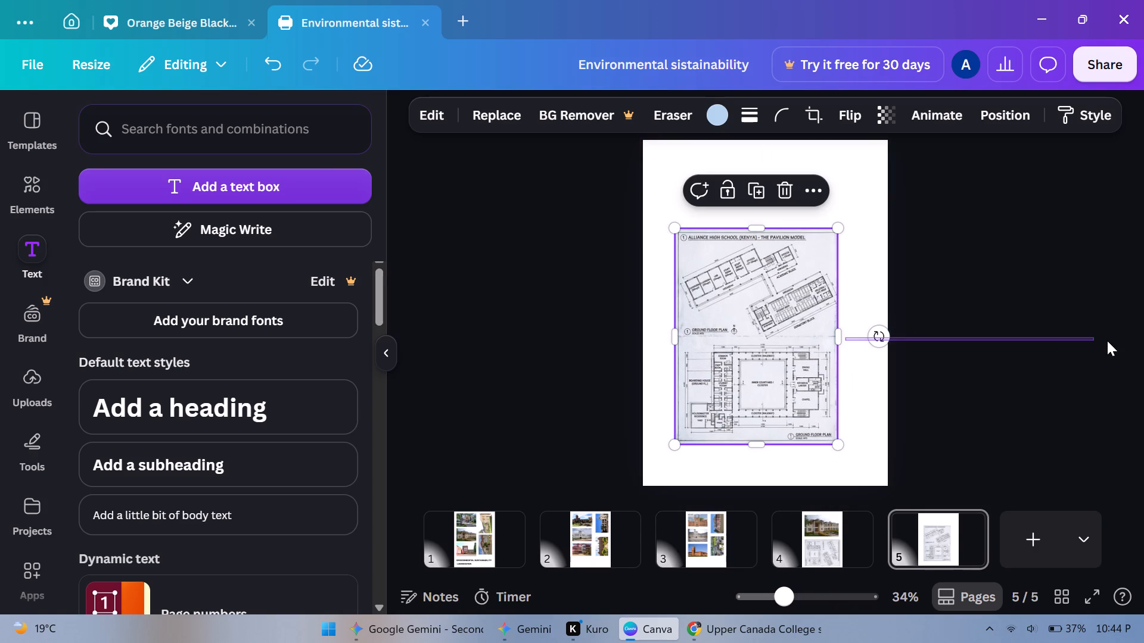
left_click_drag(1107, 341, 1099, 344)
left_click(806, 335)
left_click_drag(835, 338, 840, 338)
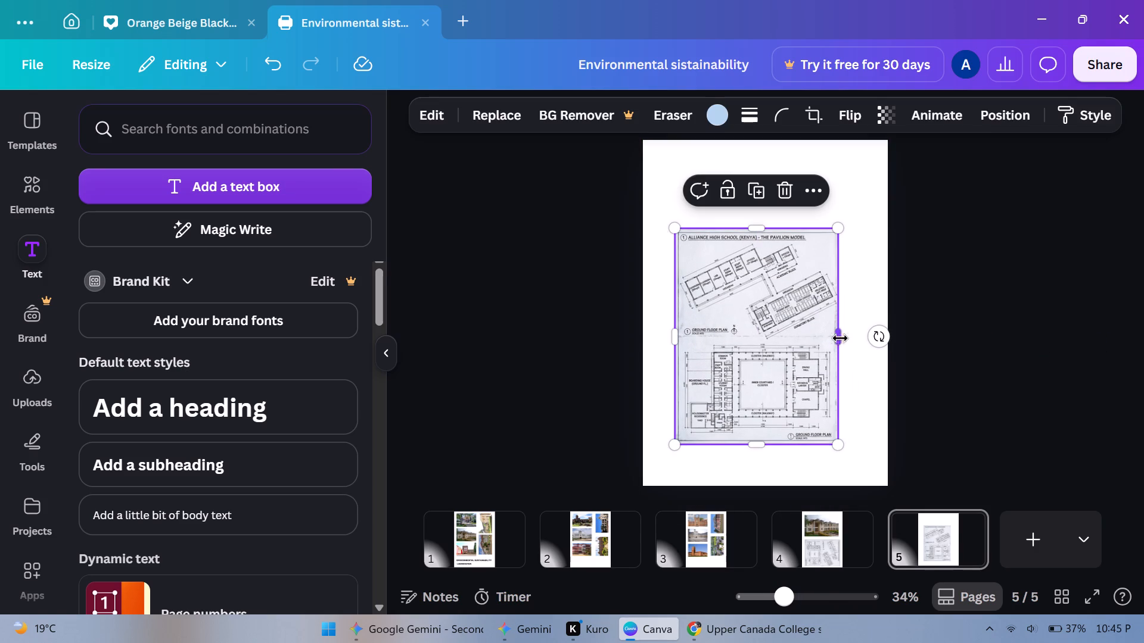
left_click_drag(840, 338, 1037, 338)
left_click(1037, 338)
left_click_drag(810, 354, 688, 351)
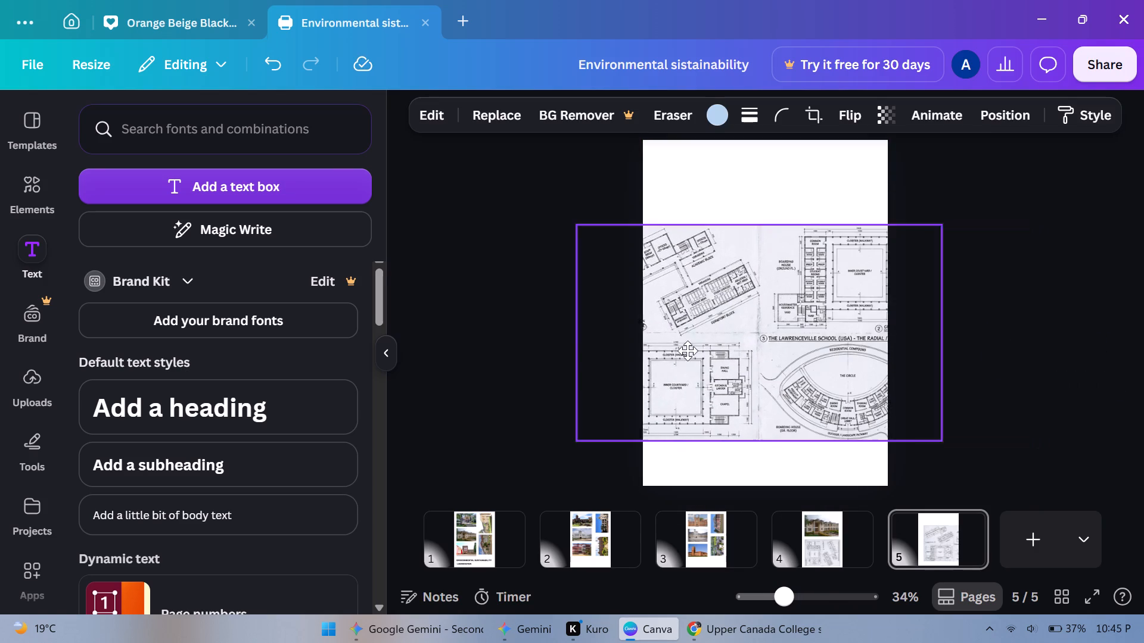
left_click_drag(688, 351, 674, 349)
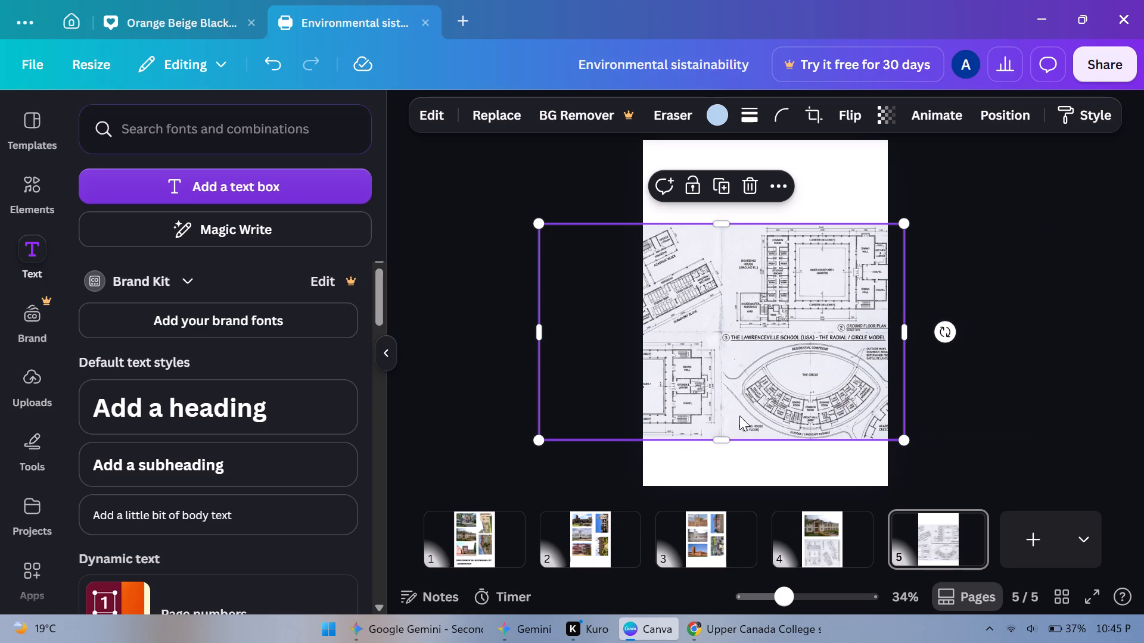
left_click_drag(716, 220, 724, 195)
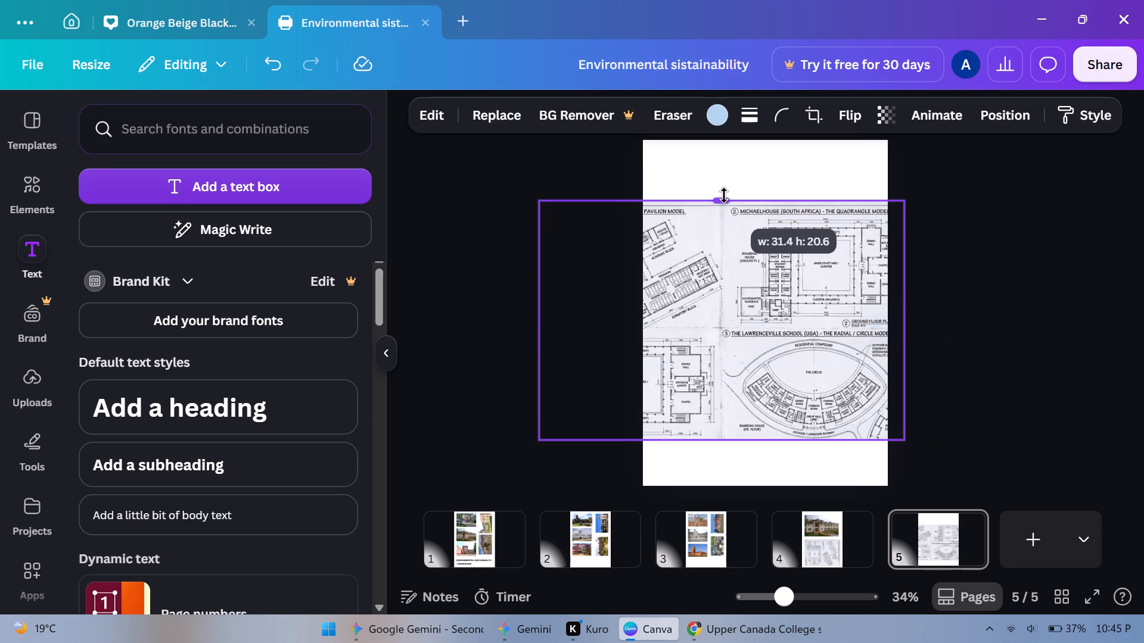
left_click_drag(724, 195, 724, 196)
Crop the image on page 5 to only the Michaelhouse (South Africa) quadrangle model plan and bring it within the page.
left_click_drag(534, 321, 567, 327)
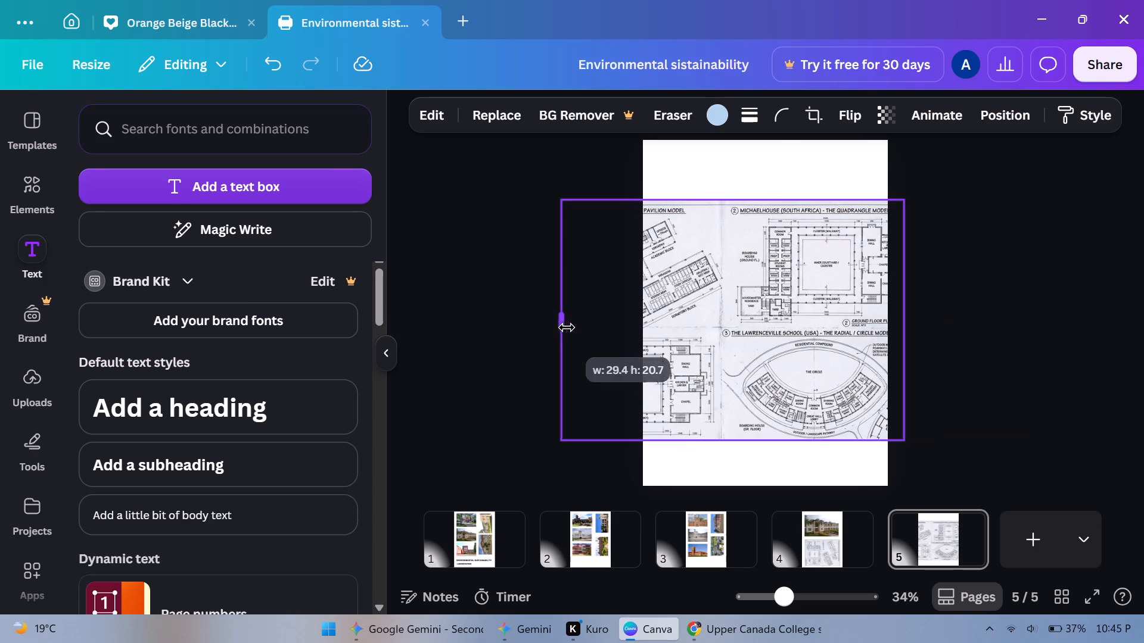
left_click_drag(567, 327, 714, 336)
left_click_drag(817, 320, 818, 321)
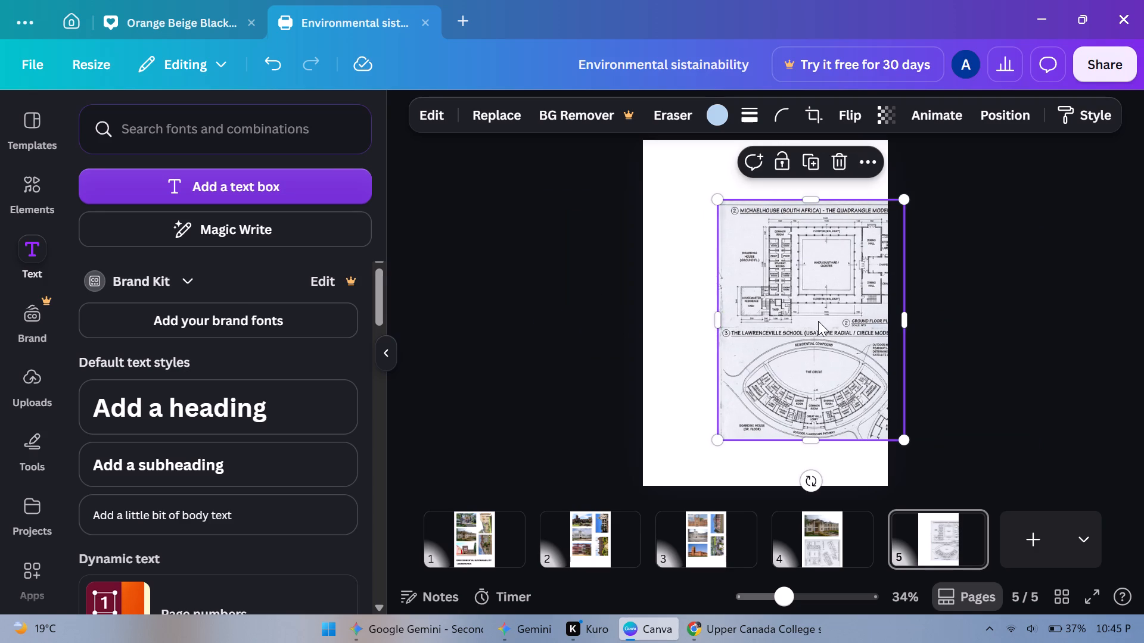
left_click_drag(818, 321, 761, 336)
left_click_drag(851, 342, 859, 342)
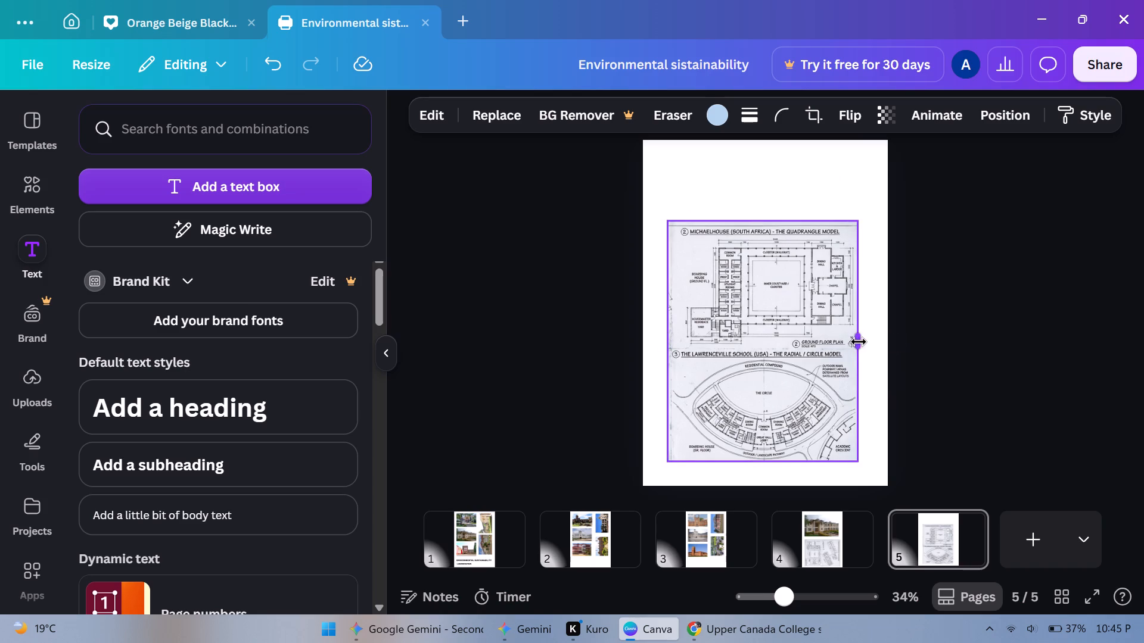
left_click_drag(859, 342, 860, 342)
left_click_drag(767, 464, 776, 373)
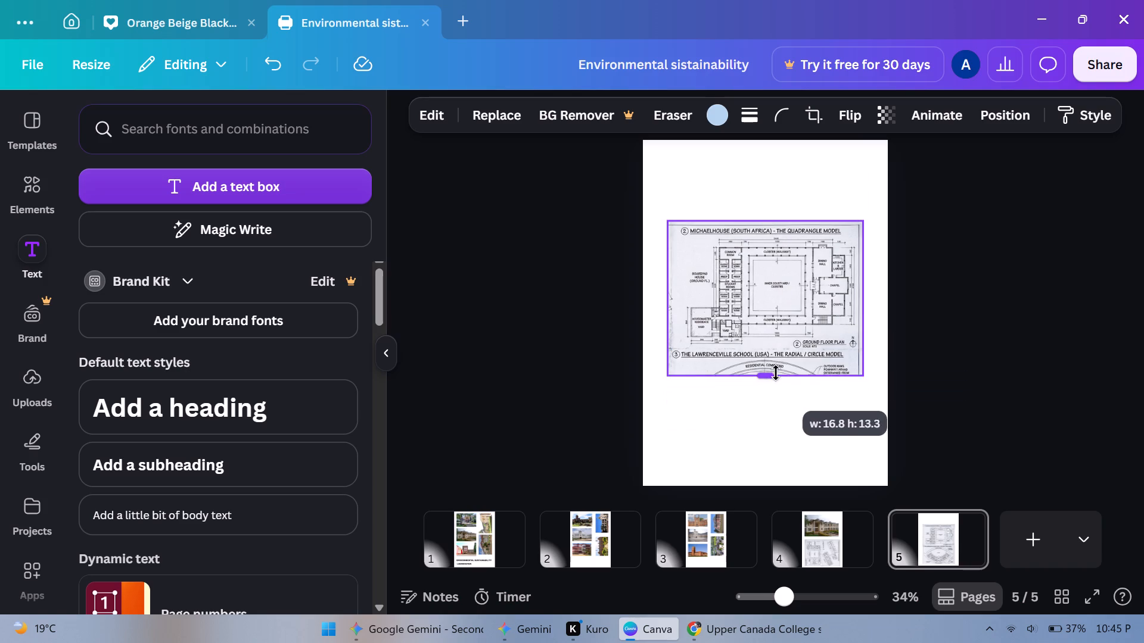
left_click_drag(776, 373, 789, 355)
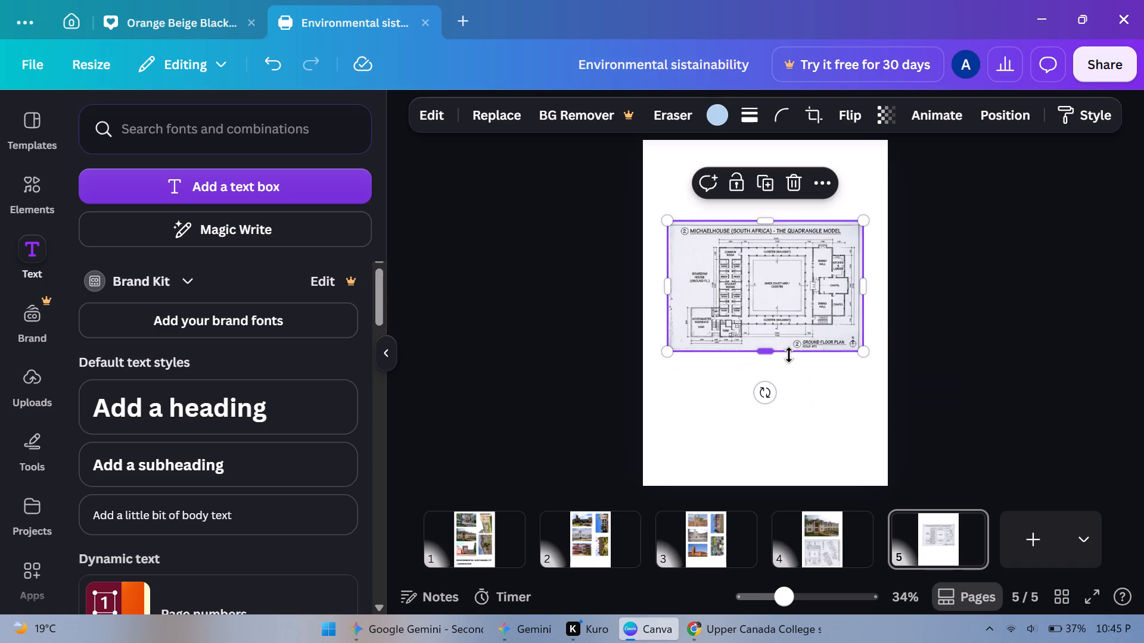
Enlarge the Michaelhouse plan to about 17.5 by 11.7 and centre it in the lower half of page 5.
left_click_drag(862, 351, 869, 357)
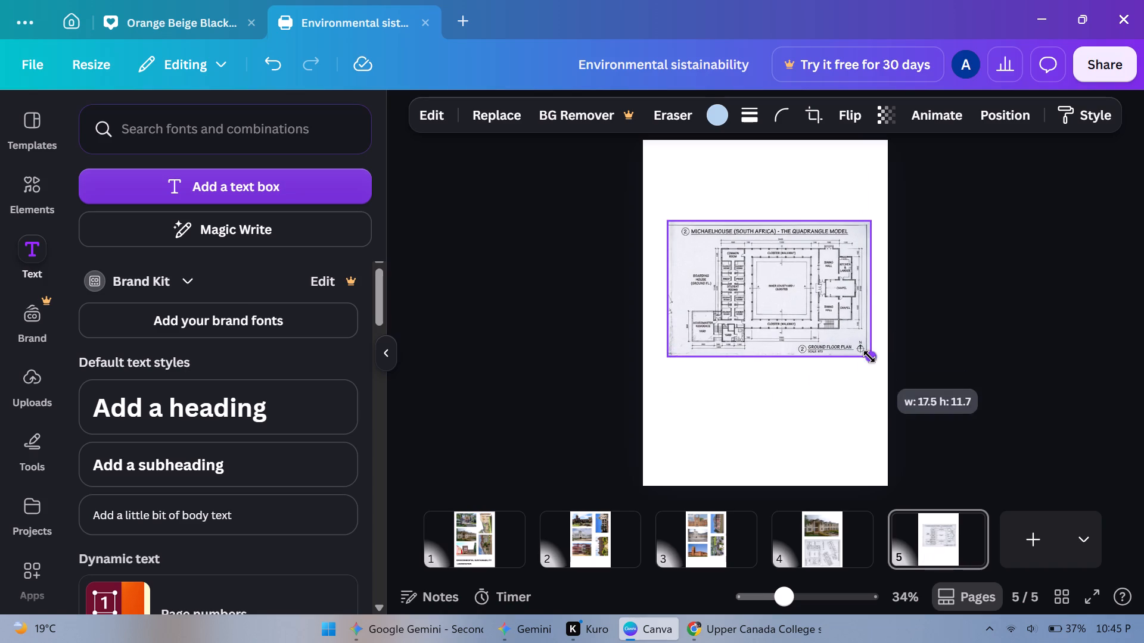
left_click_drag(770, 291, 763, 369)
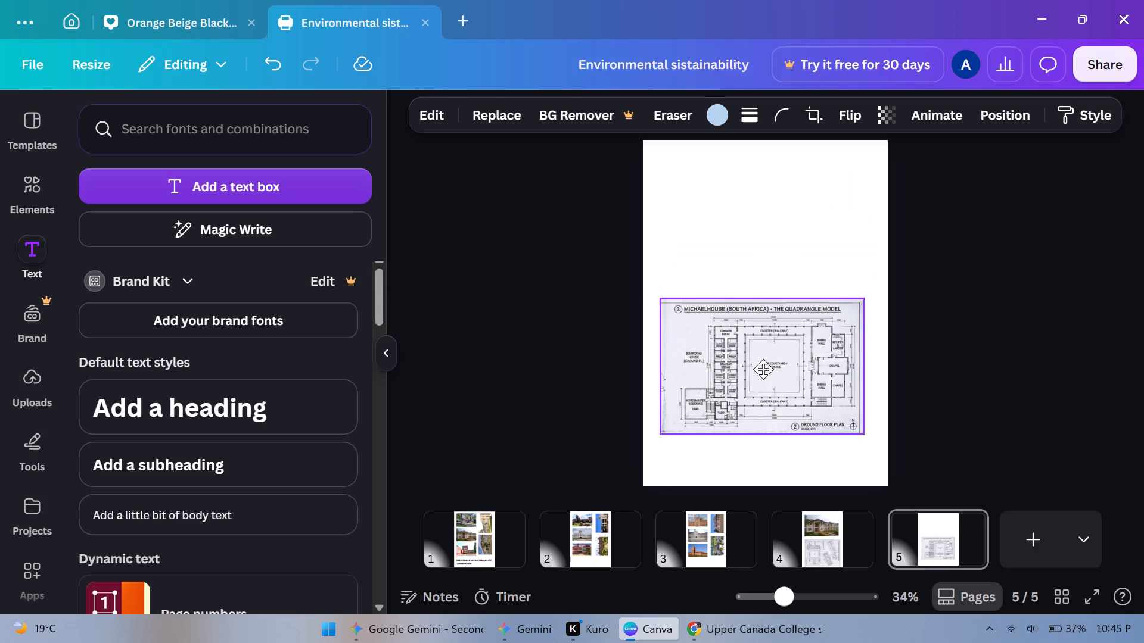
left_click_drag(763, 369, 761, 378)
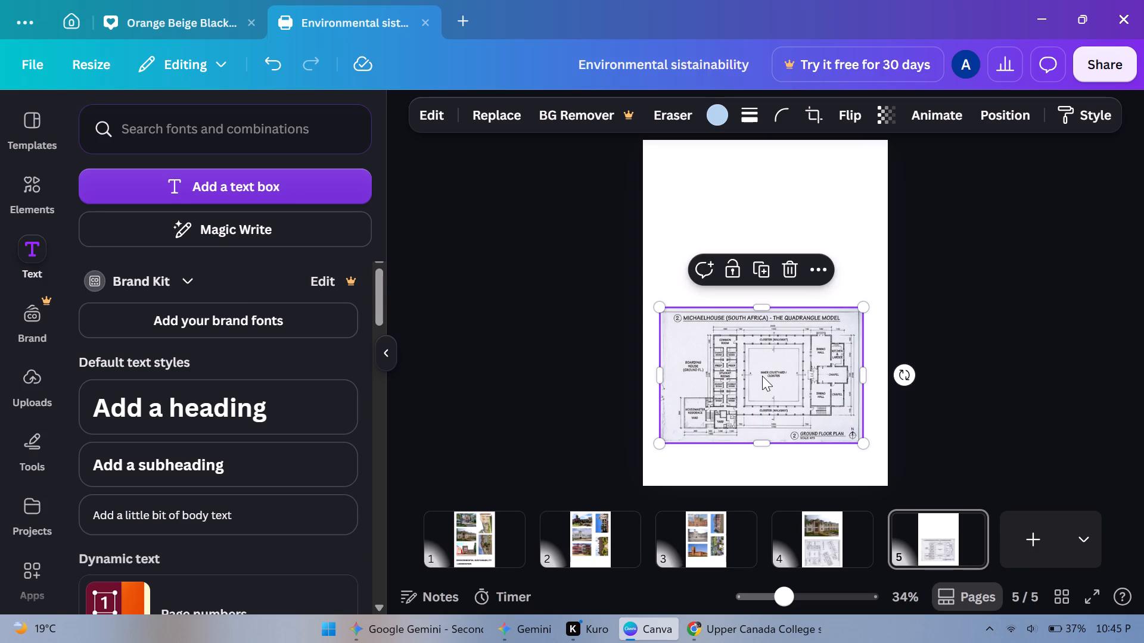
left_click(776, 385)
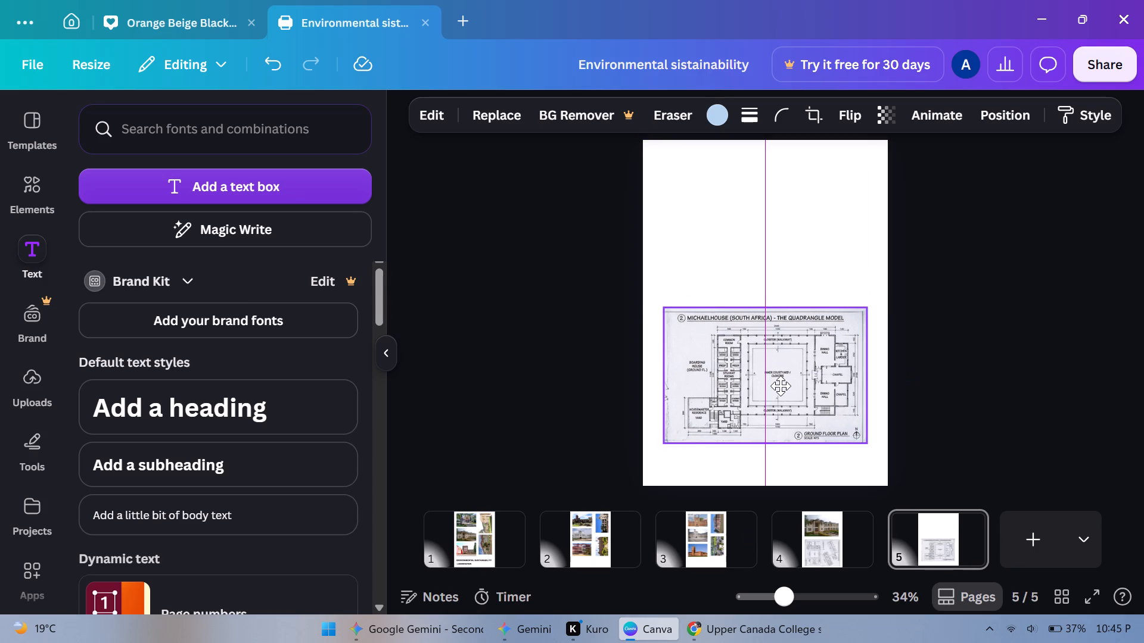
left_click(930, 285)
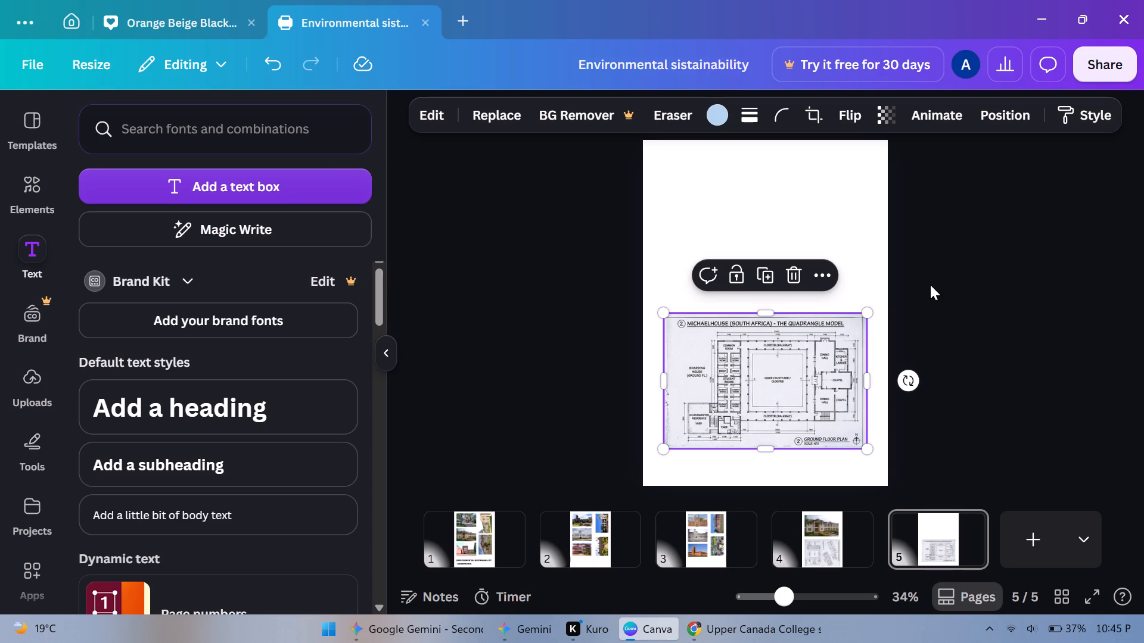
left_click(713, 631)
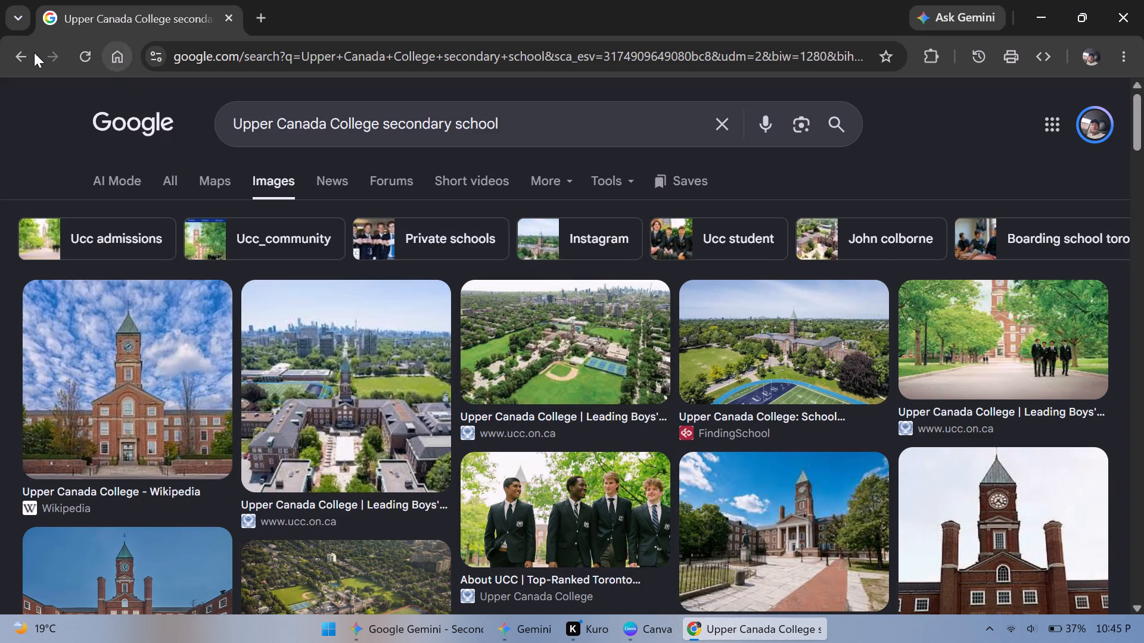
left_click(21, 55)
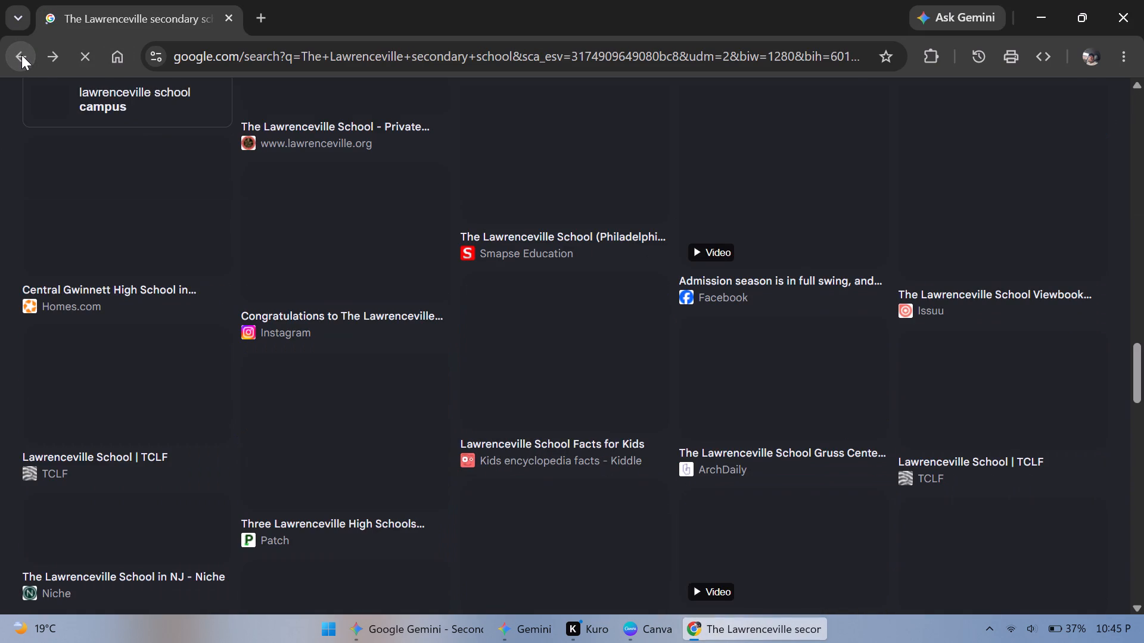
scroll(436, 386, "up", 9)
scroll(436, 386, "up", 12)
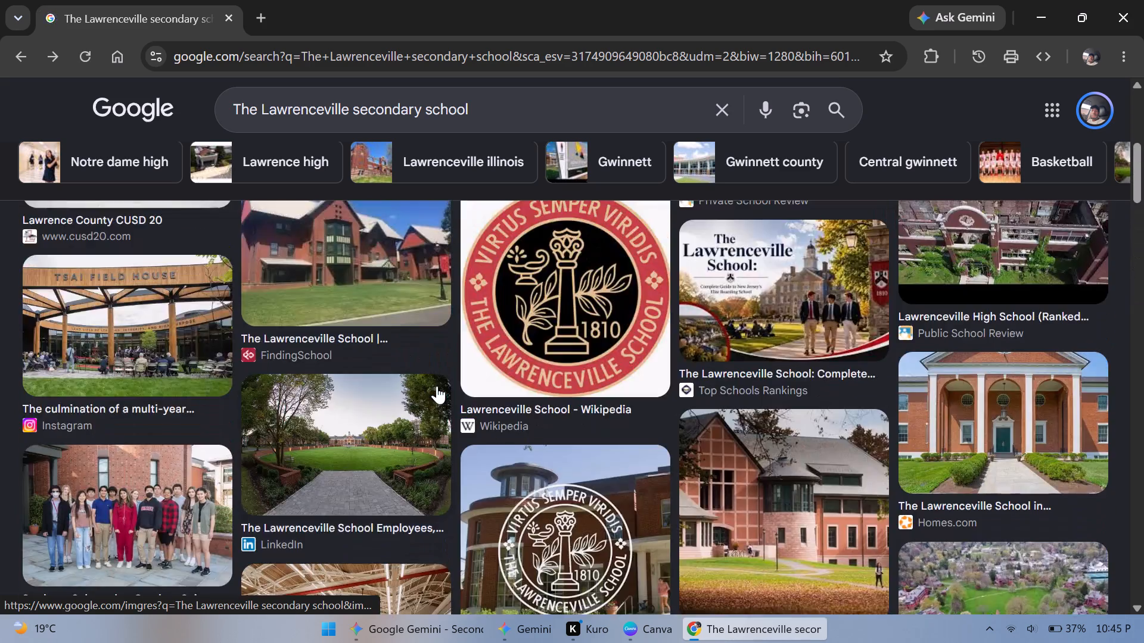
scroll(437, 386, "up", 6)
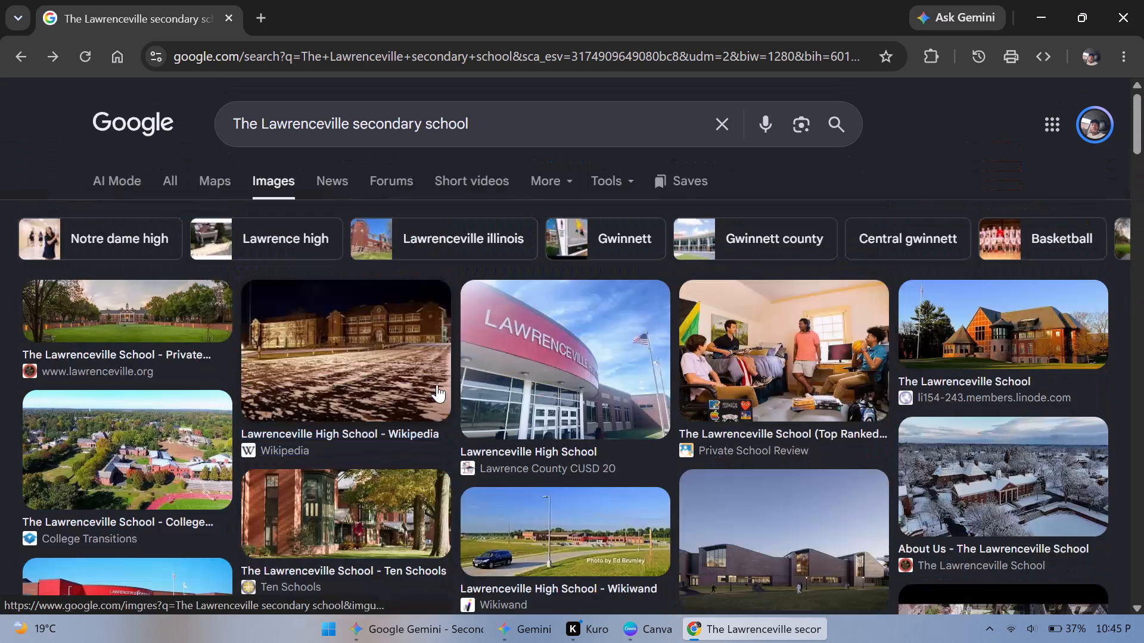
left_click(500, 632)
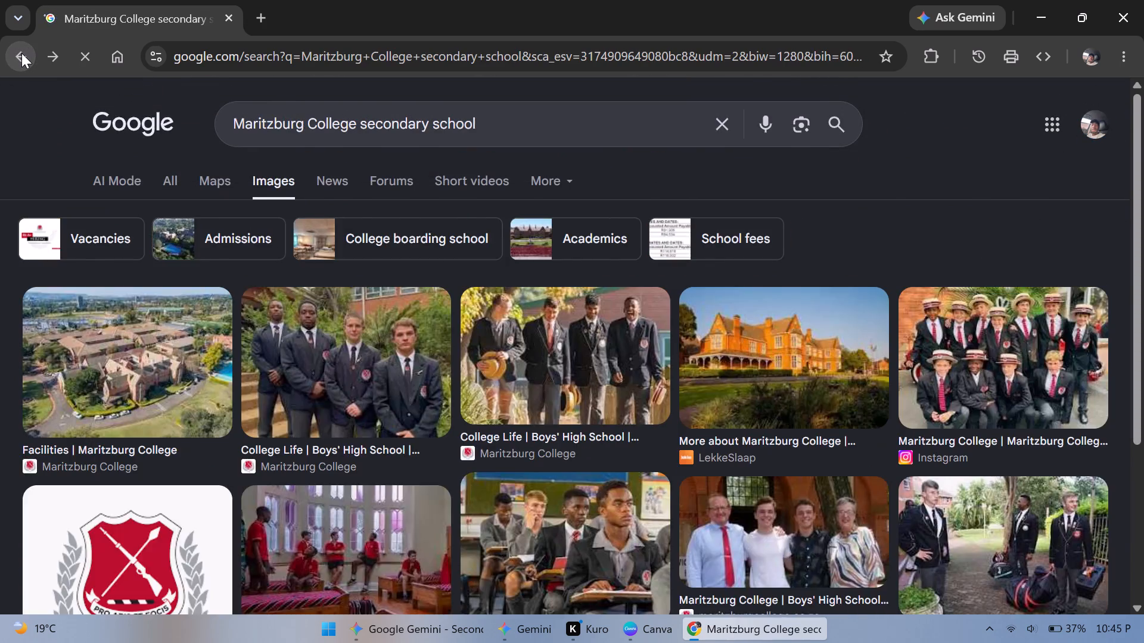
scroll(233, 338, "up", 14)
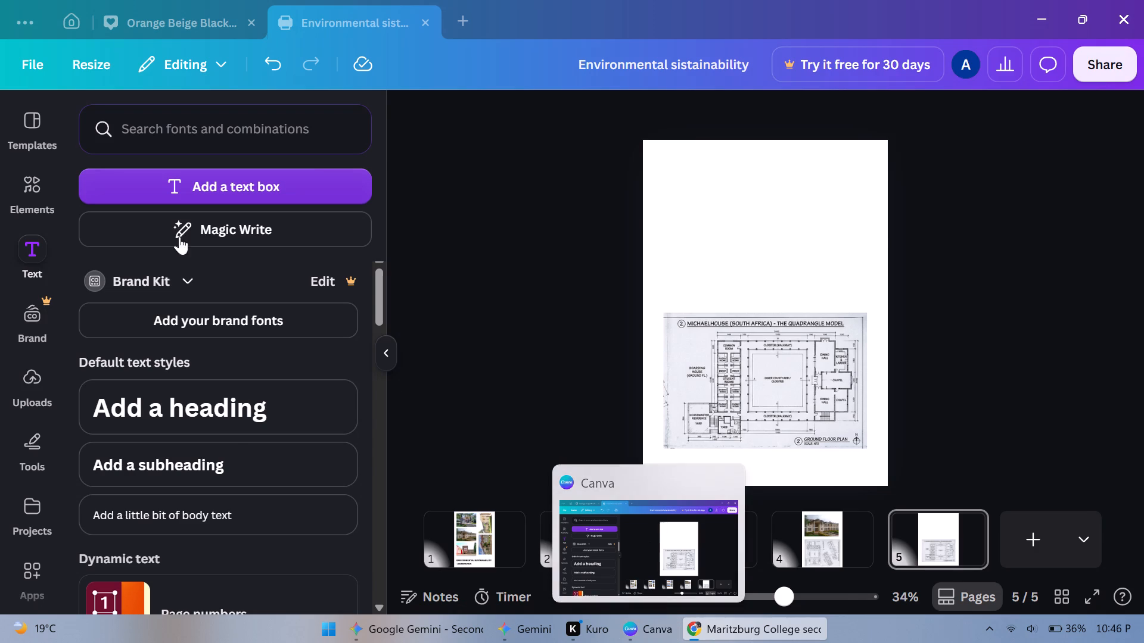
left_click(19, 54)
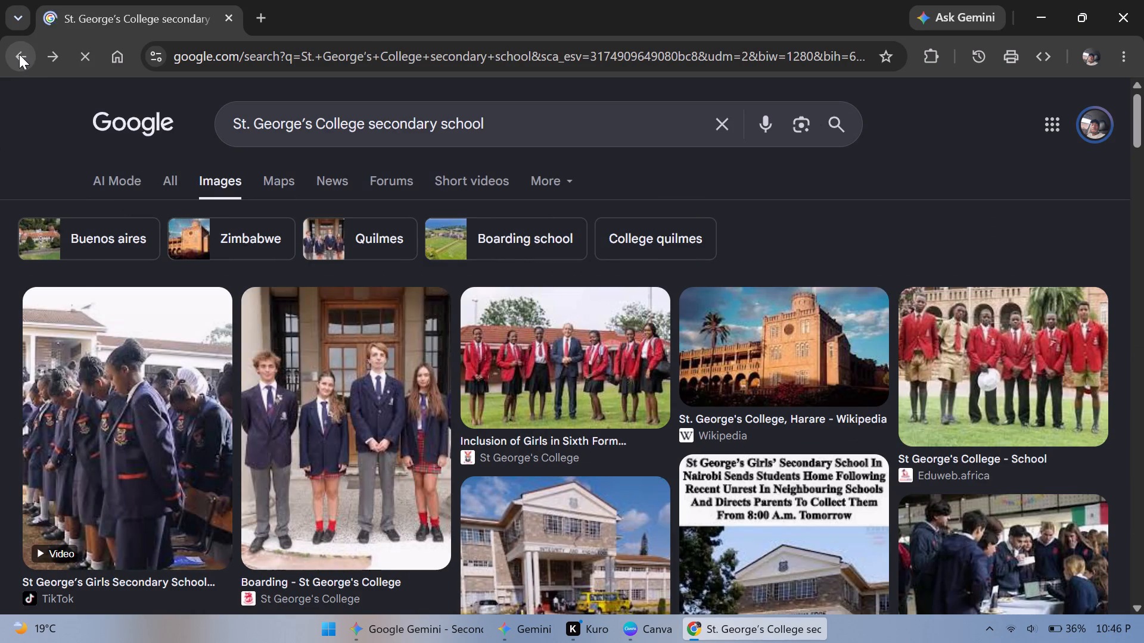
left_click(19, 54)
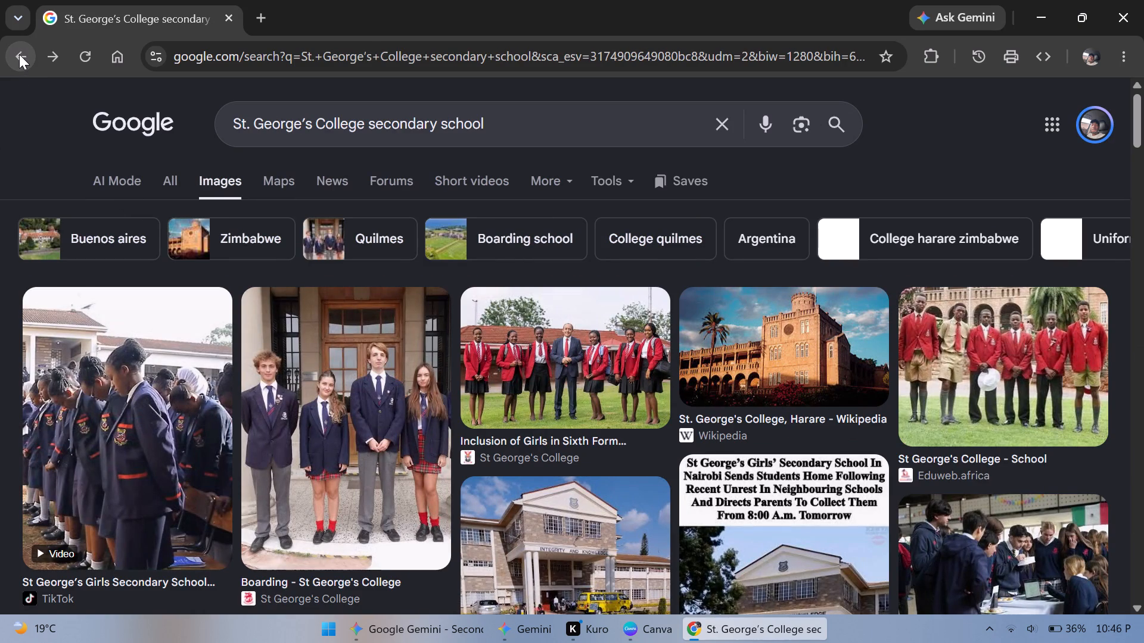
left_click(19, 54)
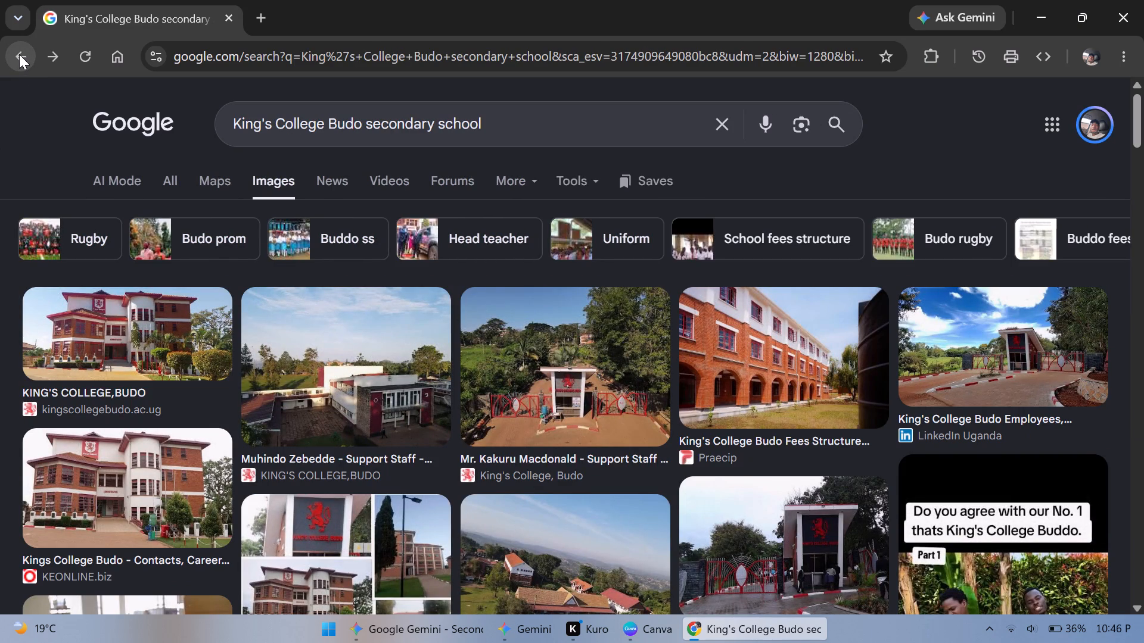
left_click(19, 54)
scroll(212, 262, "up", 13)
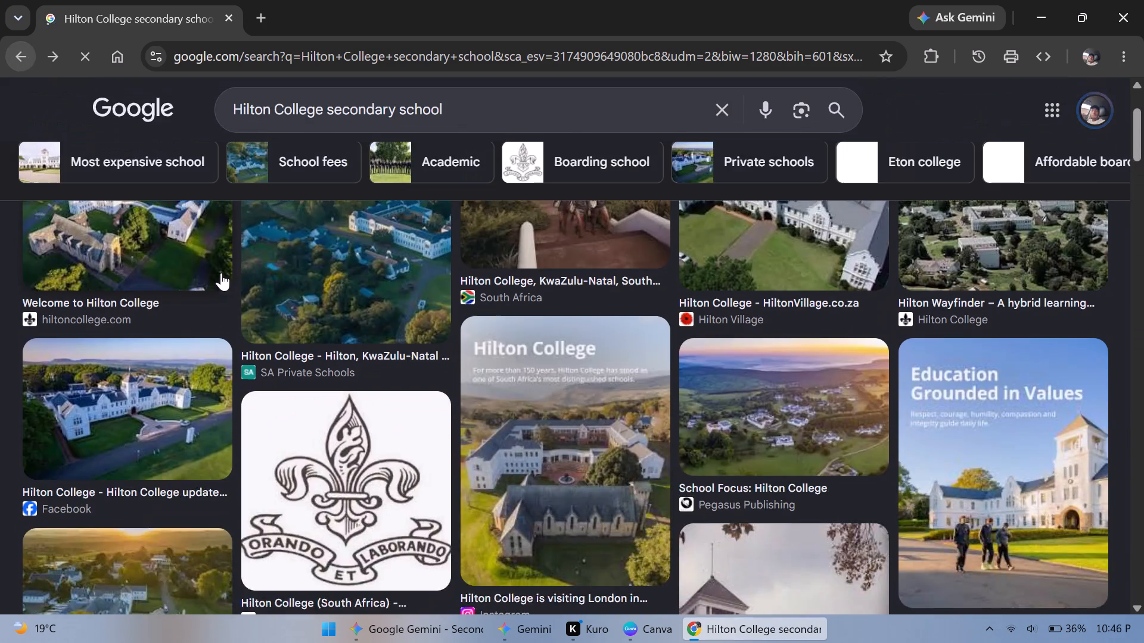
left_click(28, 46)
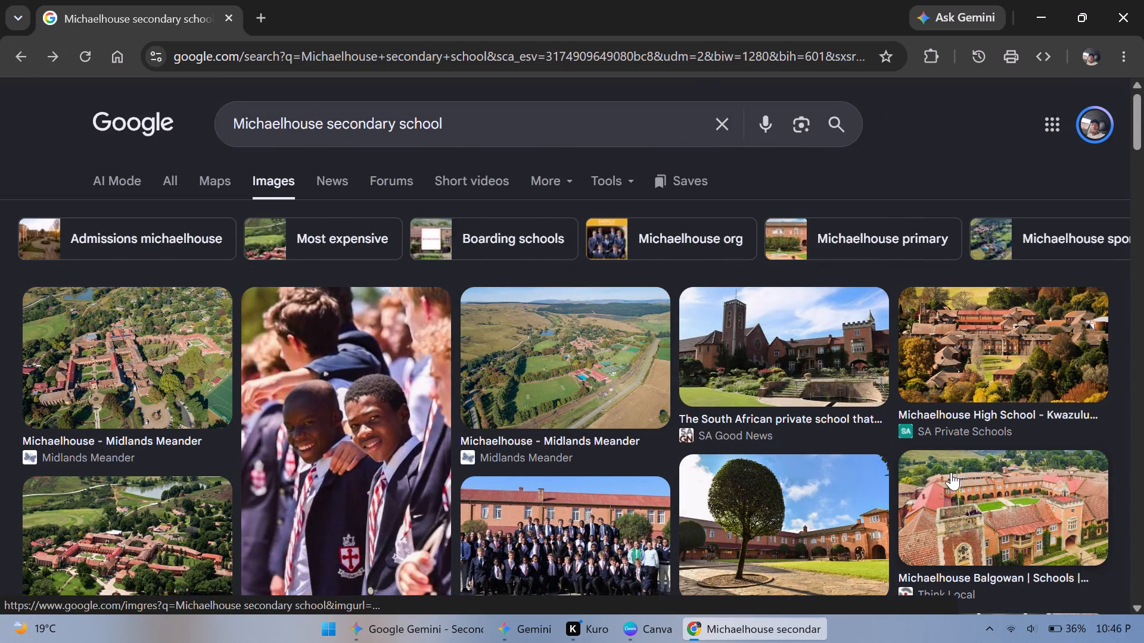
In Canva, copy the Michaelhouse photo with the brick tower from the top of page 2 onto page 5.
left_click(629, 640)
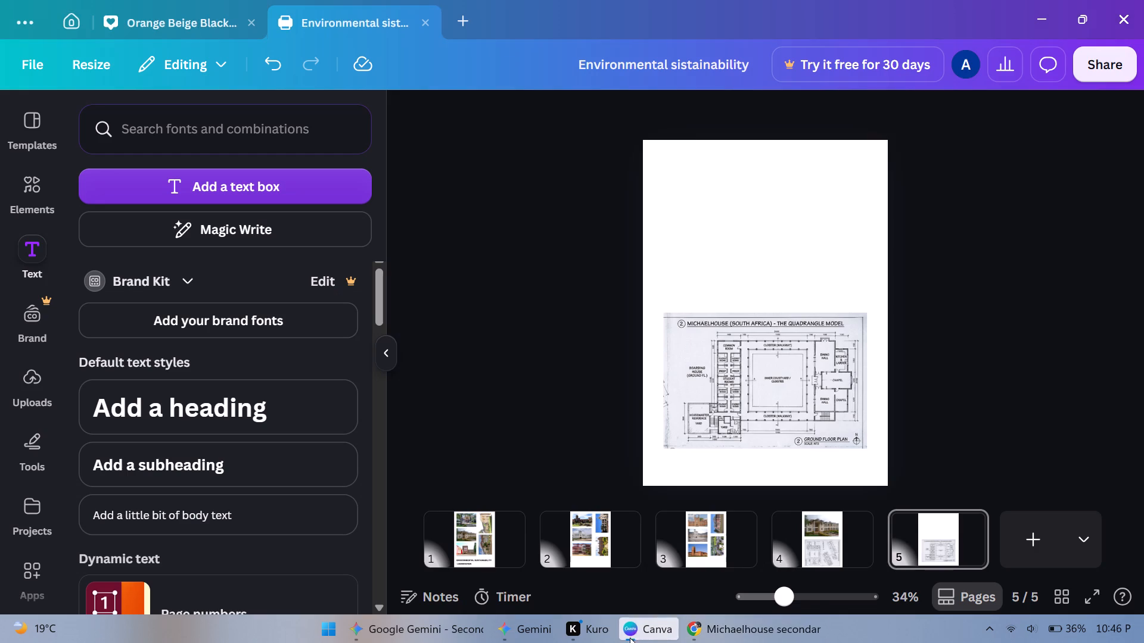
left_click(601, 544)
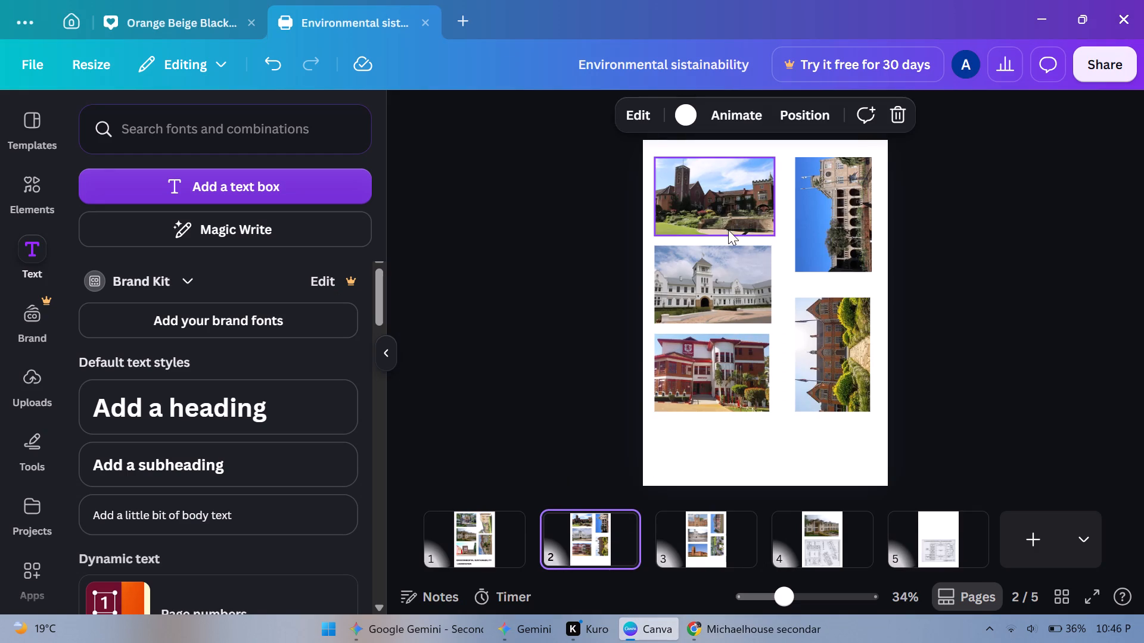
right_click(728, 230)
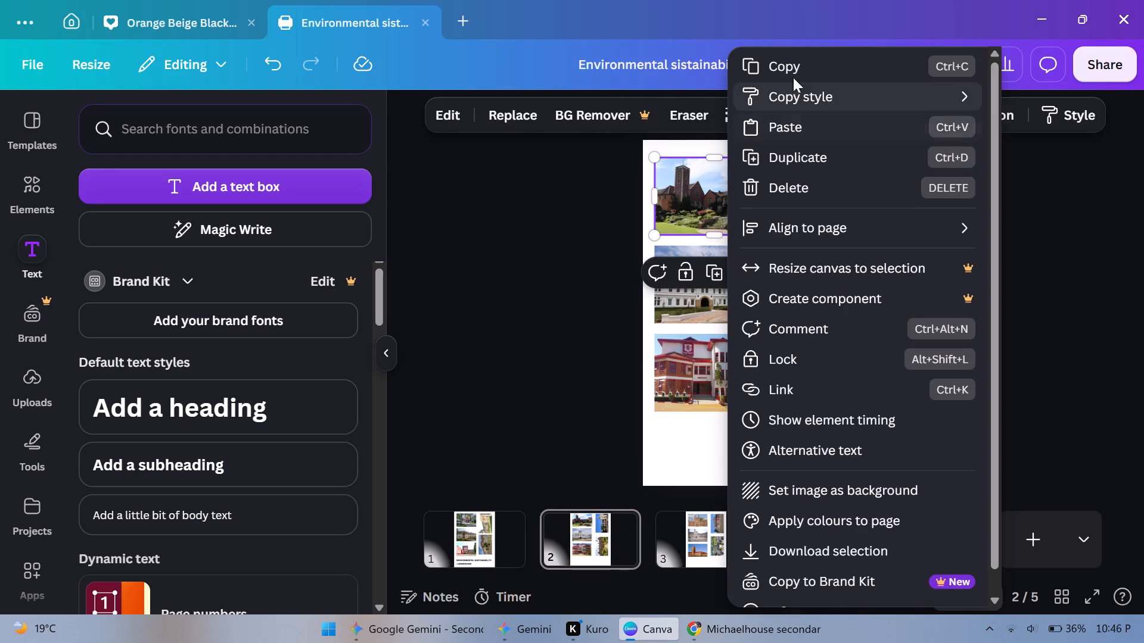
left_click(814, 73)
left_click(945, 538)
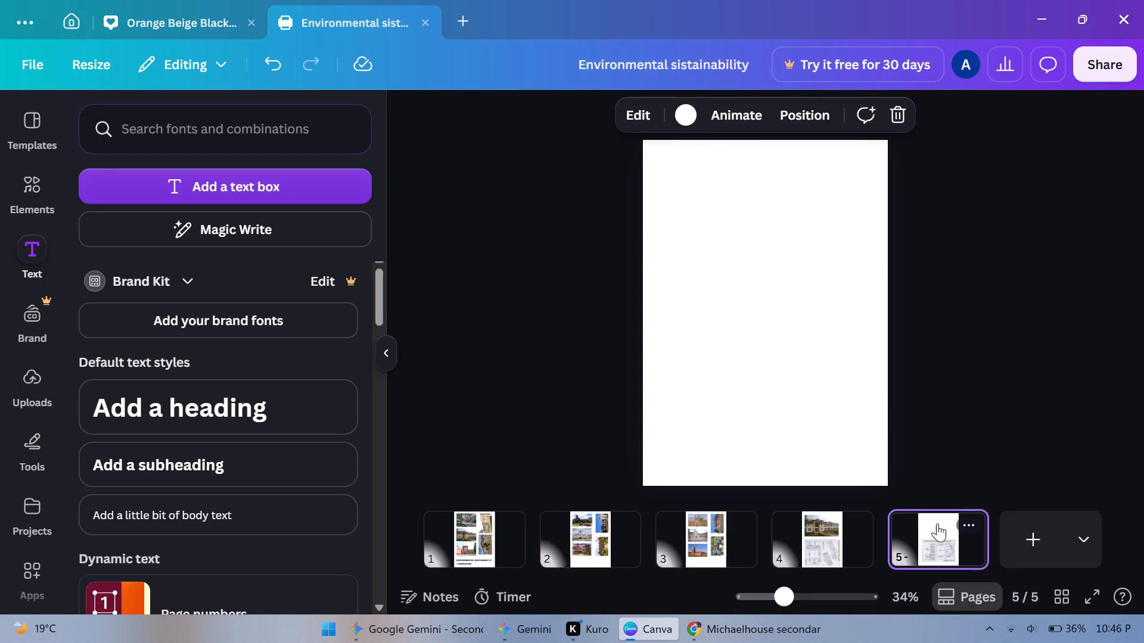
right_click(772, 217)
left_click(869, 321)
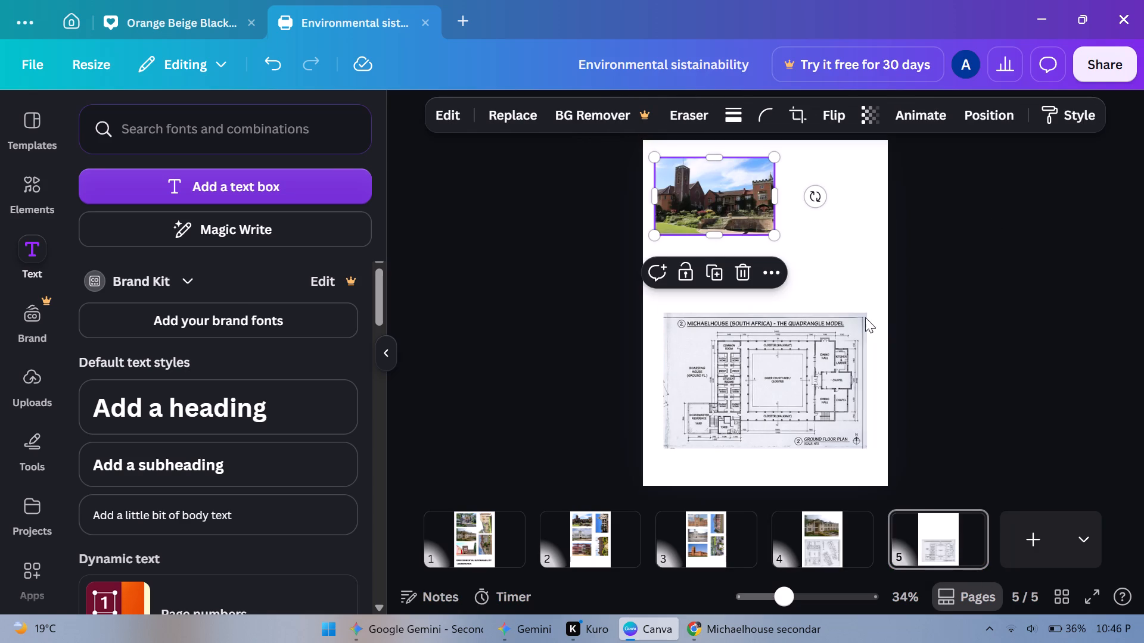
Enlarge the Michaelhouse photo to nearly the floor plan's width and line it up above the plan on page 5.
left_click_drag(771, 231, 824, 294)
left_click_drag(727, 213, 741, 225)
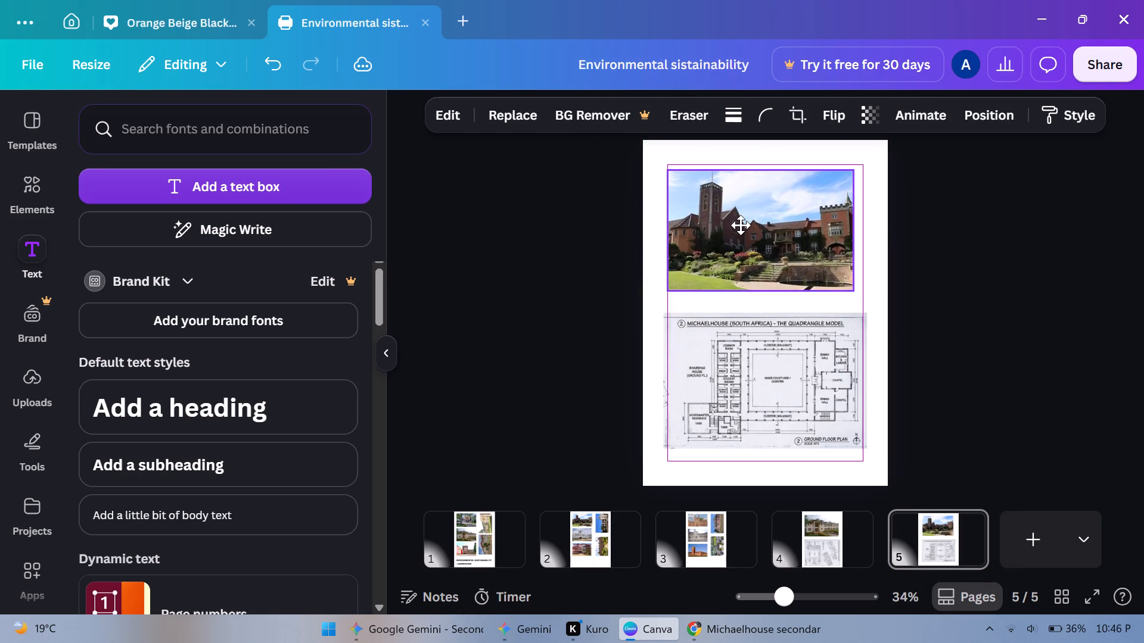
left_click_drag(741, 225, 735, 223)
left_click_drag(847, 280, 848, 282)
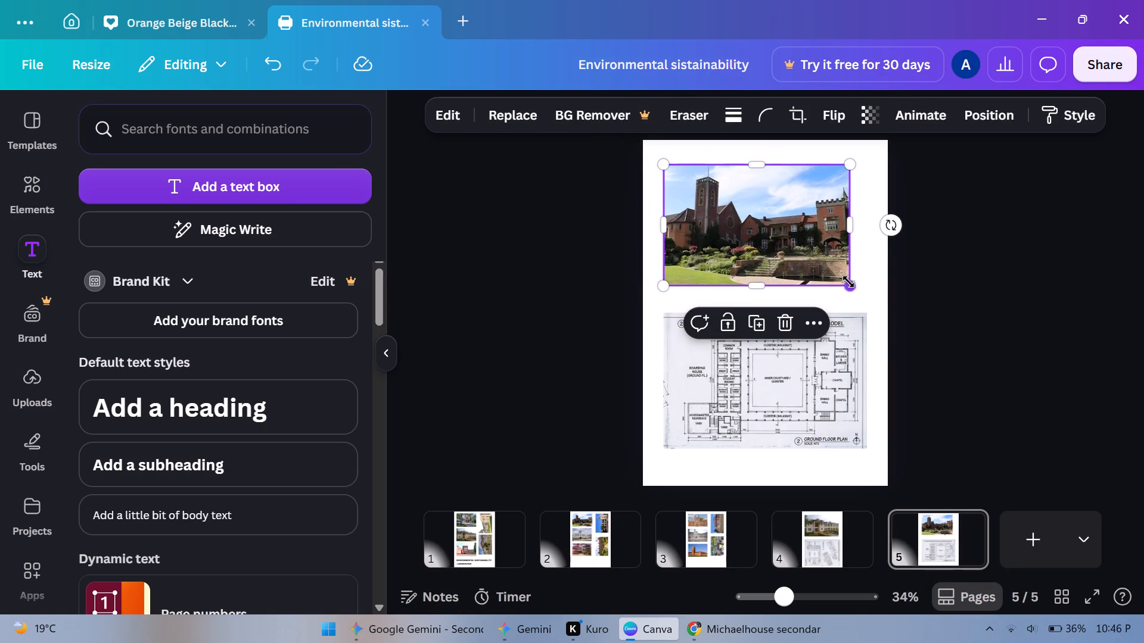
left_click_drag(848, 282, 859, 288)
left_click(1043, 290)
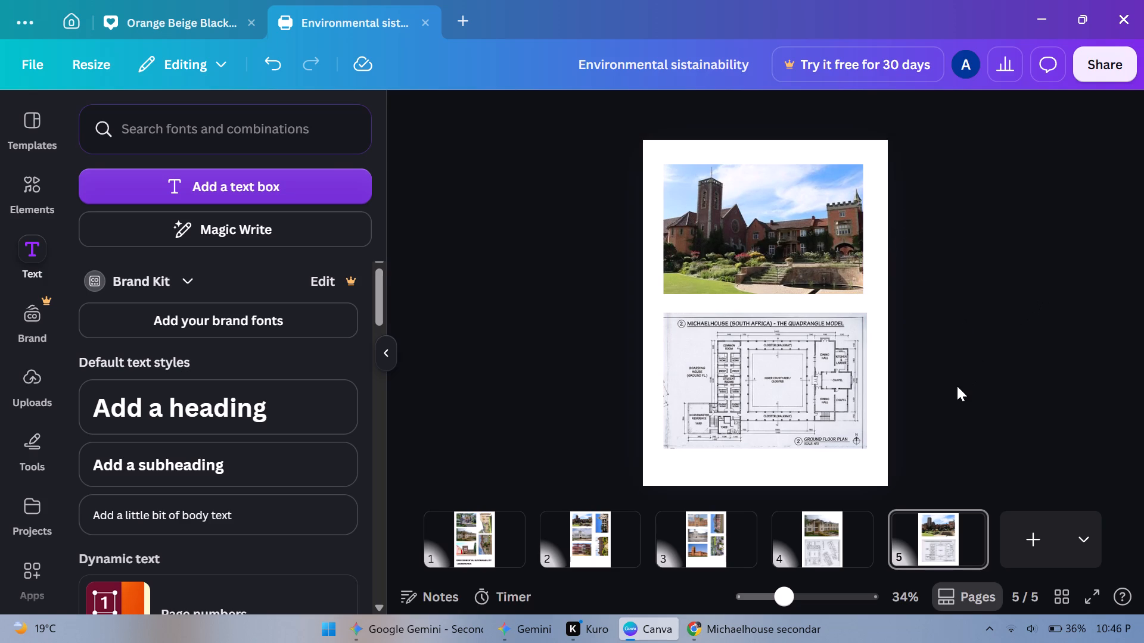
Add a blank page 6 and paste a copy of page 5's Michaelhouse floor plan onto it.
left_click(1045, 539)
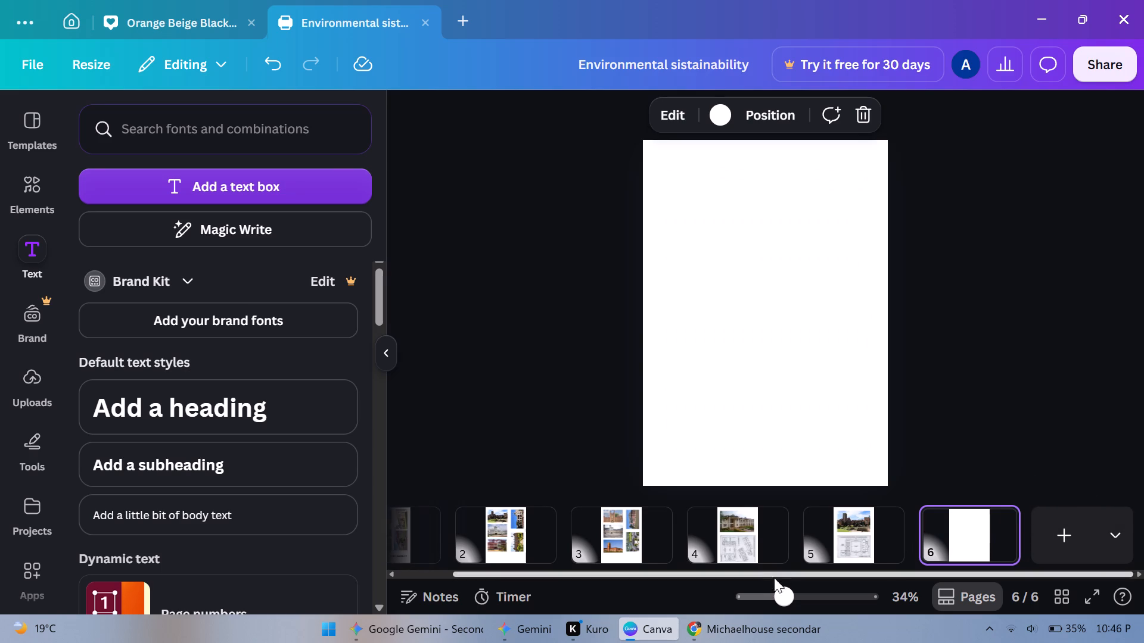
left_click(848, 533)
left_click(750, 376)
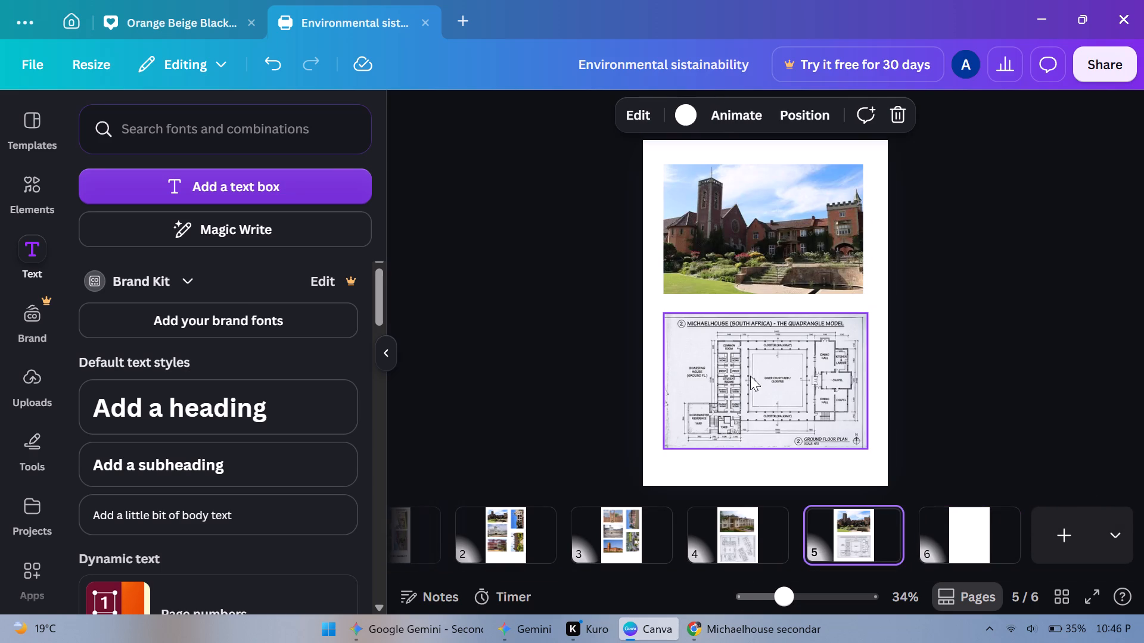
right_click(749, 376)
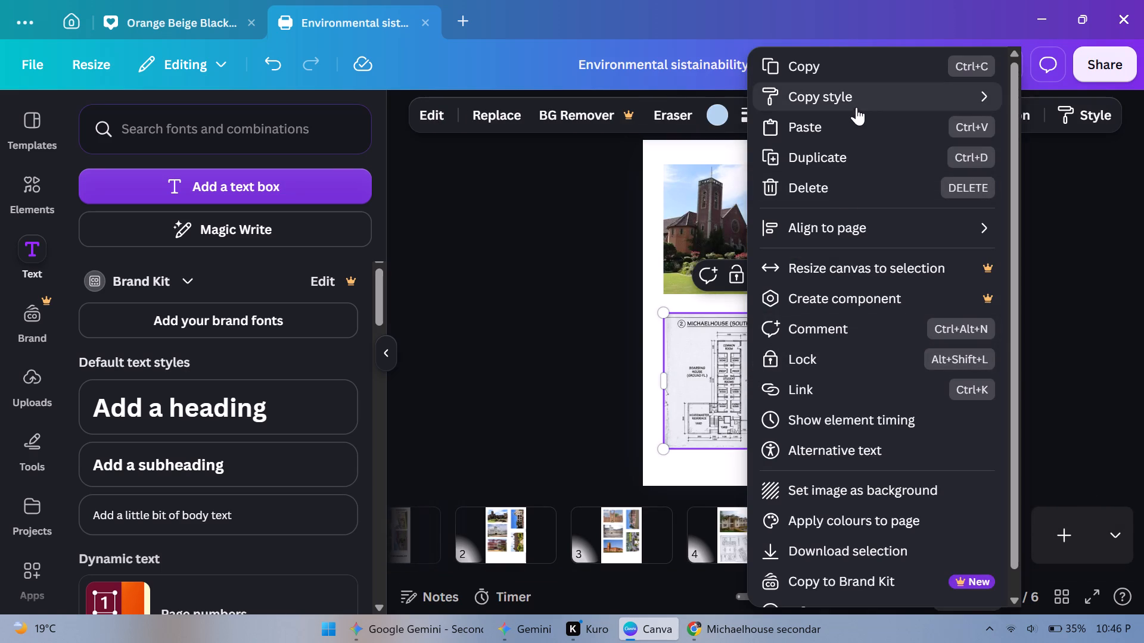
left_click(825, 78)
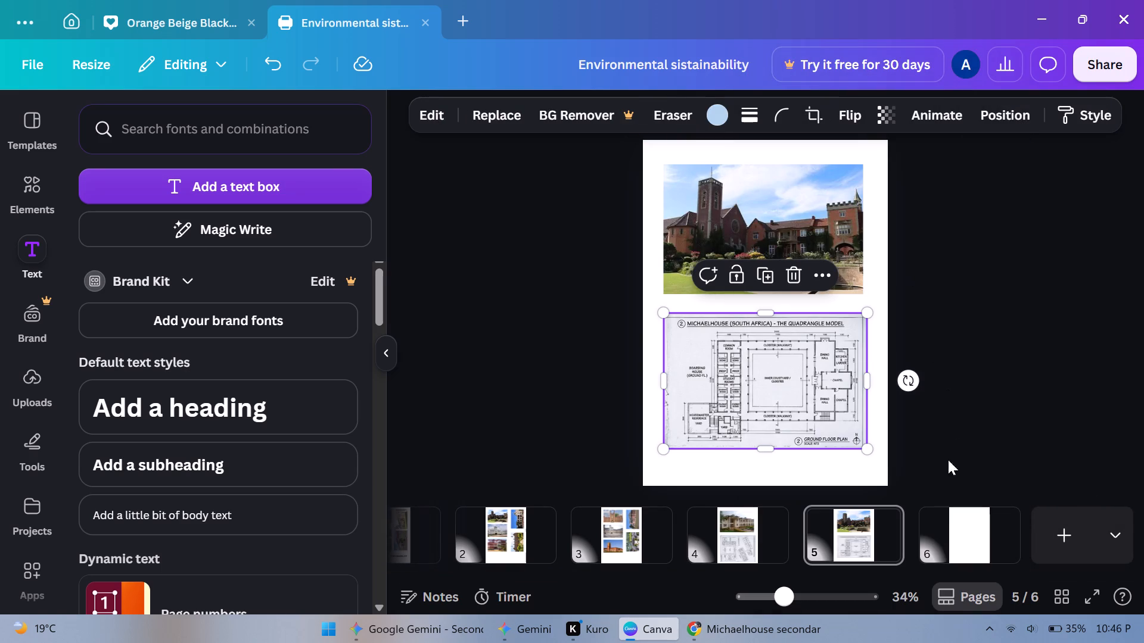
left_click(965, 536)
right_click(721, 364)
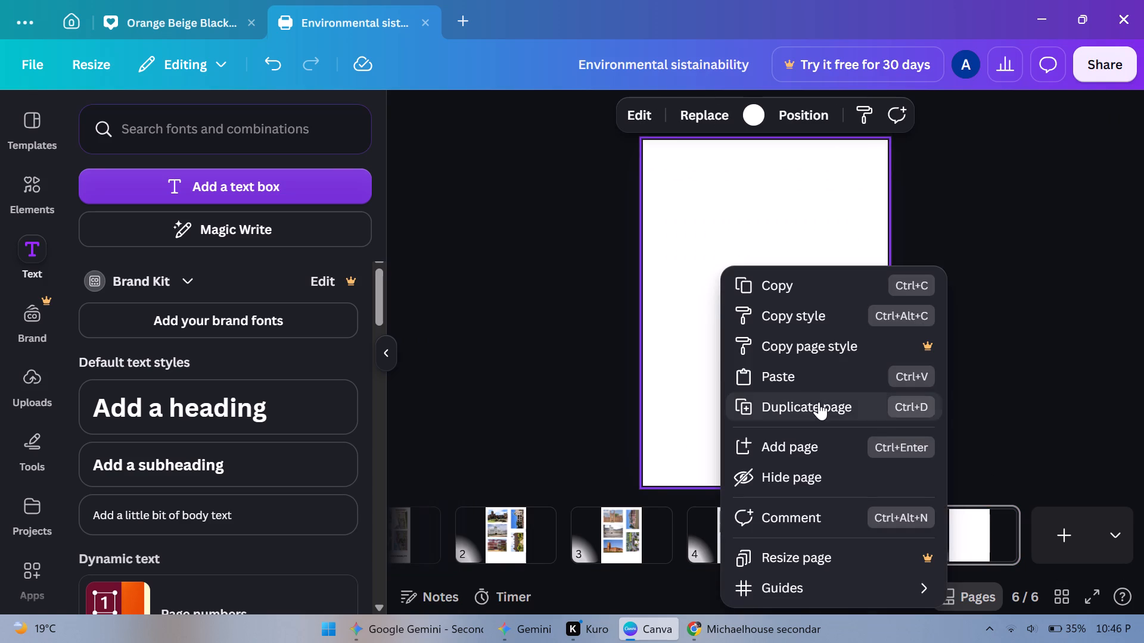
left_click(812, 383)
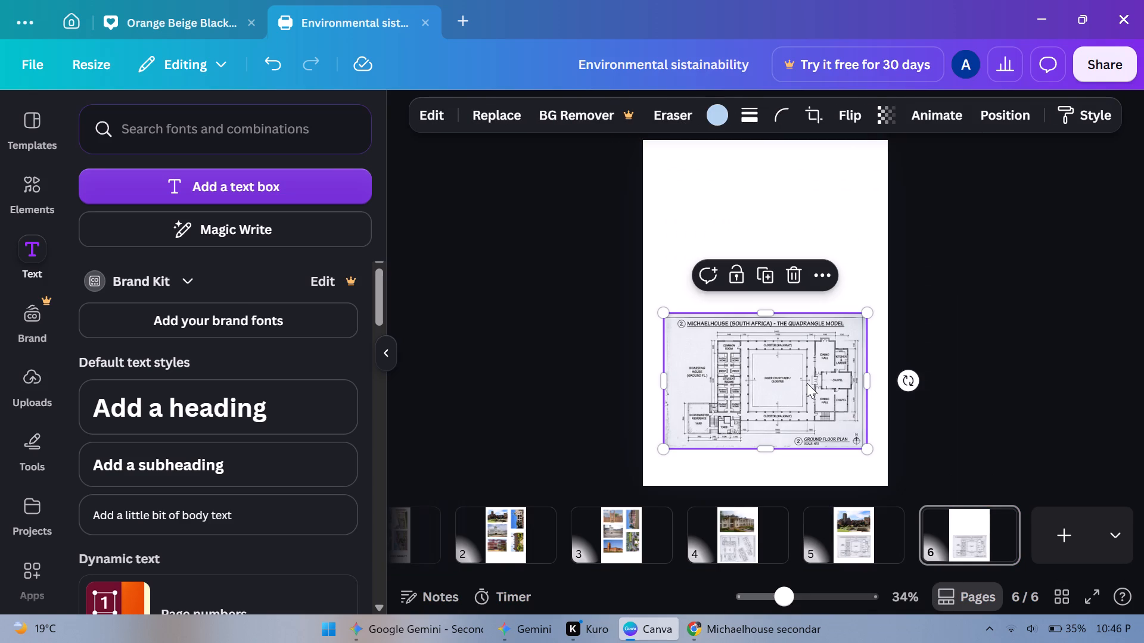
Move page 6's plan up and re-crop it downwards to show only The Lawrenceville School (USA) radial / circle model plan.
left_click_drag(753, 388, 773, 275)
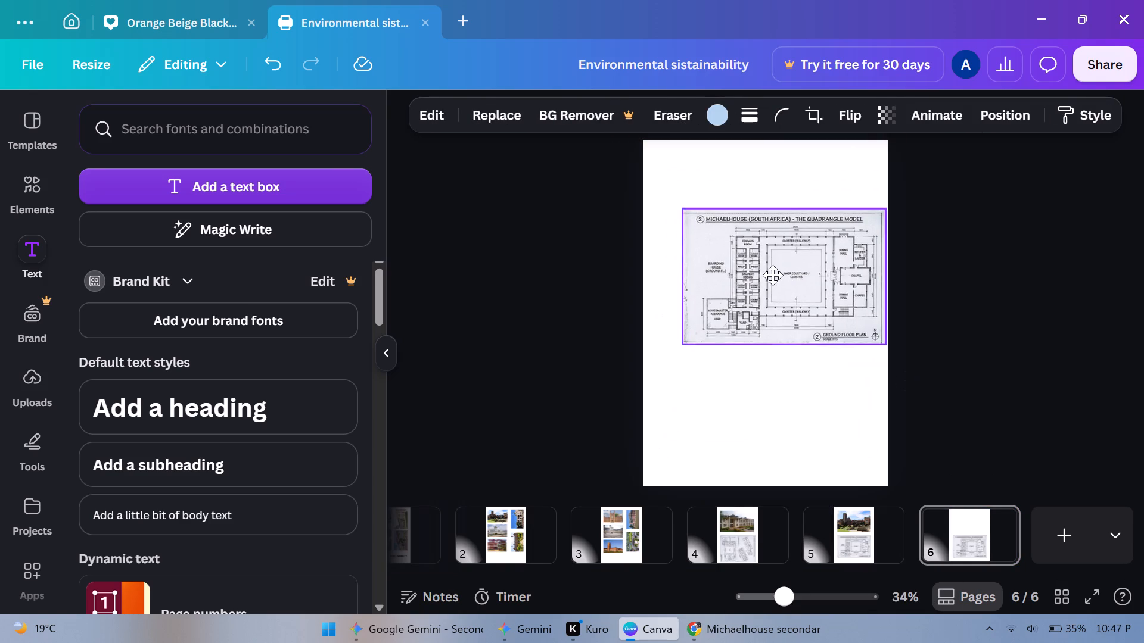
left_click_drag(773, 275, 746, 263)
left_click_drag(764, 321, 761, 386)
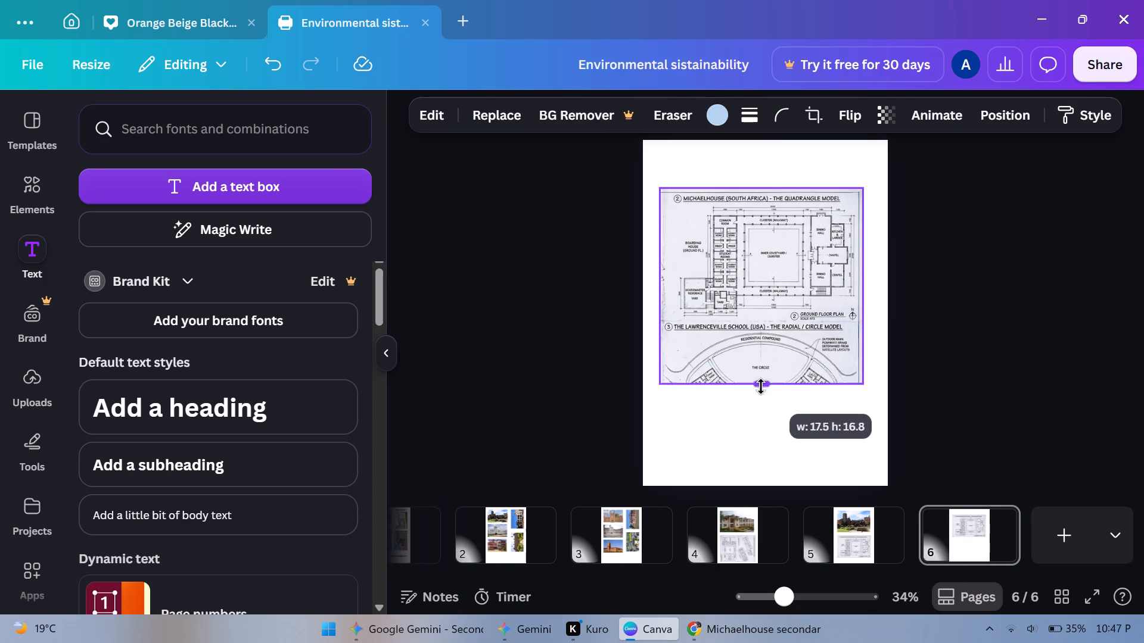
left_click_drag(761, 386, 760, 451)
left_click_drag(758, 188, 779, 299)
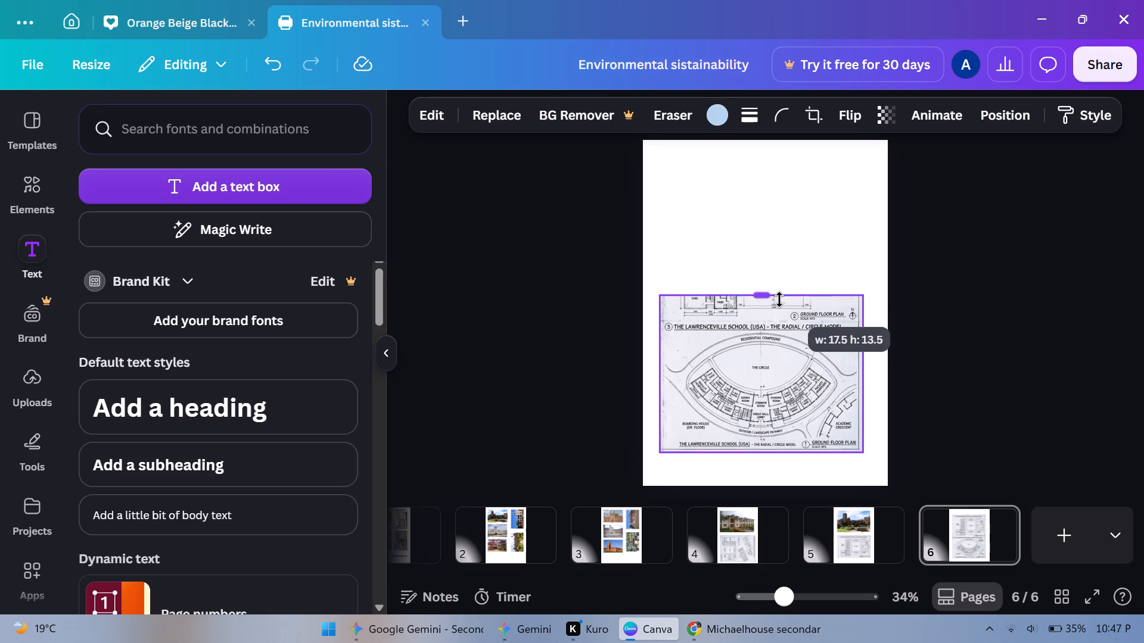
left_click_drag(779, 299, 788, 320)
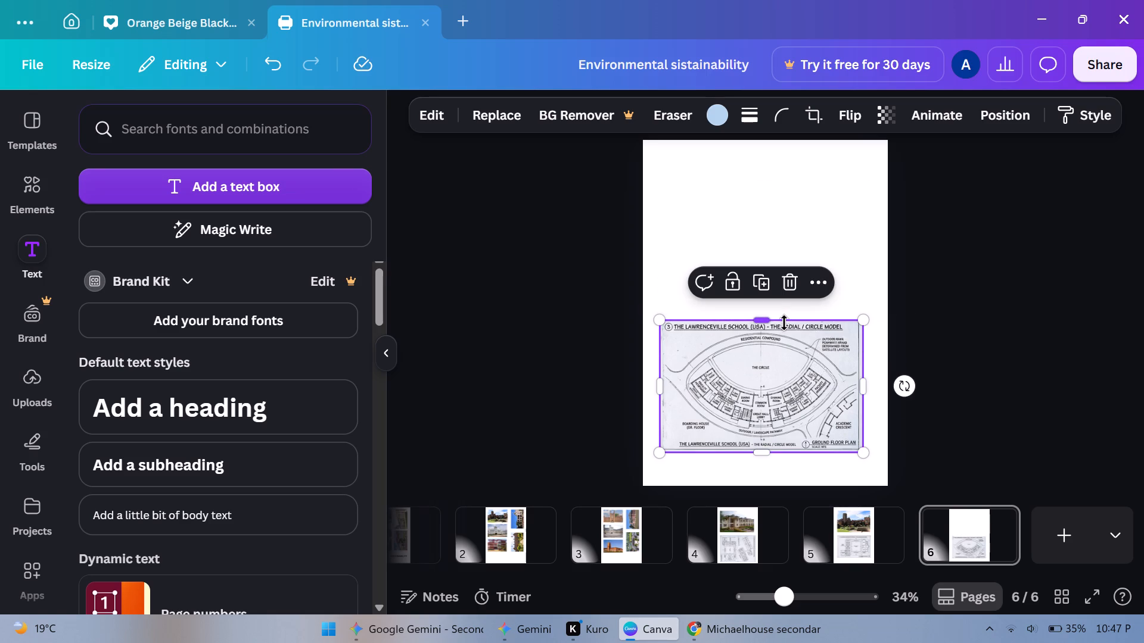
Centre the Lawrenceville plan horizontally in the lower half of page 6.
left_click_drag(767, 373, 770, 387)
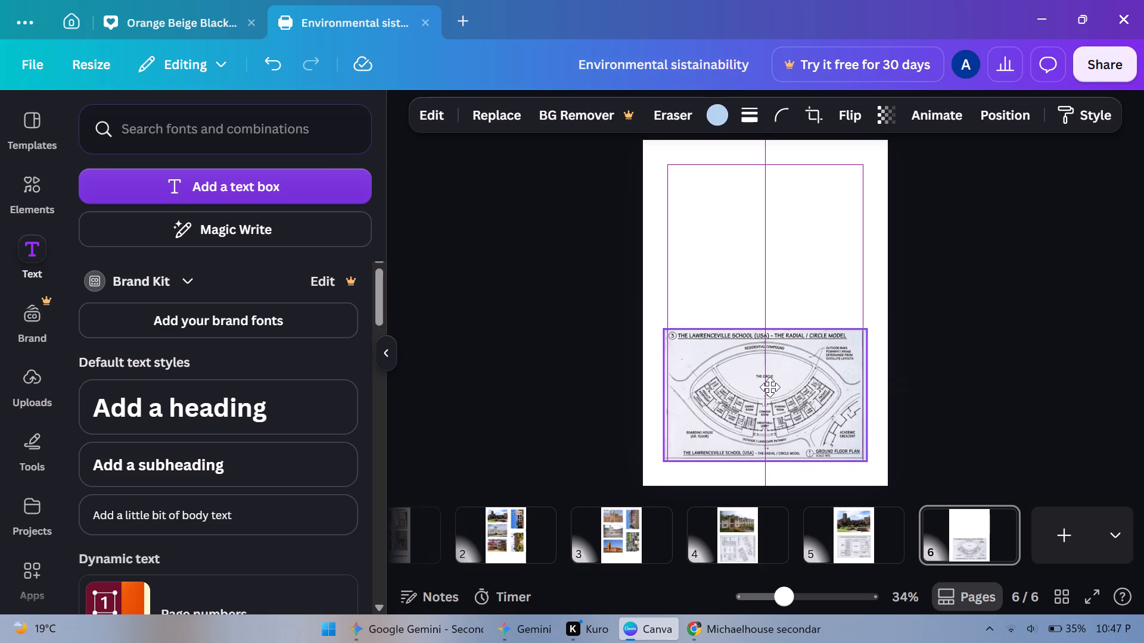
left_click_drag(770, 387, 770, 388)
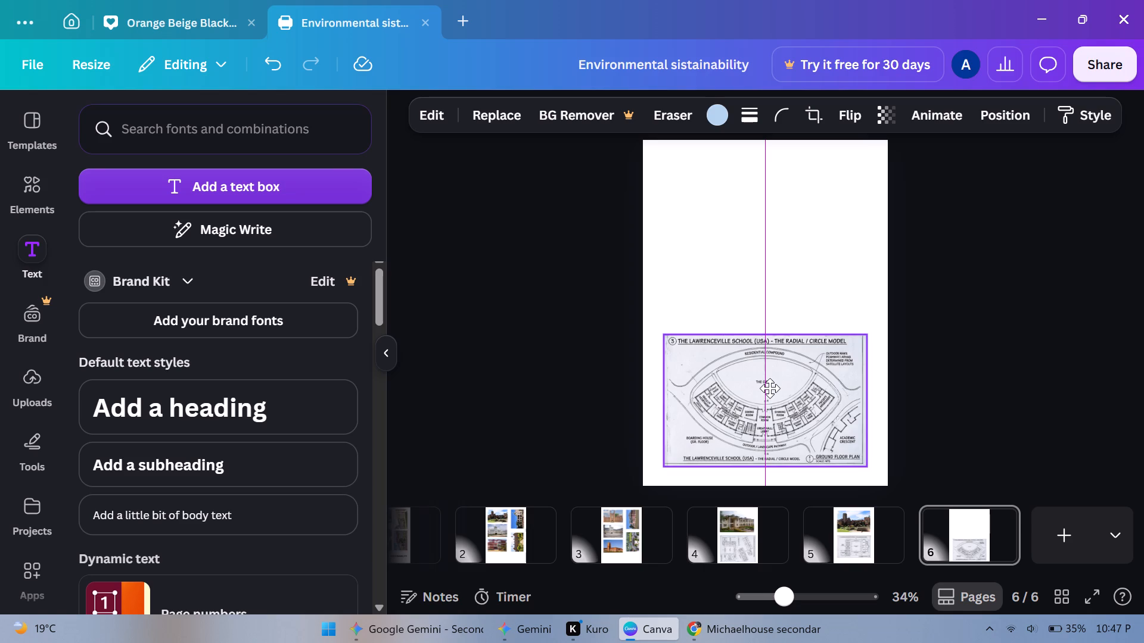
left_click_drag(770, 388, 770, 386)
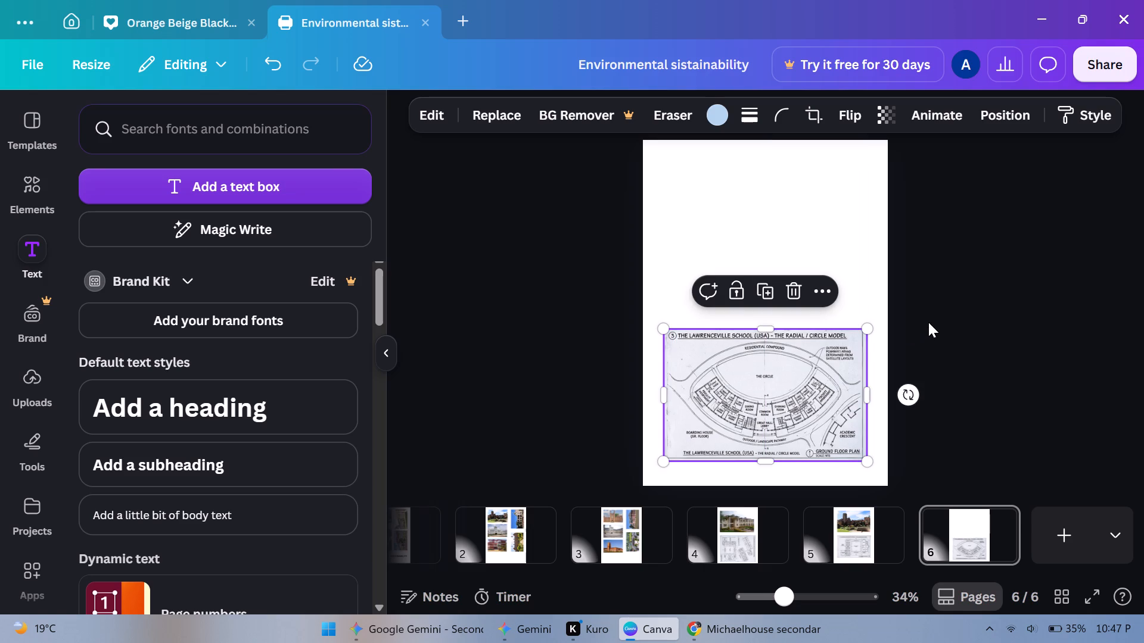
left_click(928, 322)
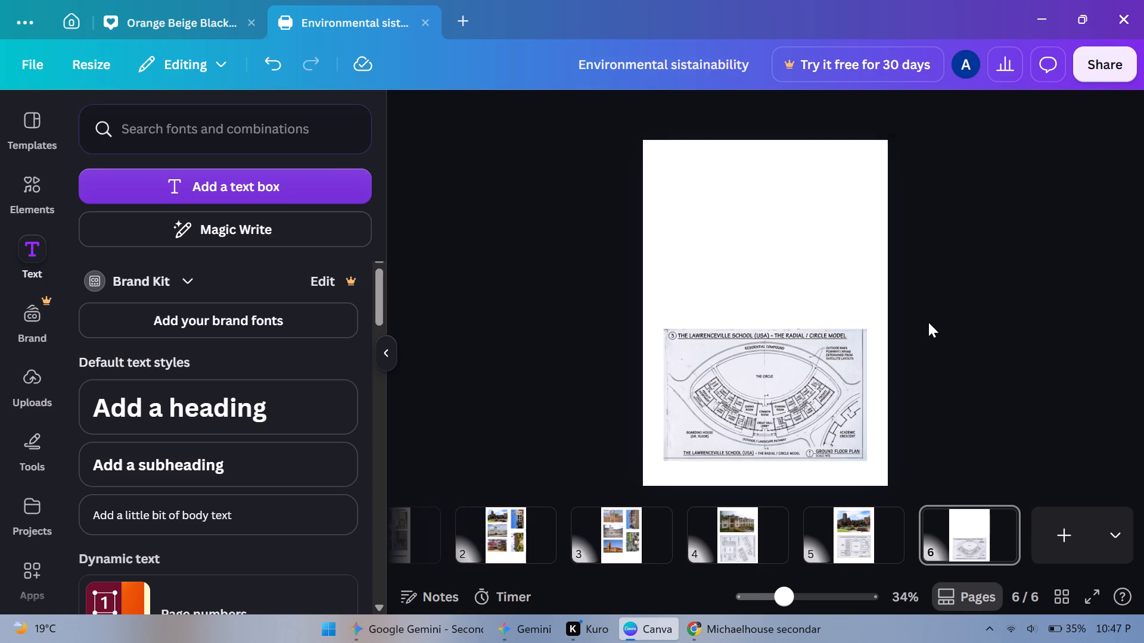
Copy the sideways red-brick school photo at the upper right of page 3 and paste it onto page 6.
left_click(615, 530)
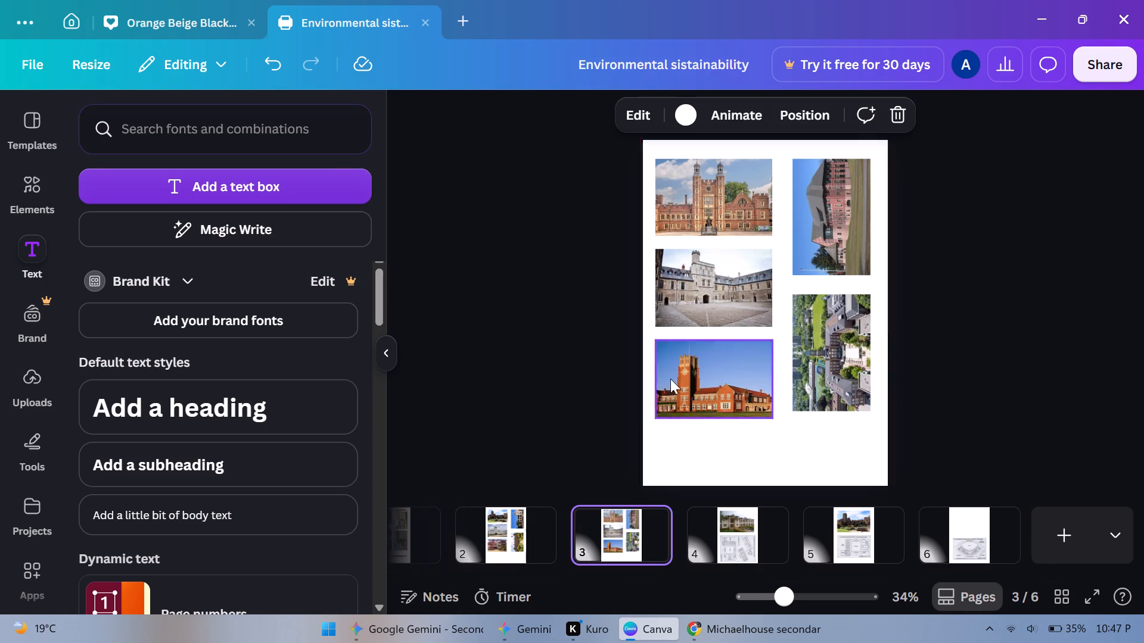
left_click(798, 220)
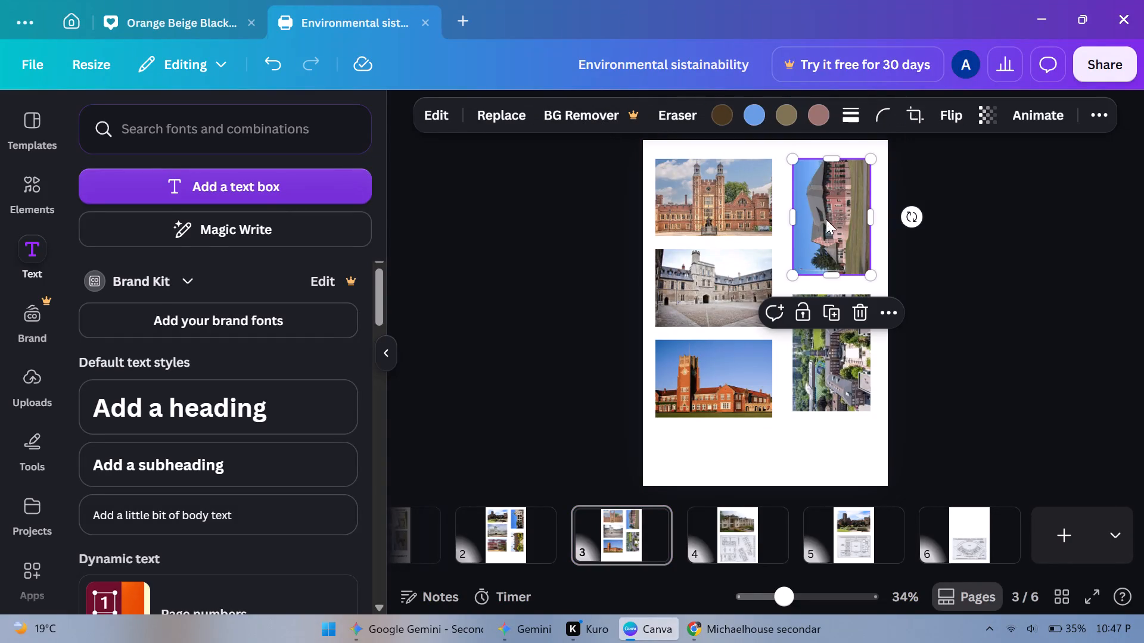
right_click(836, 221)
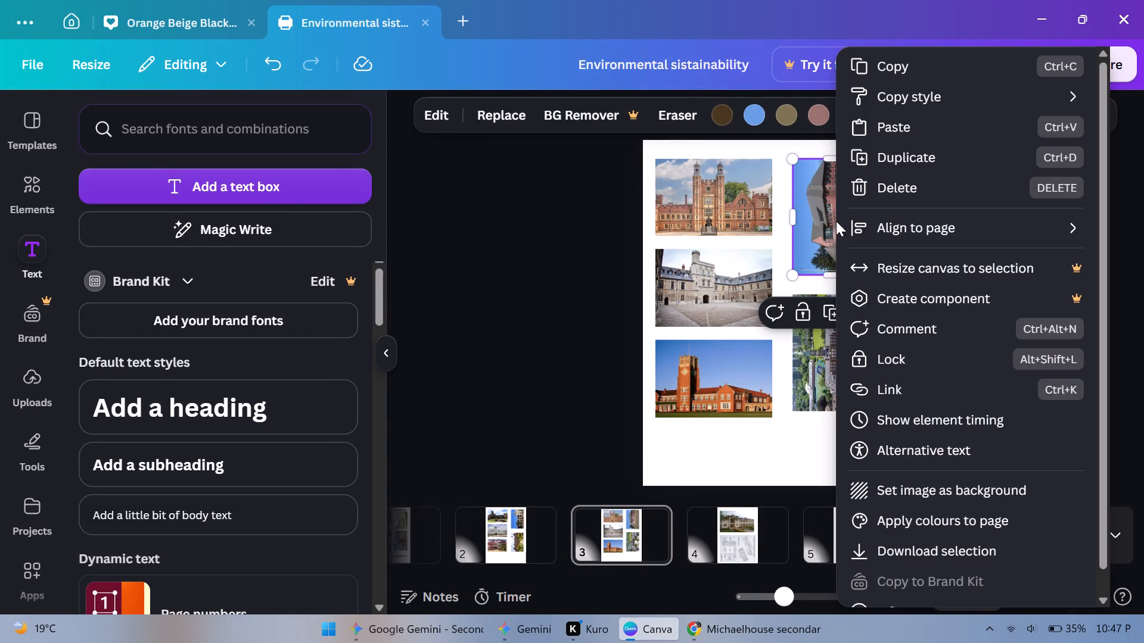
left_click(871, 69)
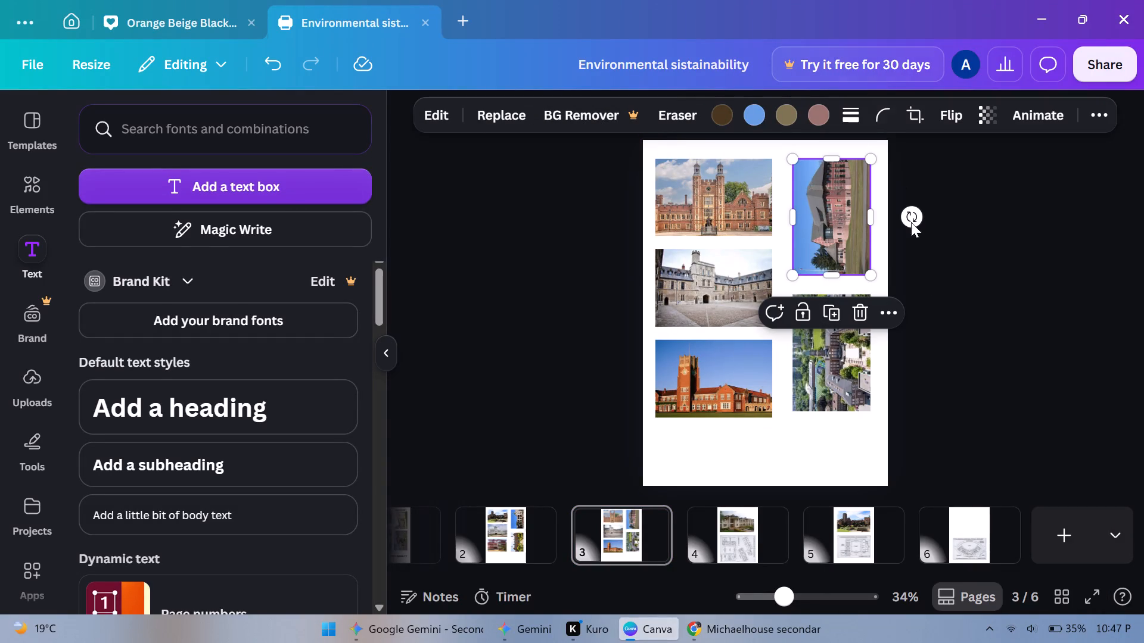
left_click(953, 561)
right_click(768, 243)
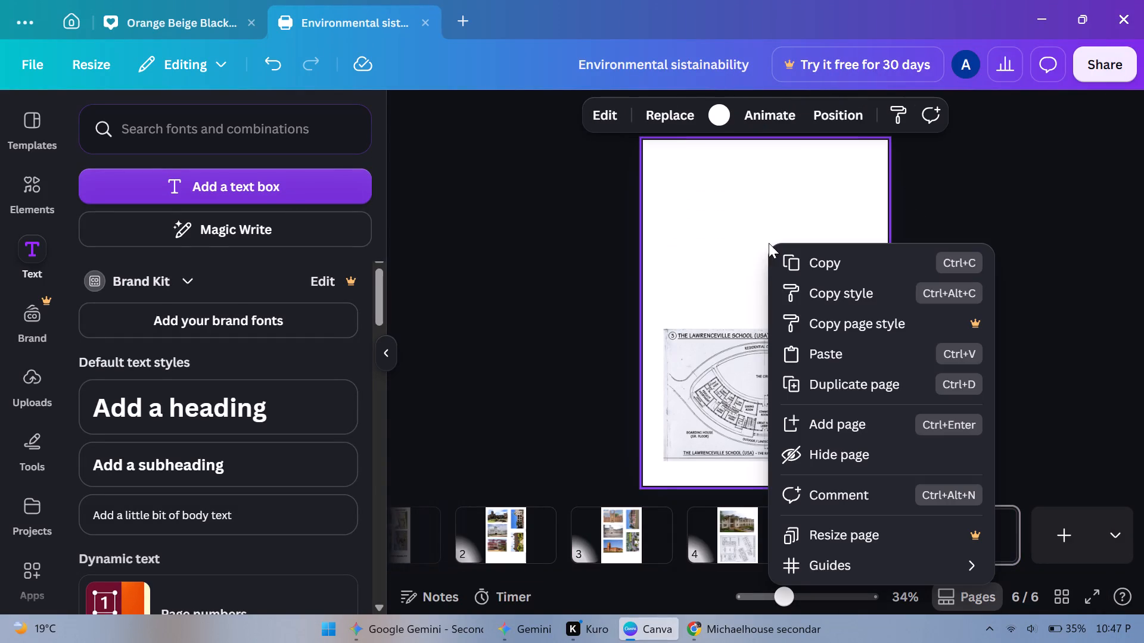
left_click(836, 351)
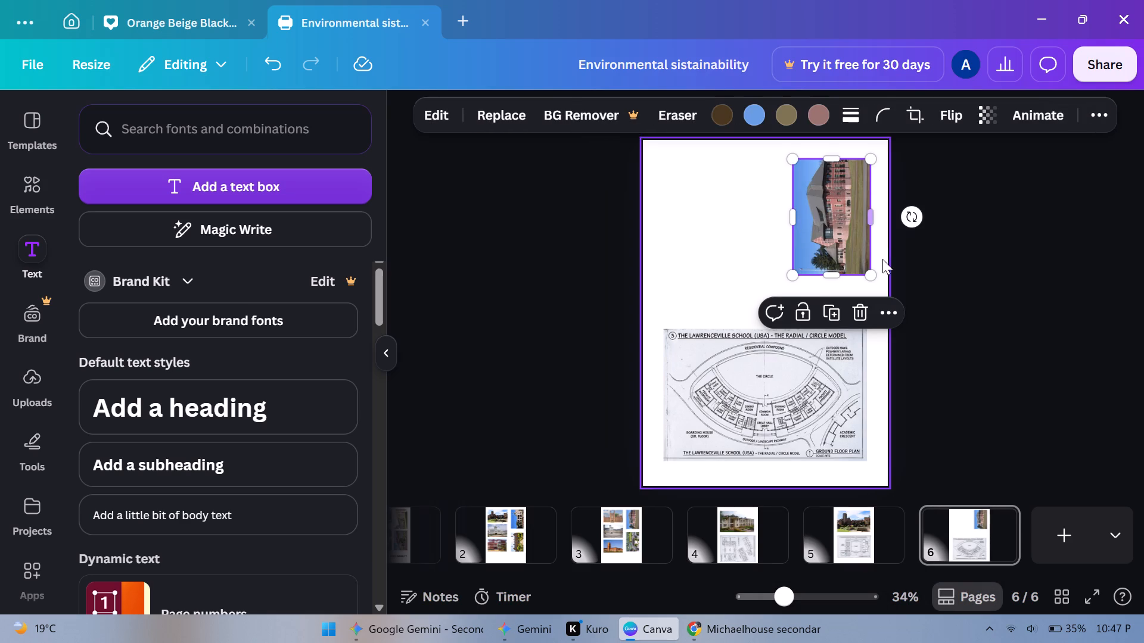
Rotate the pasted photo upright and enlarge it to about 17 × 11.3, nearly the Lawrenceville plan's width.
left_click_drag(914, 214, 844, 287)
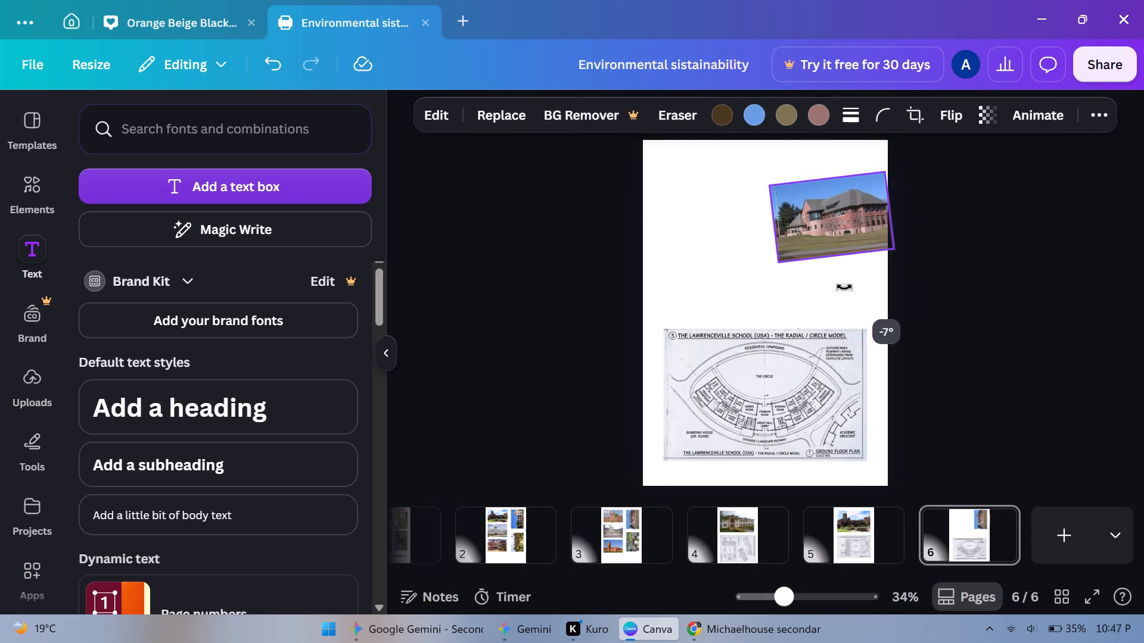
left_click_drag(844, 287, 835, 293)
left_click_drag(809, 215, 701, 366)
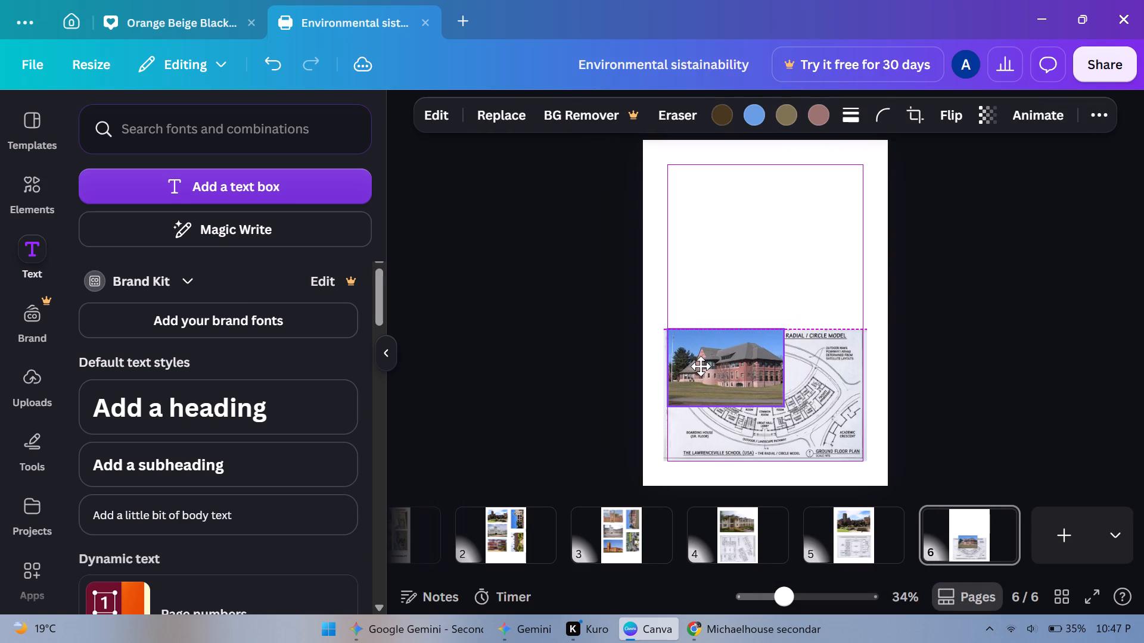
left_click_drag(701, 366, 699, 366)
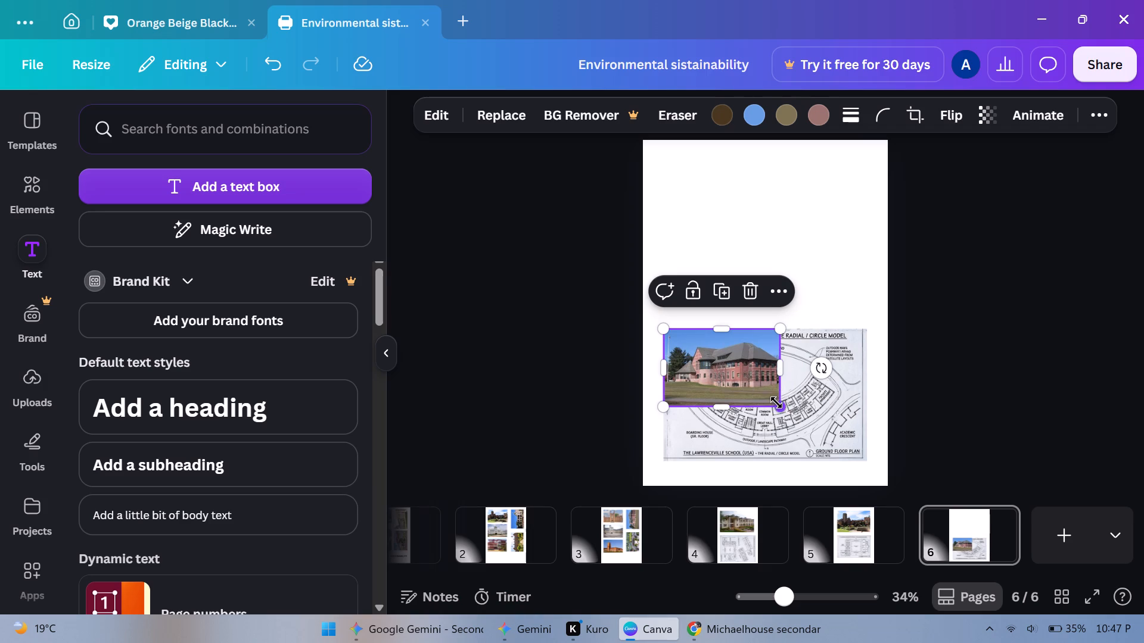
left_click_drag(776, 406, 843, 481)
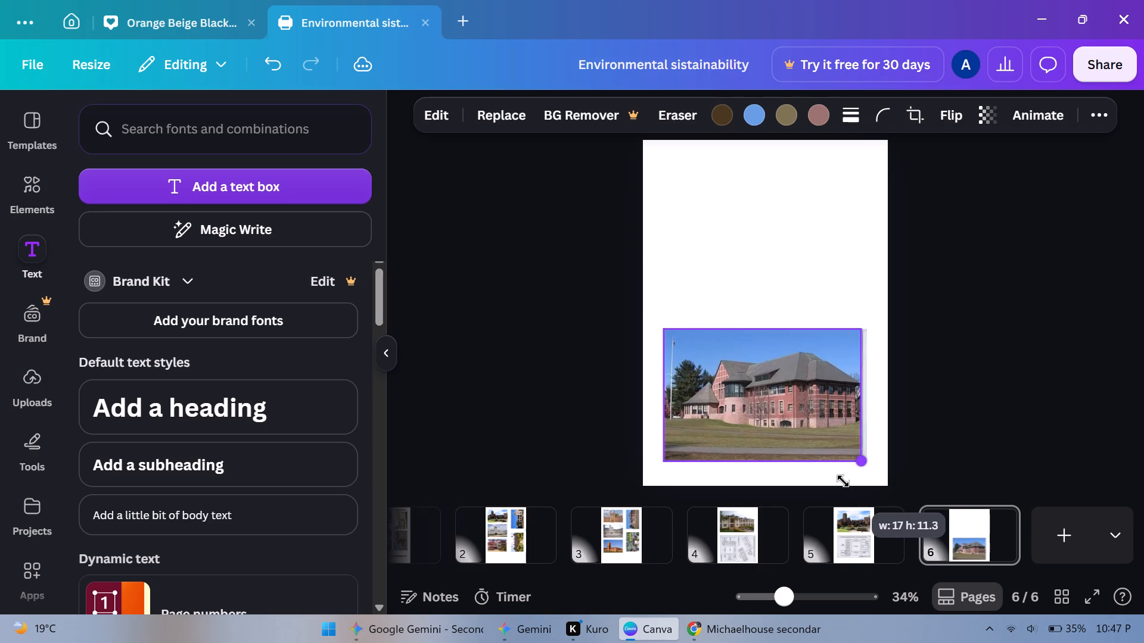
left_click_drag(843, 481, 842, 481)
Place the enlarged photo just above the Lawrenceville plan on page 6, leaving blank space at the page top.
left_click_drag(768, 427, 772, 264)
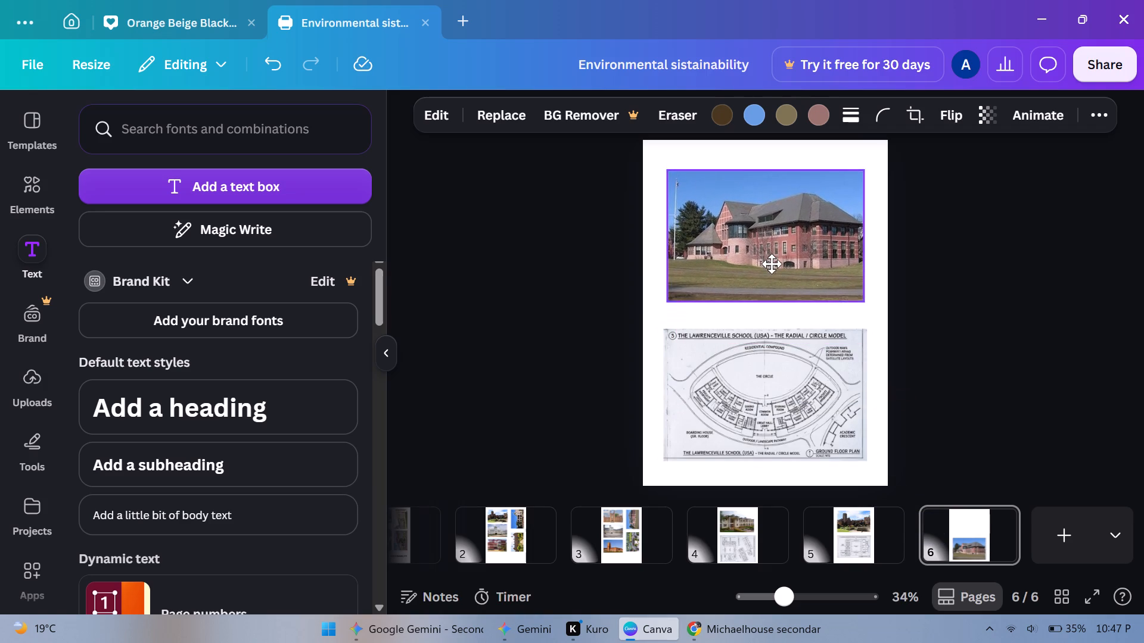
left_click_drag(772, 264, 775, 274)
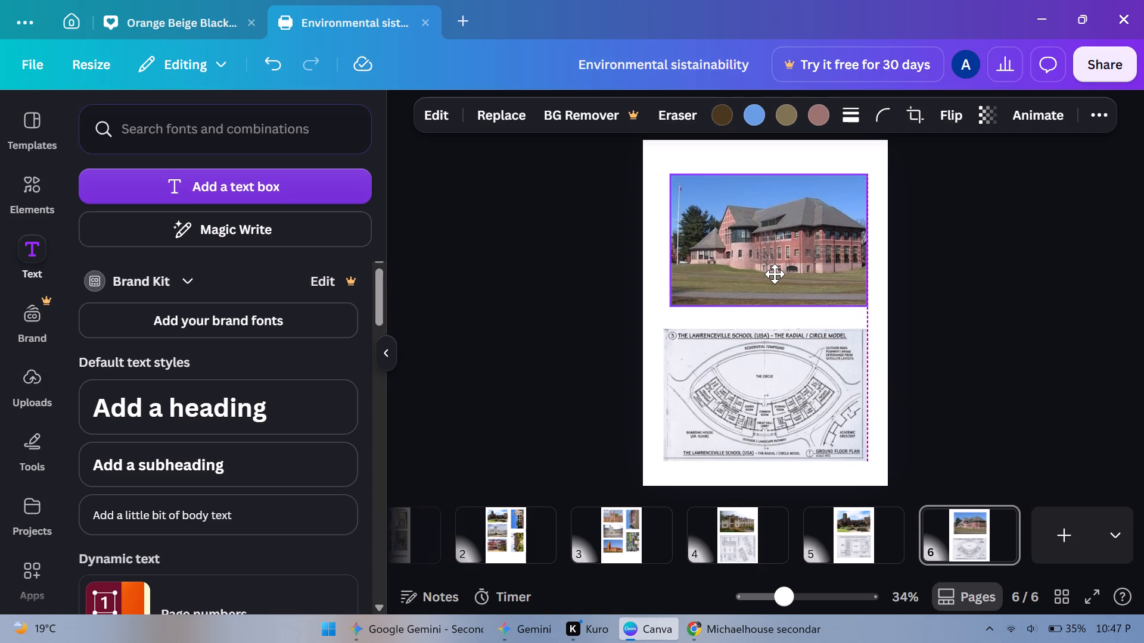
left_click_drag(775, 274, 771, 270)
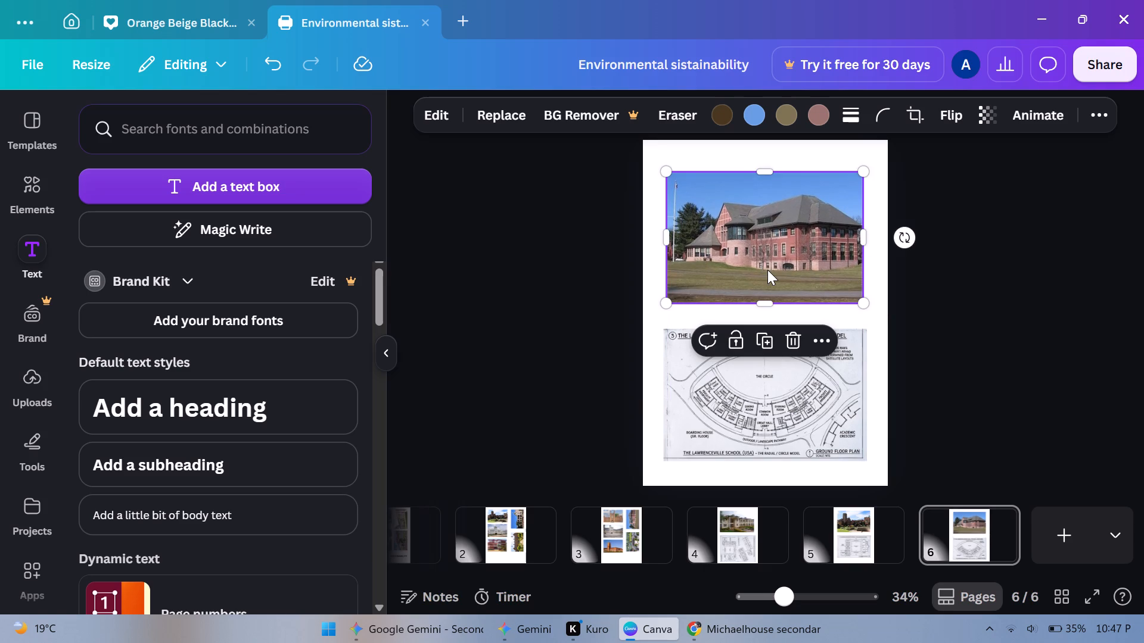
left_click(978, 257)
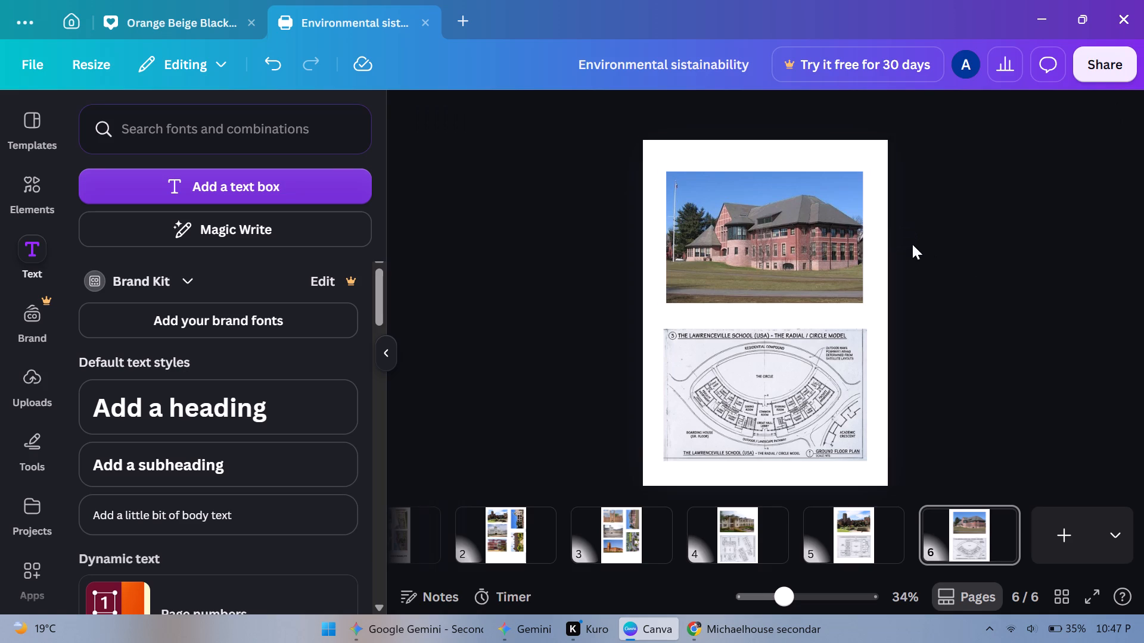
left_click(729, 219)
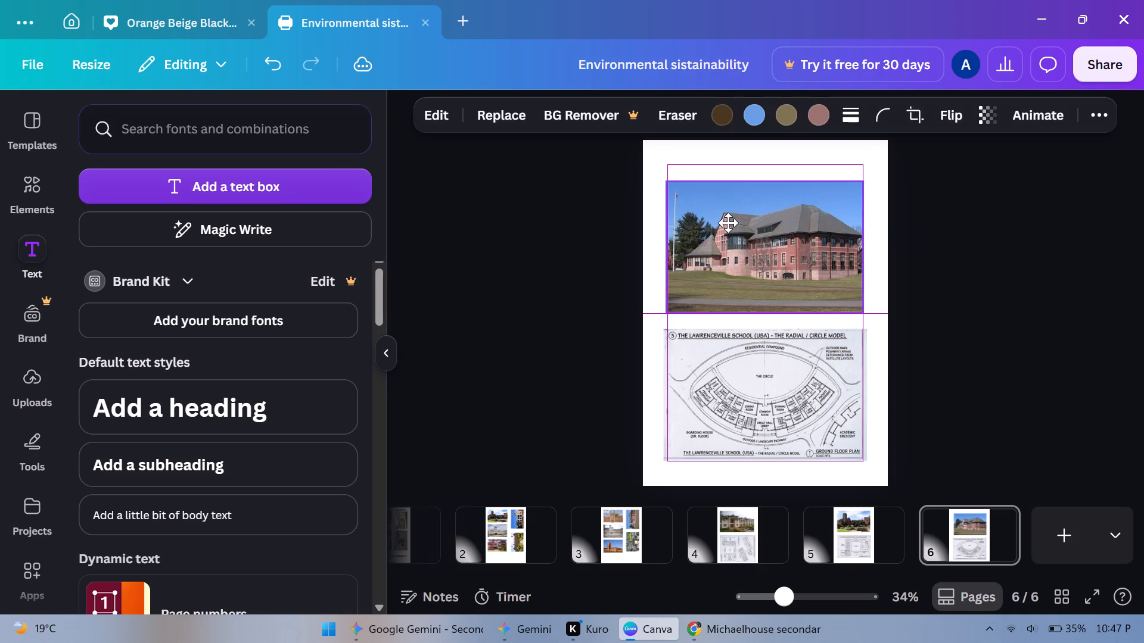
Move the Michaelhouse floor plan and photo lower on page 5, aligning their left edges and leaving space at the page top.
left_click(847, 543)
left_click_drag(751, 385, 754, 394)
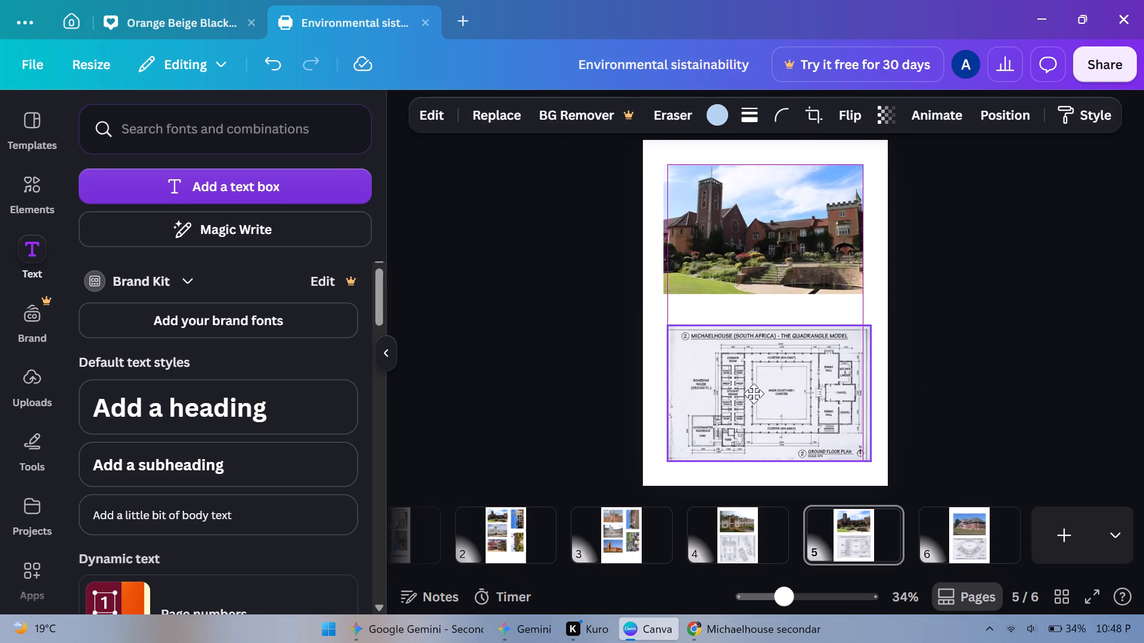
left_click_drag(754, 394, 754, 404)
left_click_drag(779, 236, 781, 259)
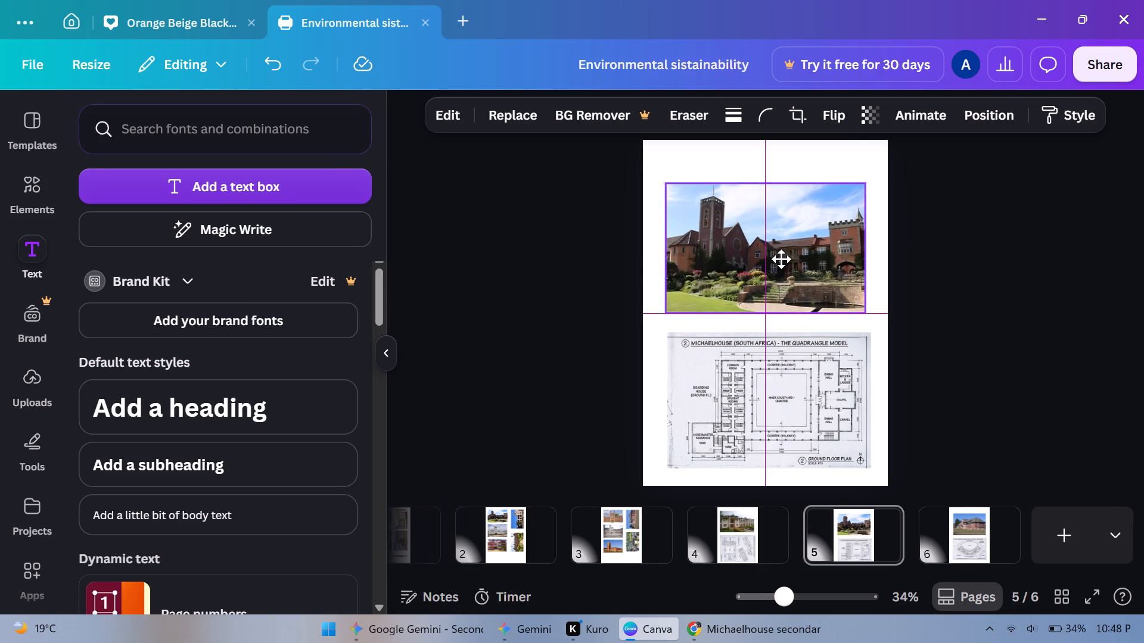
left_click_drag(781, 259, 782, 258)
left_click(968, 221)
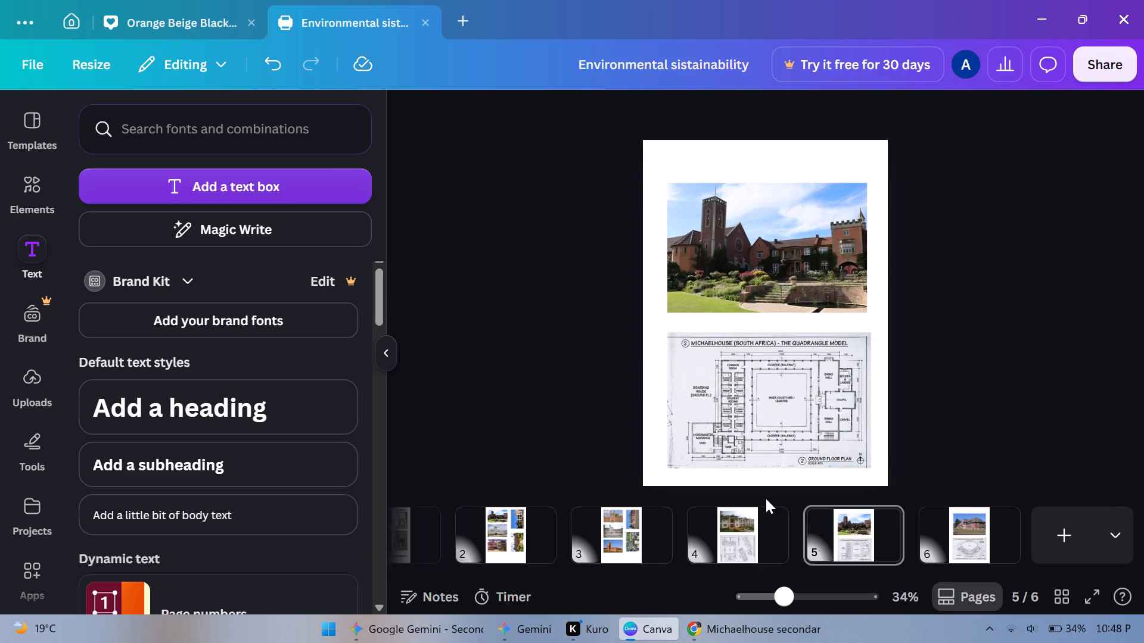
Move page 4's school photo down slightly and centre it horizontally above the Alliance High School plan.
left_click(747, 535)
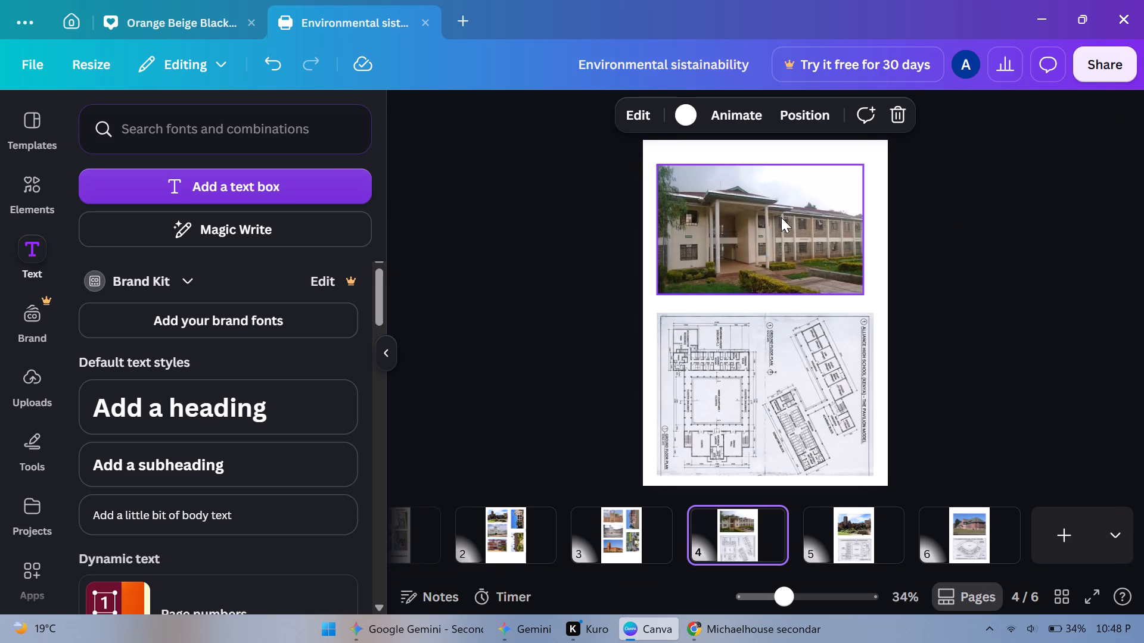
left_click_drag(786, 228, 786, 238)
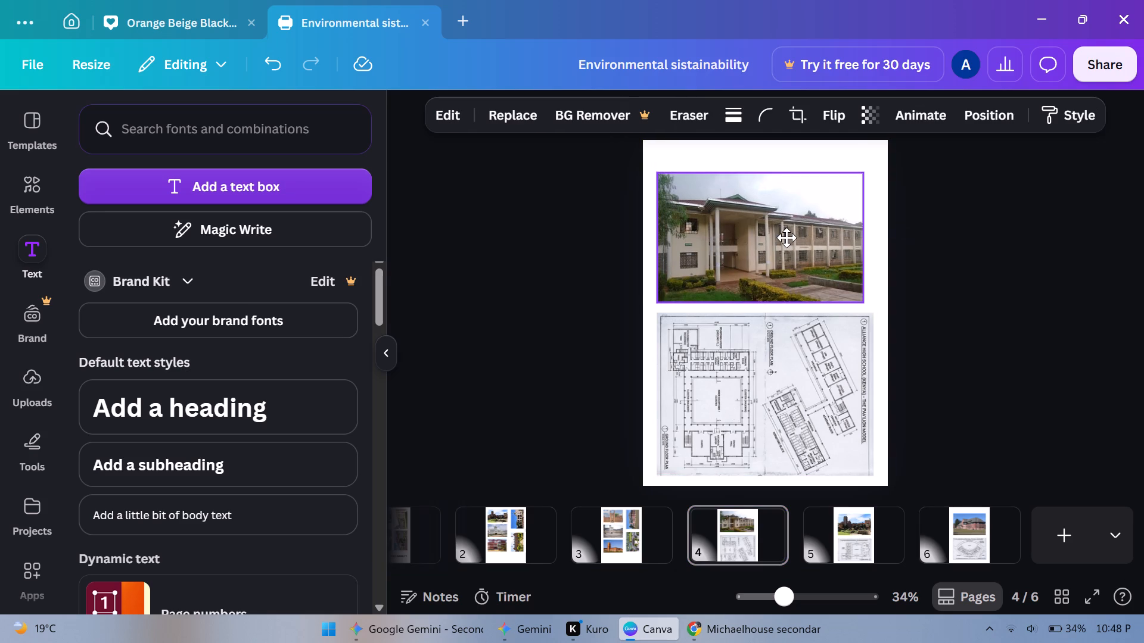
left_click_drag(786, 238, 791, 236)
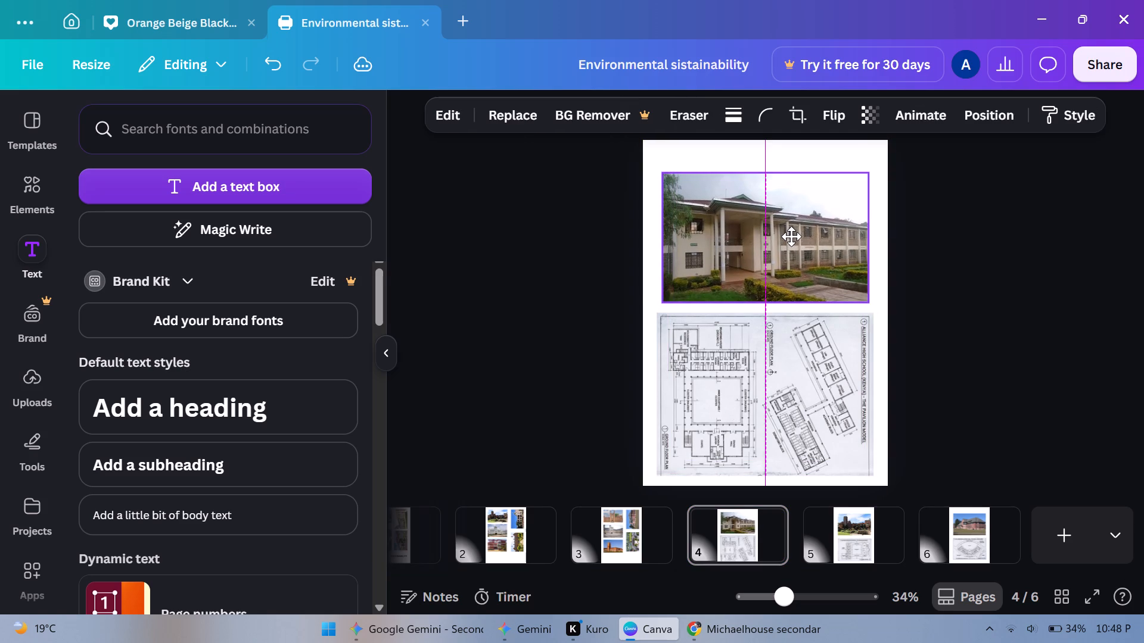
left_click_drag(791, 236, 789, 237)
left_click(965, 281)
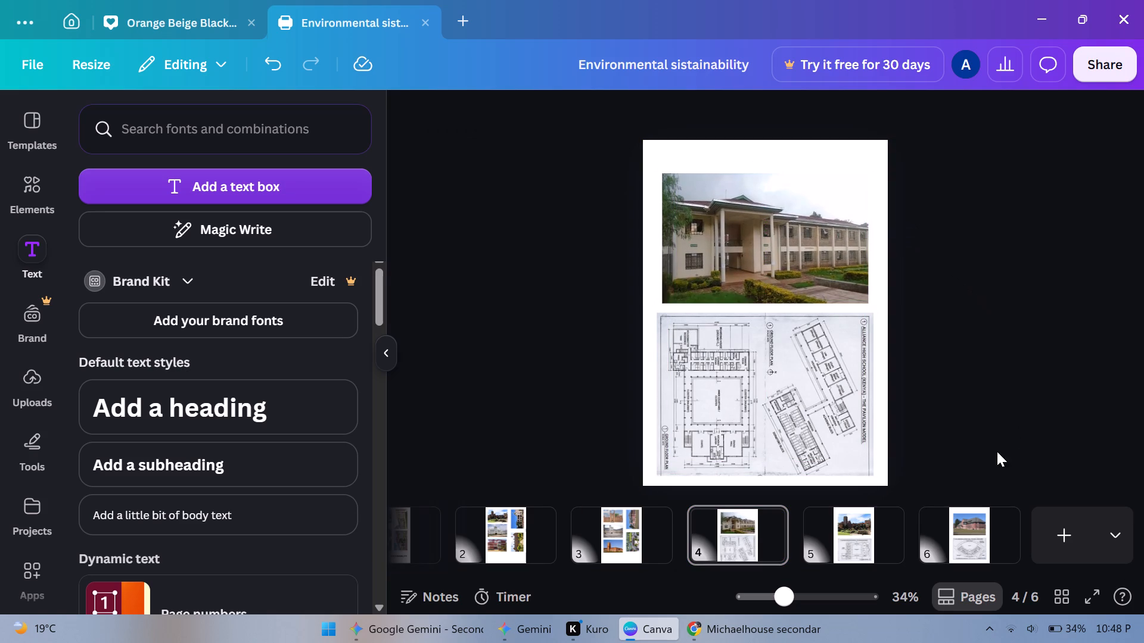
Add a subheading text box to page 6 and place it centred above the Lawrenceville photo.
left_click(980, 522)
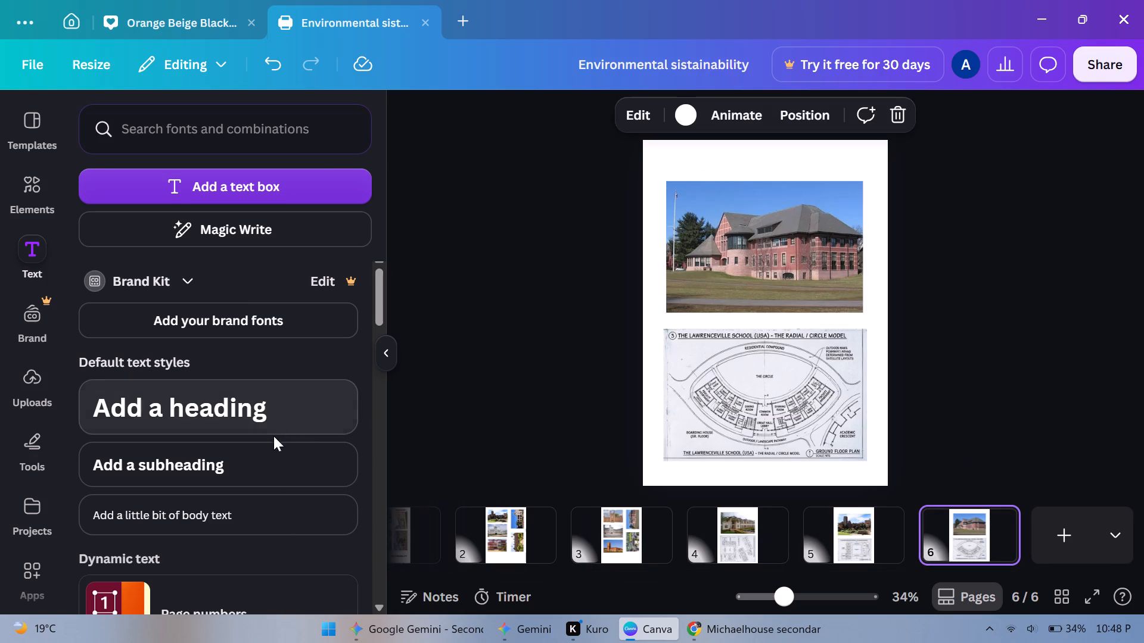
left_click(255, 451)
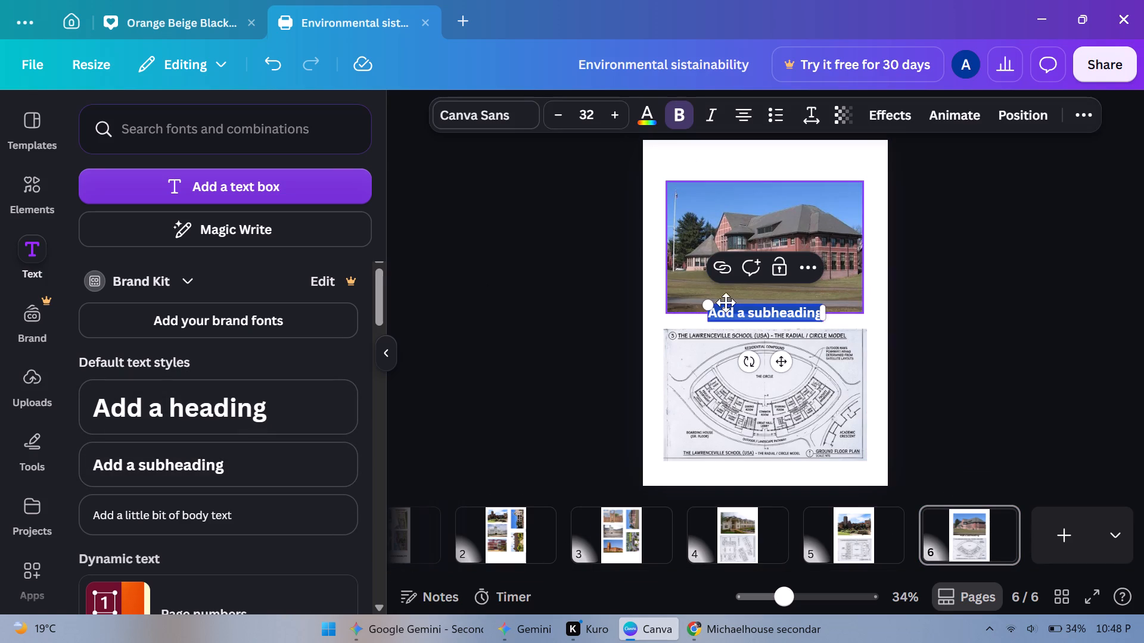
left_click_drag(782, 363, 787, 220)
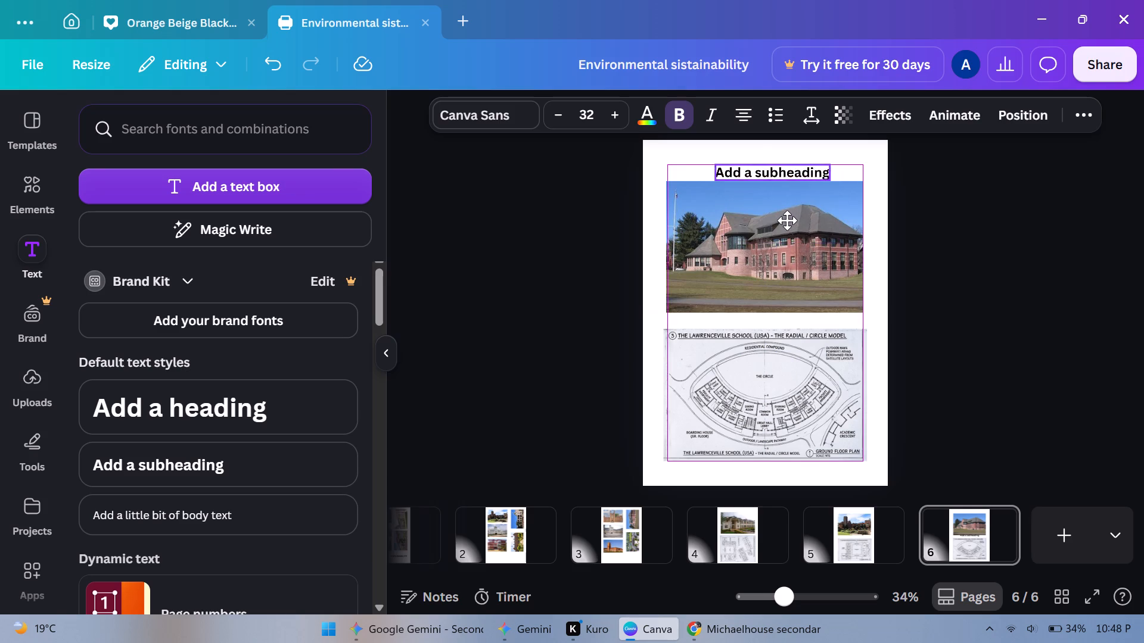
left_click_drag(787, 220, 785, 216)
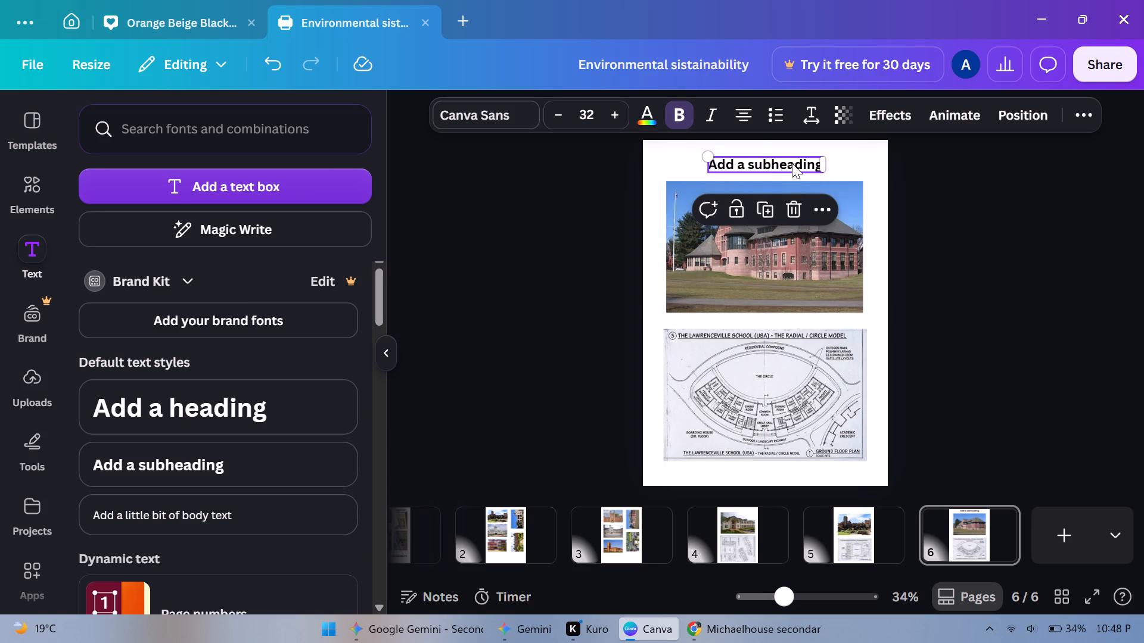
Replace the placeholder text of the subheading on page 6 with "Lawrenceville School".
double_click(792, 163)
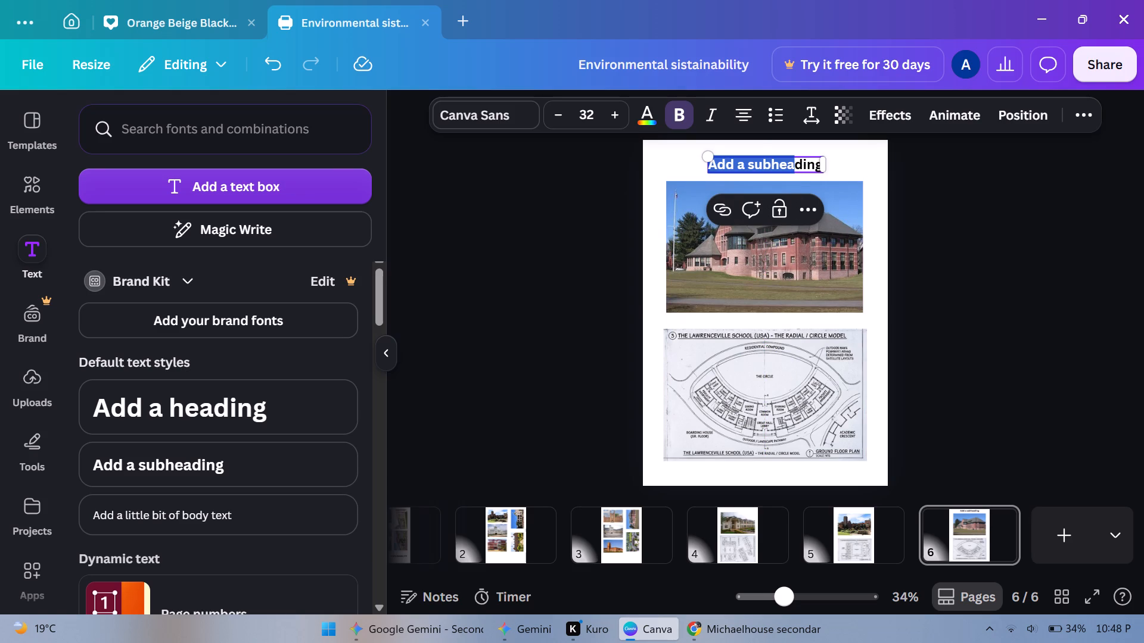
left_click(807, 165)
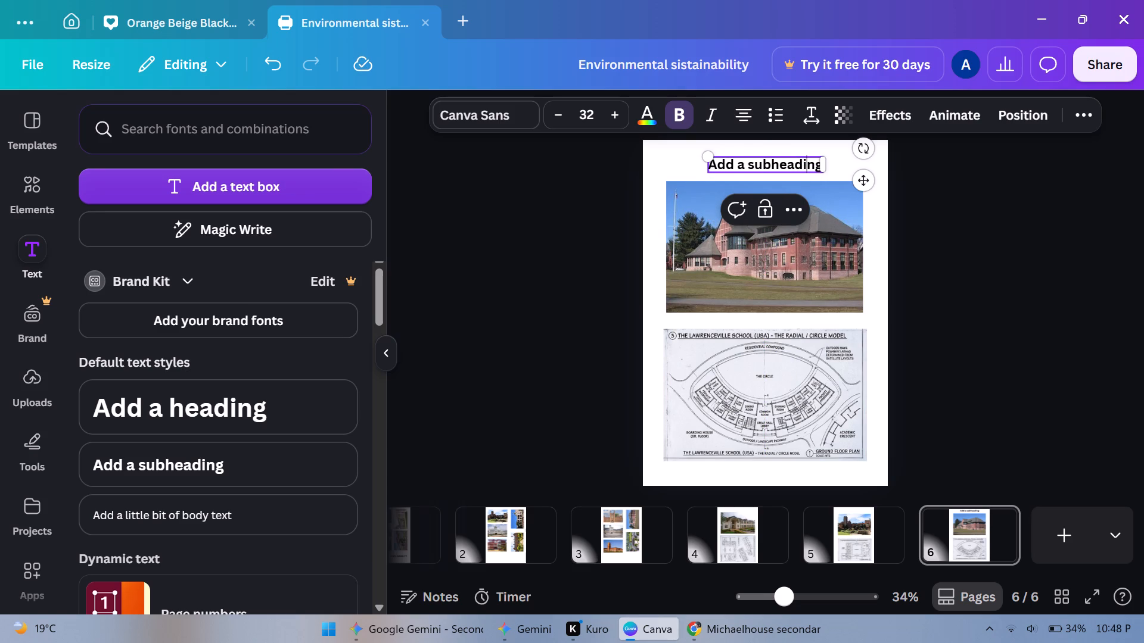
double_click(718, 163)
left_click(723, 163)
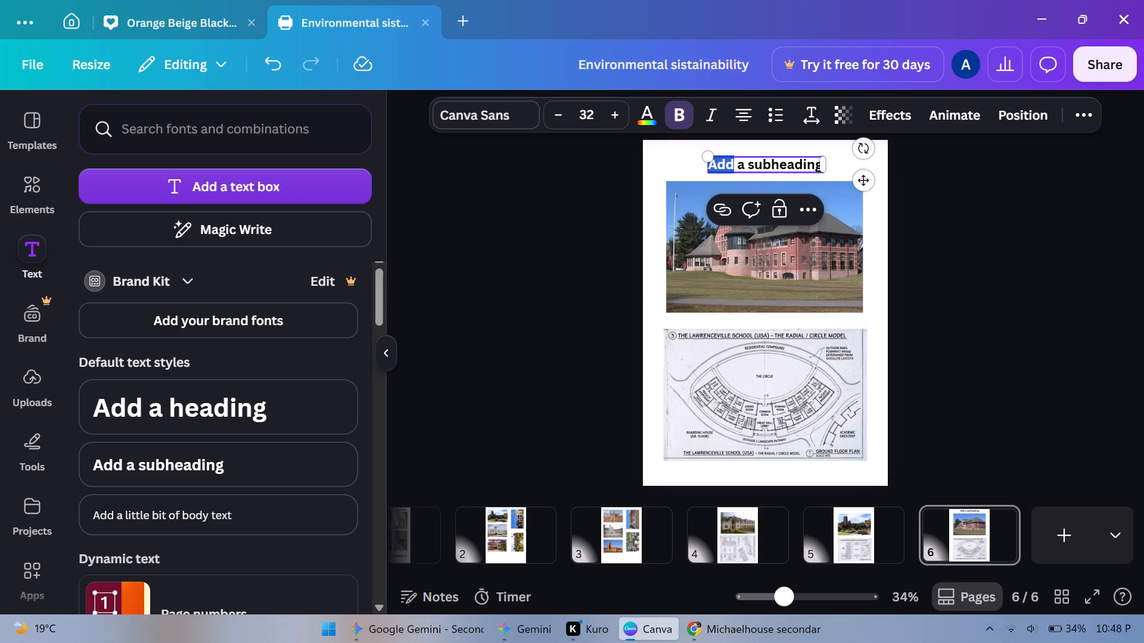
left_click(713, 164)
left_click_drag(709, 164, 843, 164)
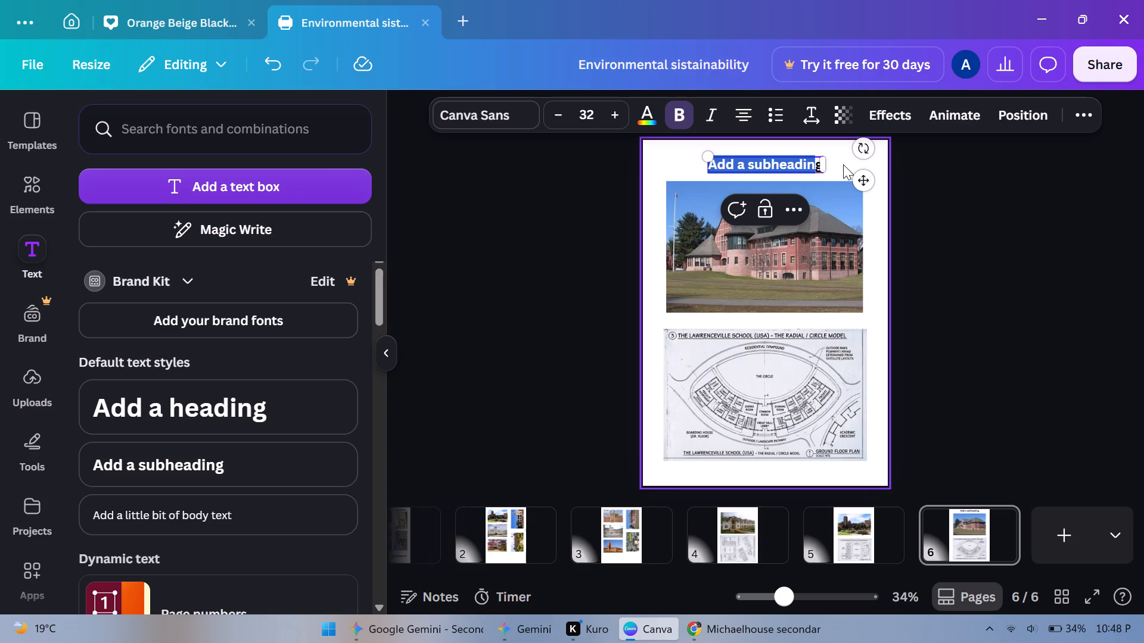
left_click_drag(843, 164, 835, 168)
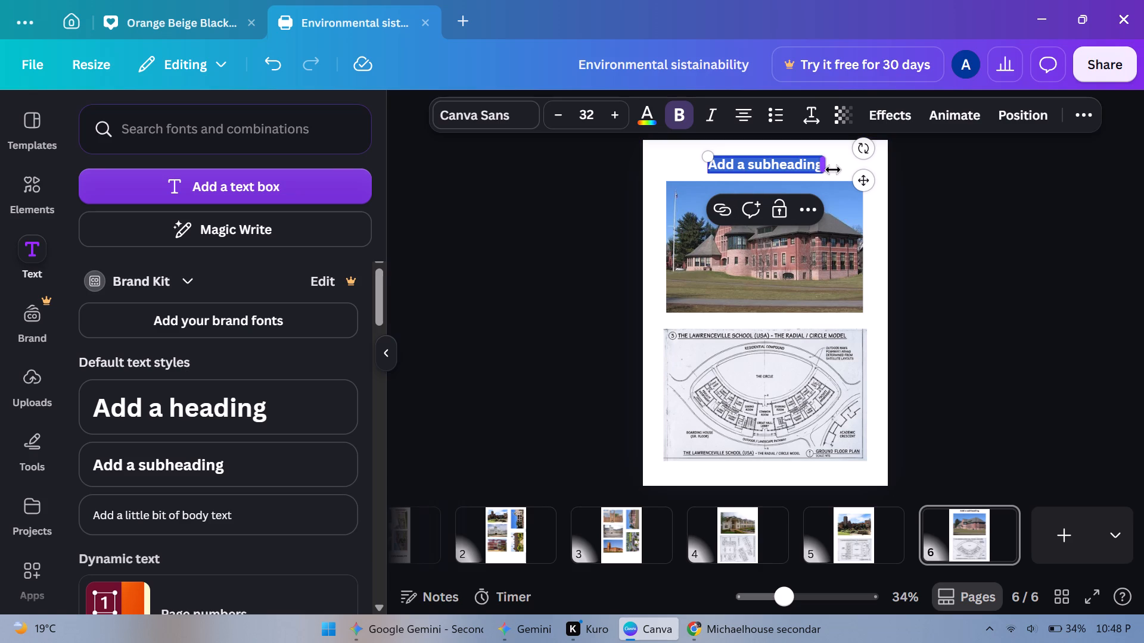
type("LA")
key("w")
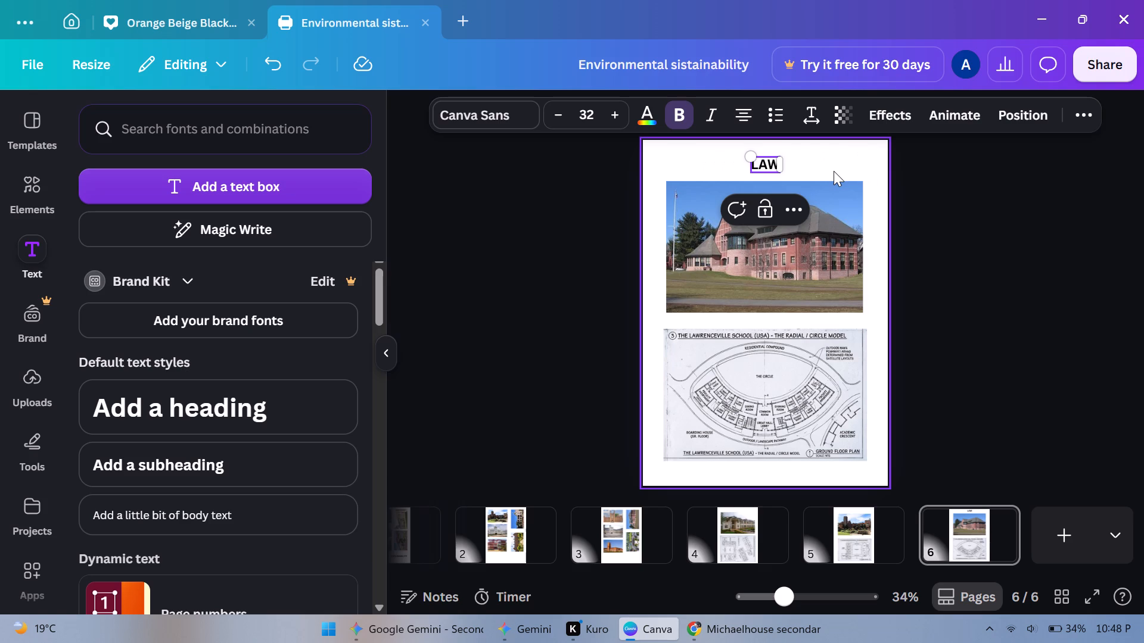
key("BackSpace")
key("BackSpace")
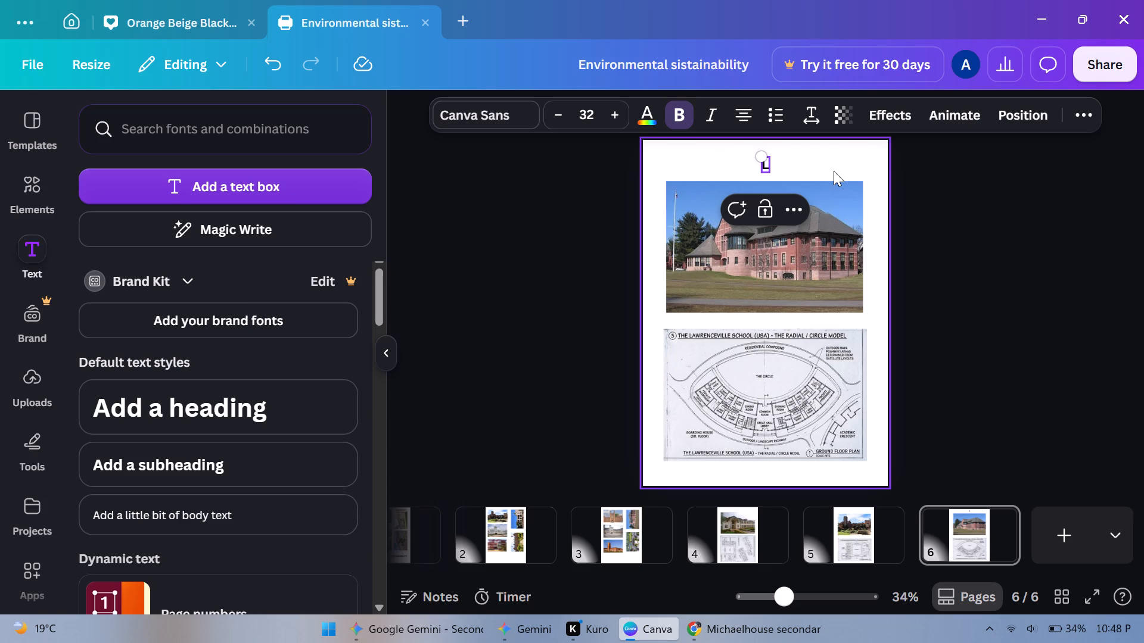
key("a")
type("wrenv")
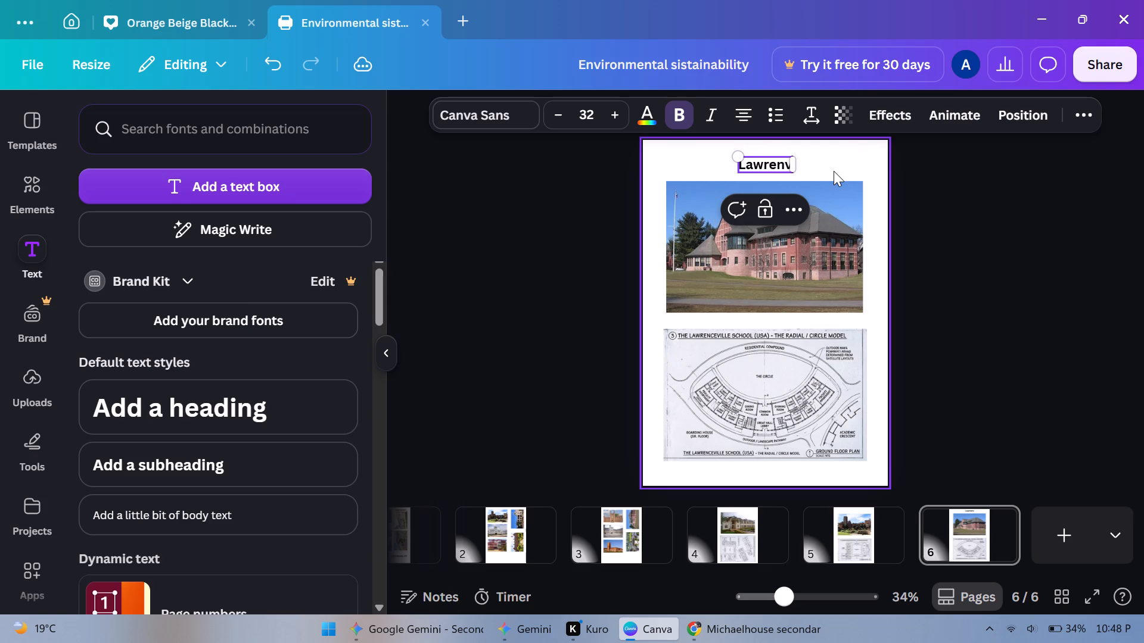
key("BackSpace")
key("c")
type("eville")
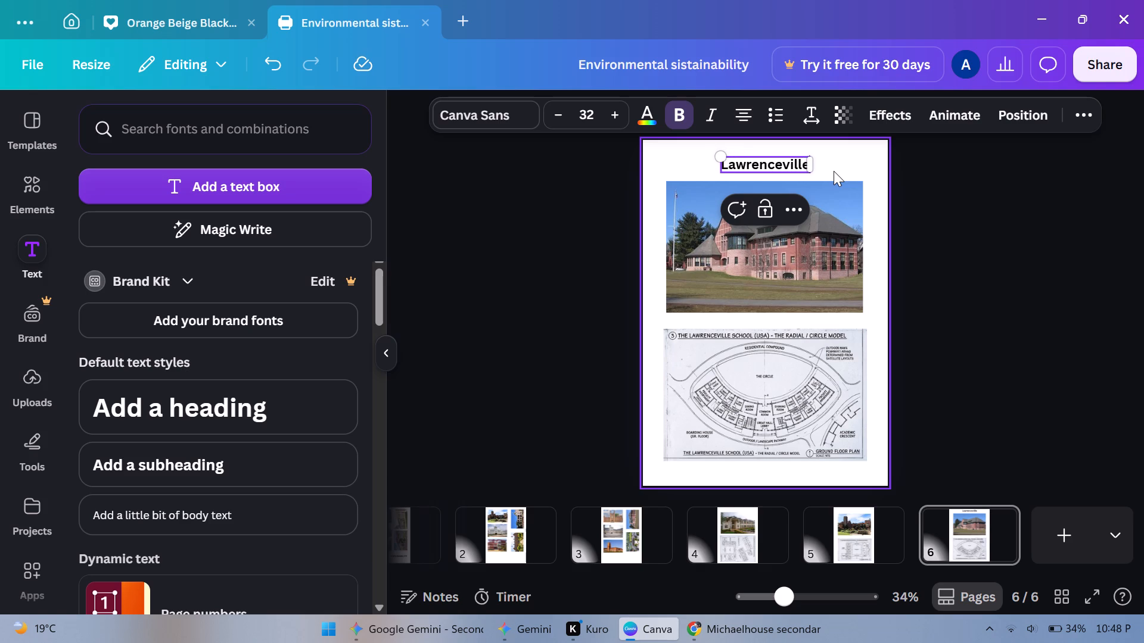
key("space")
type("chool")
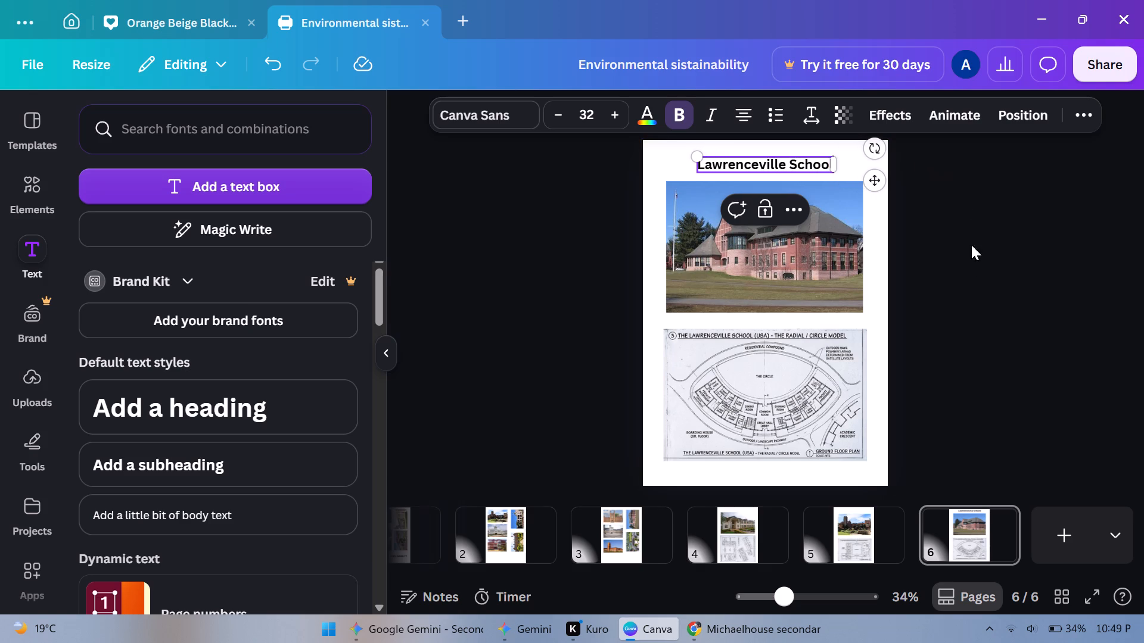
left_click(971, 260)
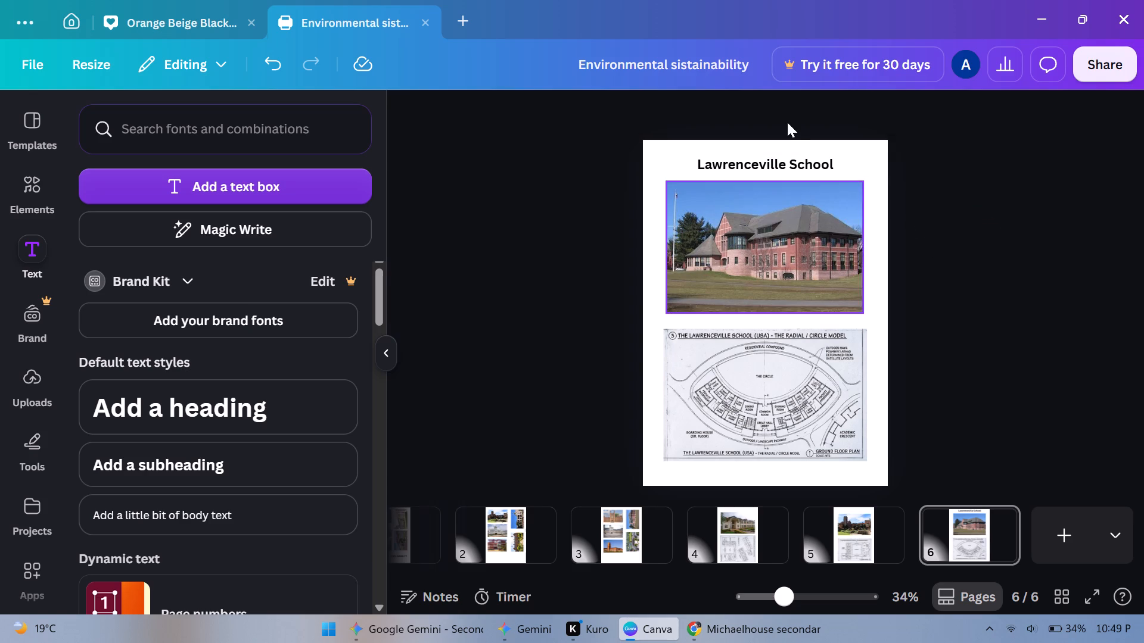
Copy the Lawrenceville School heading from page 6 and paste it above the school photo on page 5.
right_click(779, 157)
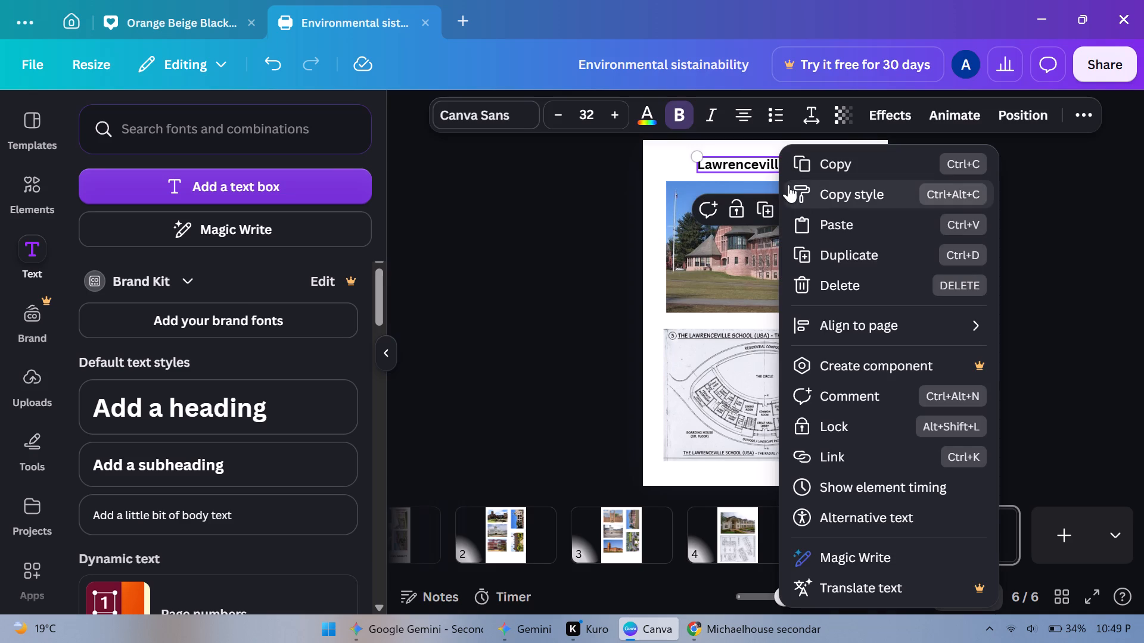
left_click(809, 164)
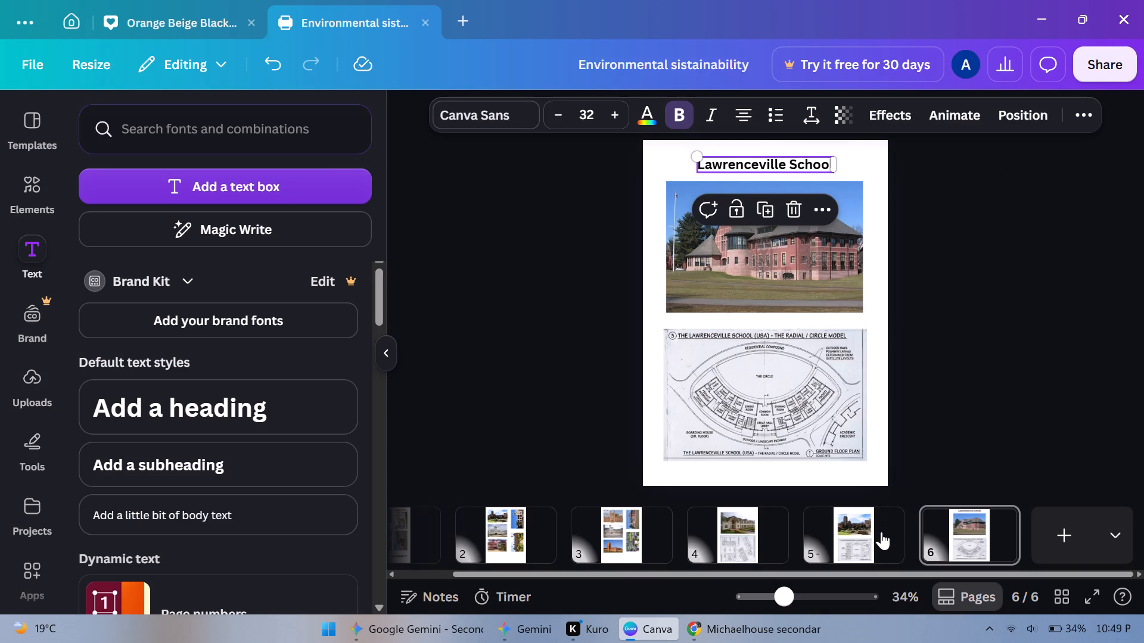
left_click(879, 533)
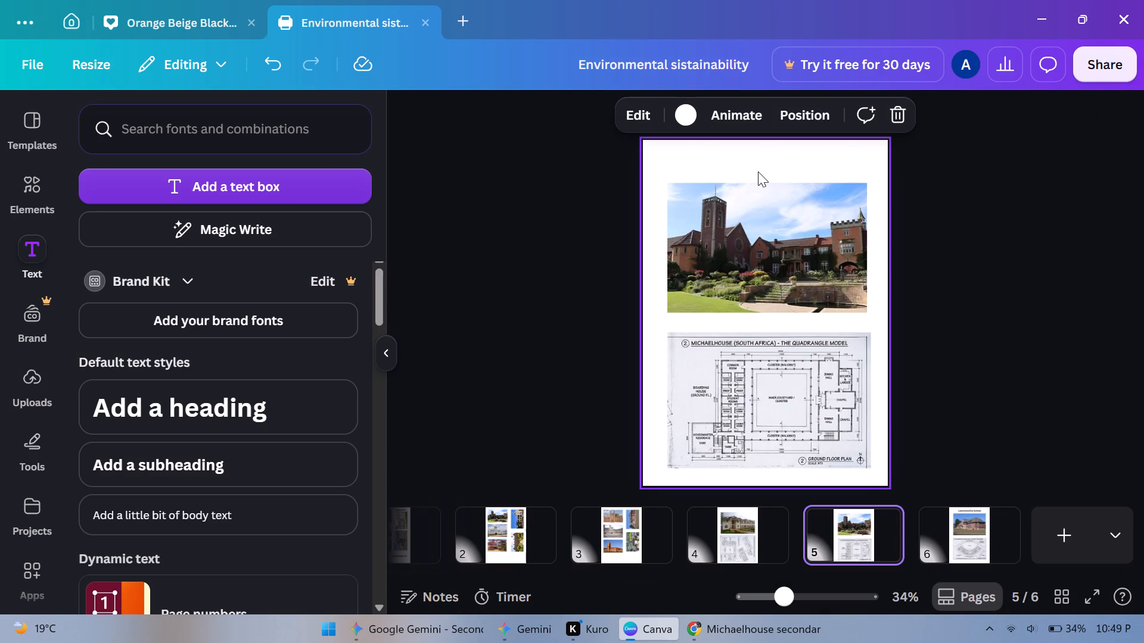
right_click(758, 171)
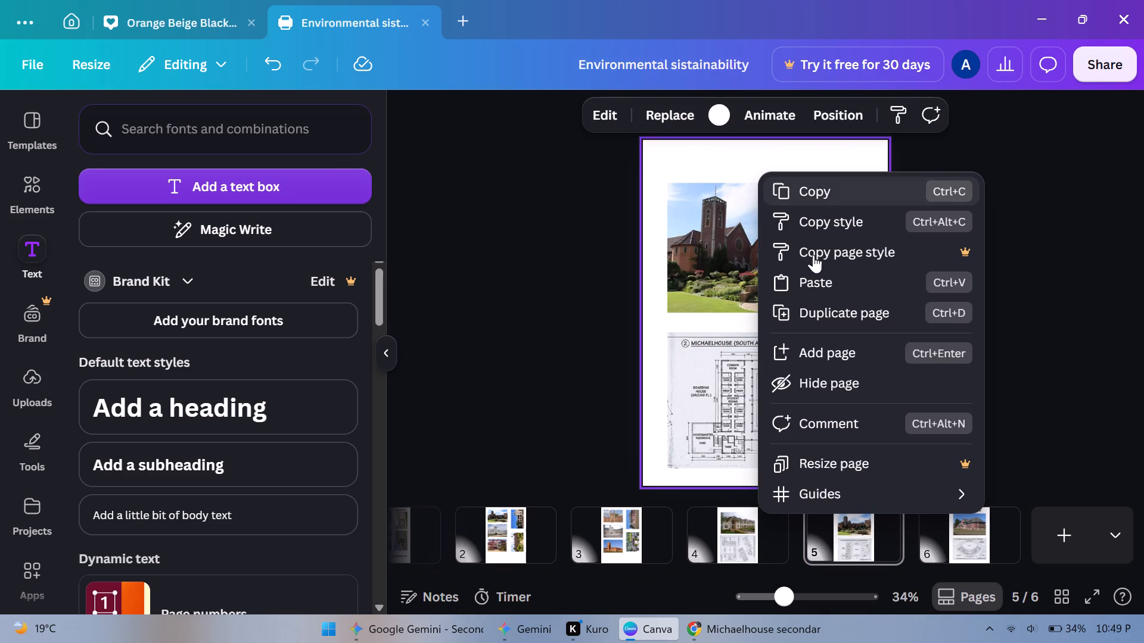
left_click(817, 277)
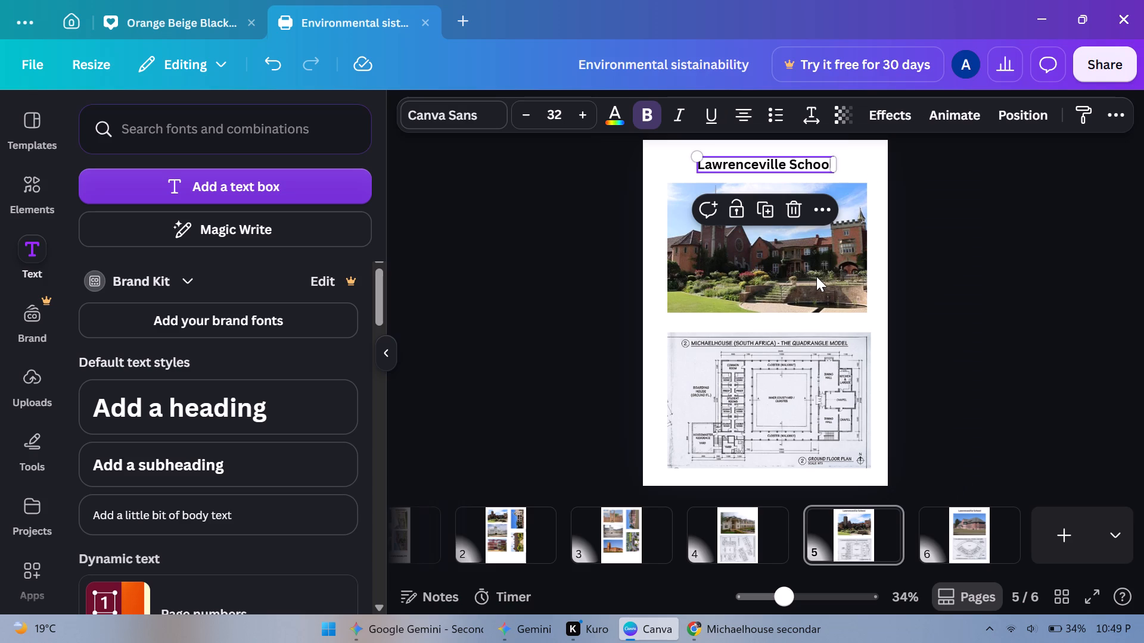
Change the pasted heading on page 5 to read "MichaelHouse School".
double_click(785, 163)
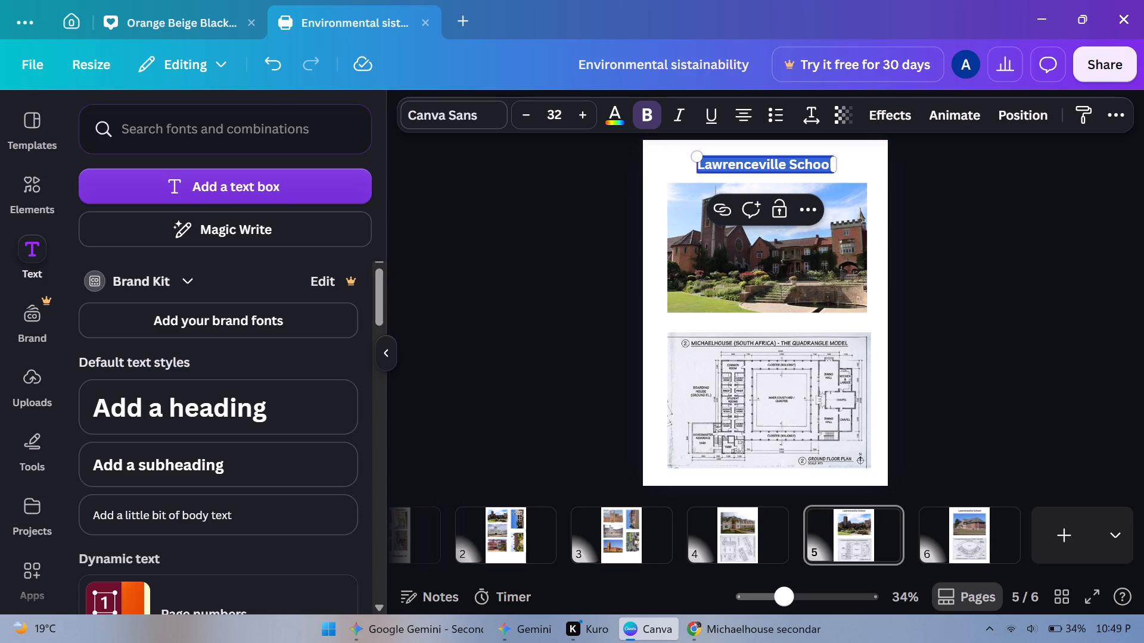
left_click(785, 163)
key("BackSpace")
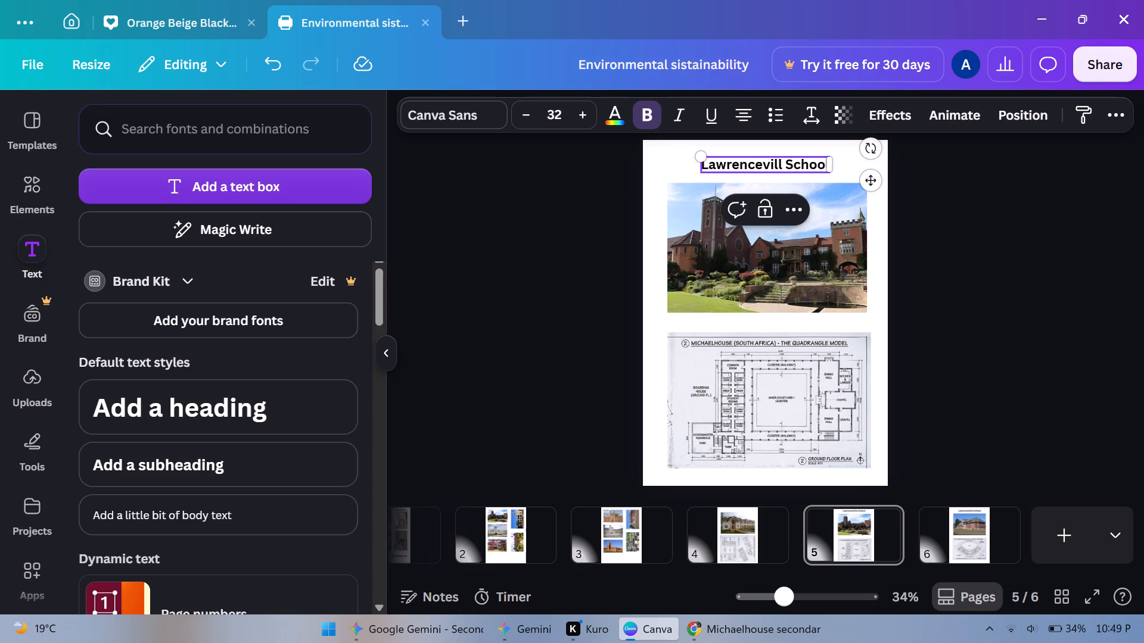
key("BackSpace")
key("BackSpace")
key("BackSpace")
key("BackSpace")
key("BackSpace")
key("BackSpace")
key("BackSpace")
key("BackSpace")
key("BackSpace")
key("BackSpace")
key("BackSpace")
key("BackSpace")
key("BackSpace")
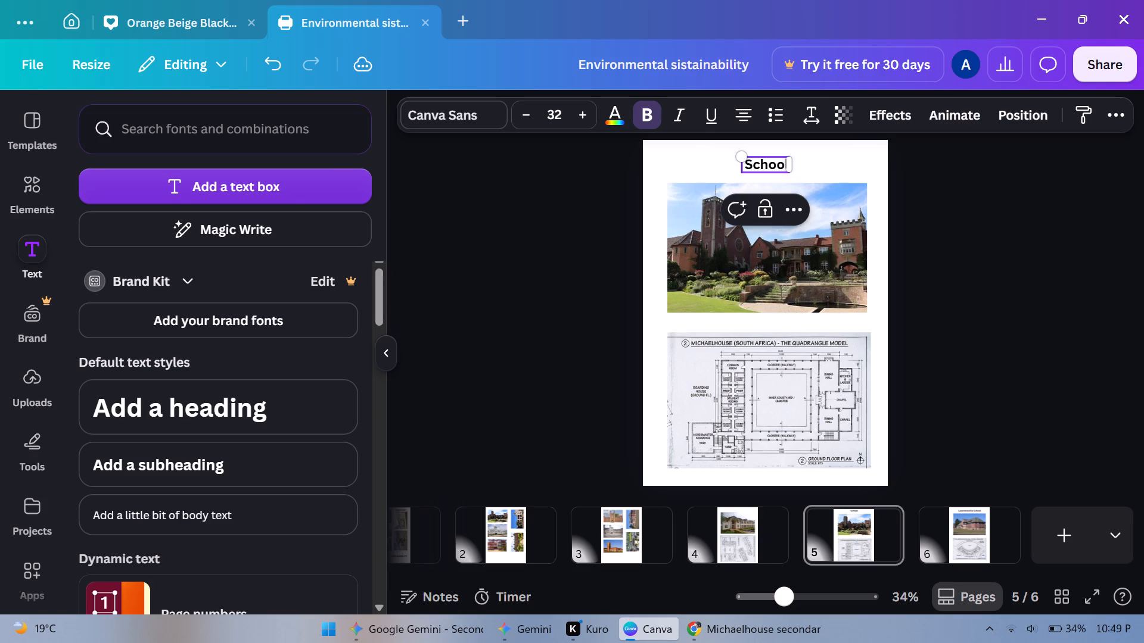
key("m")
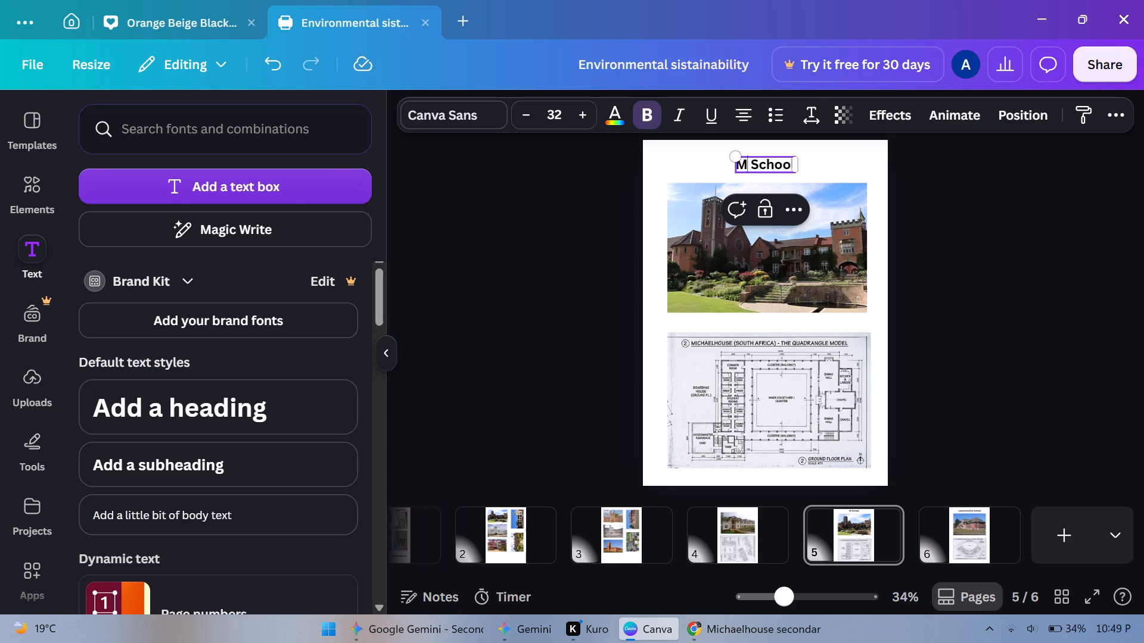
type("ichae")
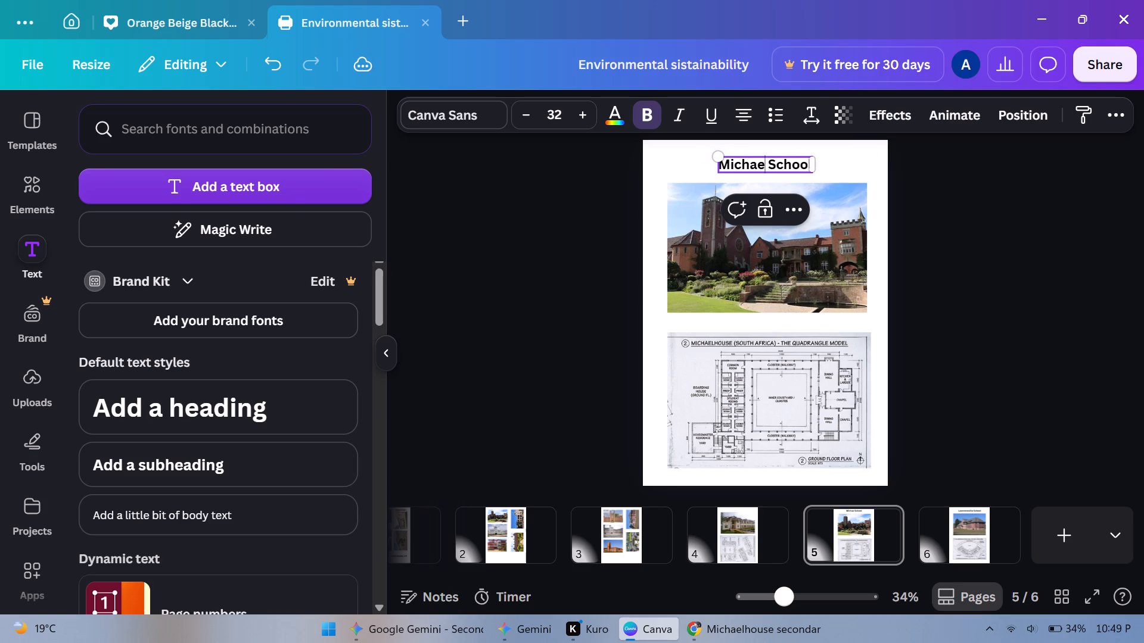
key("l")
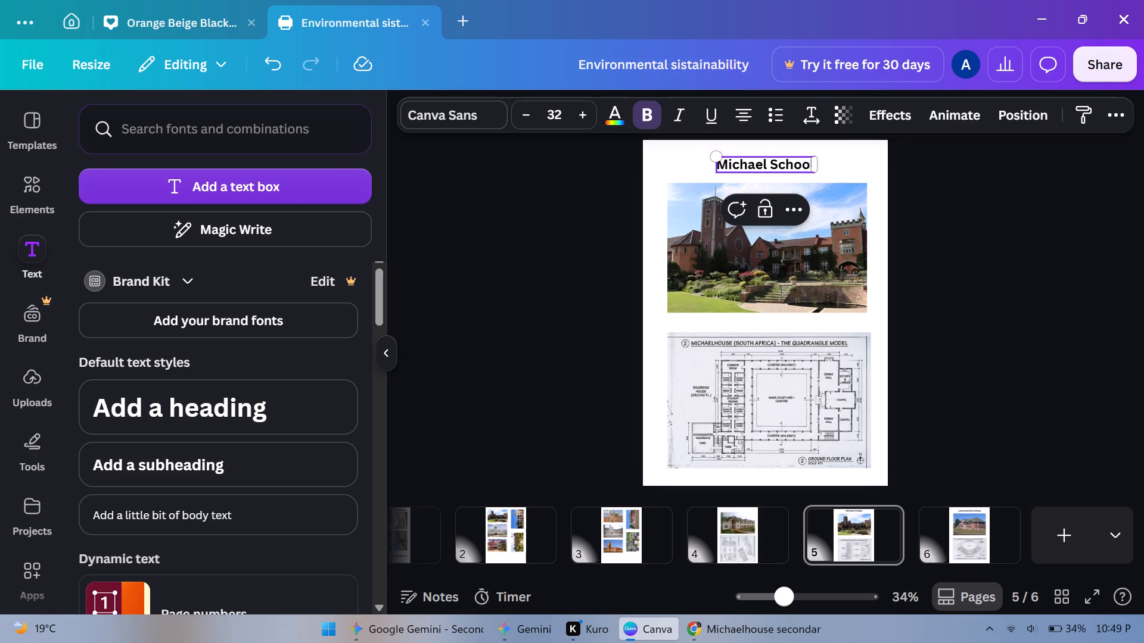
type("ouse")
left_click(984, 224)
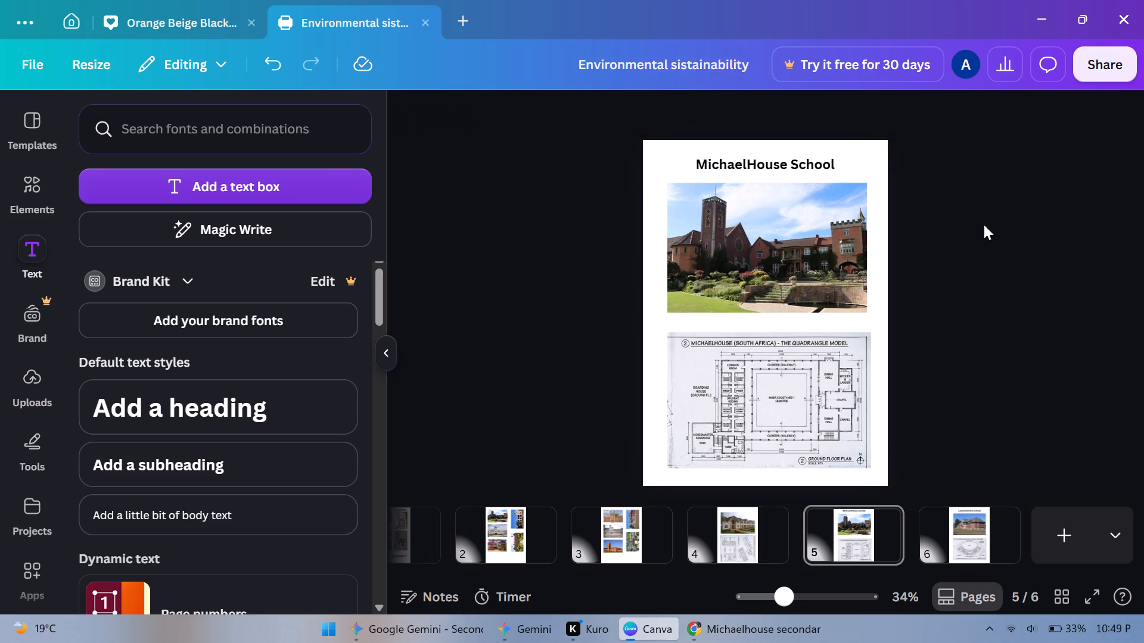
Paste the copied Lawrenceville School heading above the school photo on page 4.
left_click(769, 548)
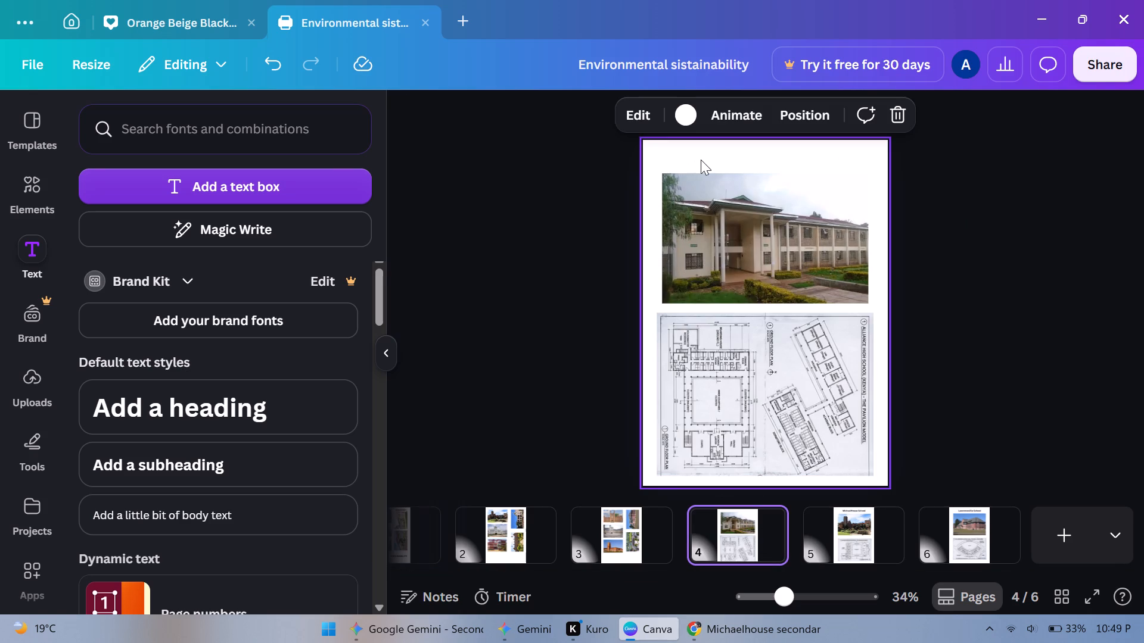
right_click(701, 160)
left_click(752, 273)
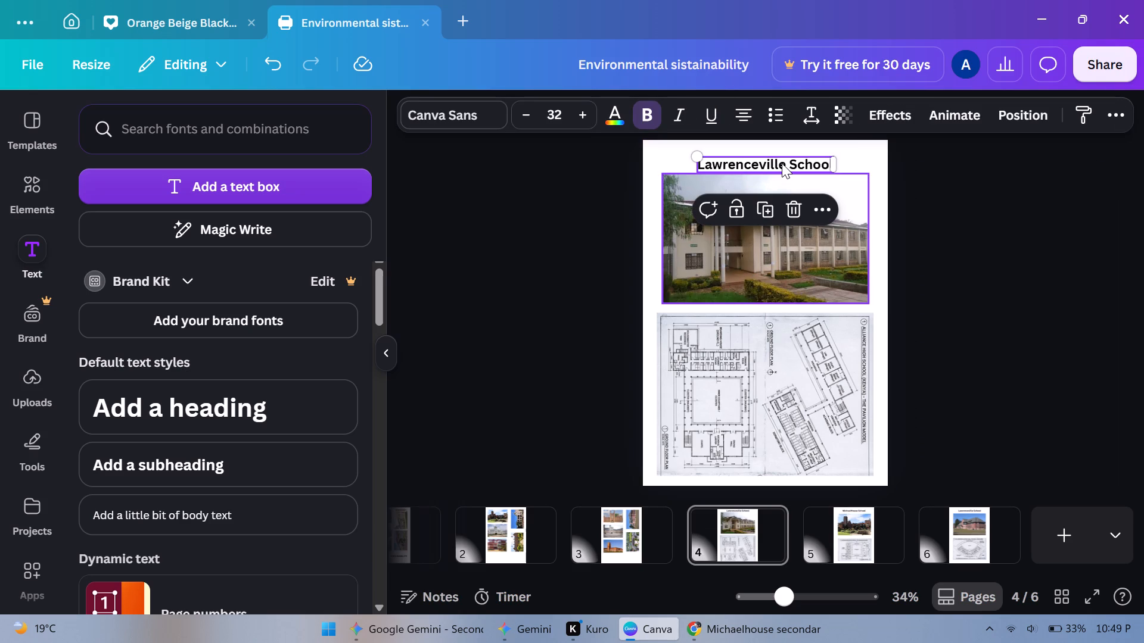
Change the pasted heading on page 4 to read "Alliance Boys HighSchool".
double_click(782, 163)
left_click(782, 163)
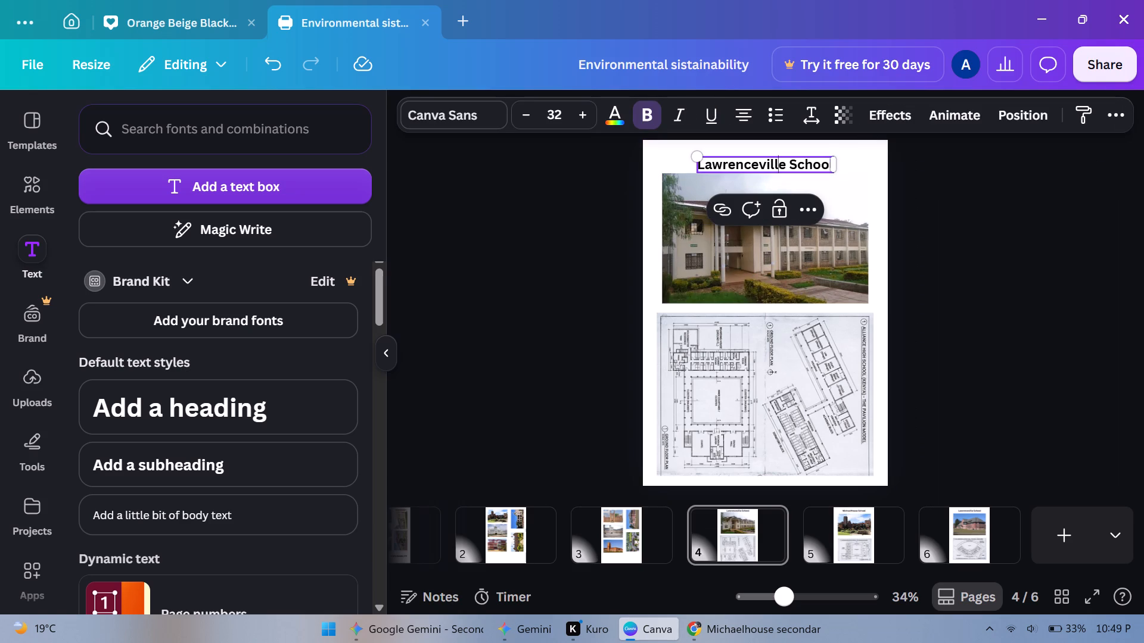
left_click(785, 167)
key("BackSpace")
key("BackSpace")
key("BackSpace")
key("BackSpace")
key("BackSpace")
key("BackSpace")
key("BackSpace")
key("BackSpace")
key("BackSpace")
key("BackSpace")
key("BackSpace")
key("BackSpace")
key("BackSpace")
key("BackSpace")
key("BackSpace")
key("BackSpace")
key("BackSpace")
key("BackSpace")
key("BackSpace")
key("BackSpace")
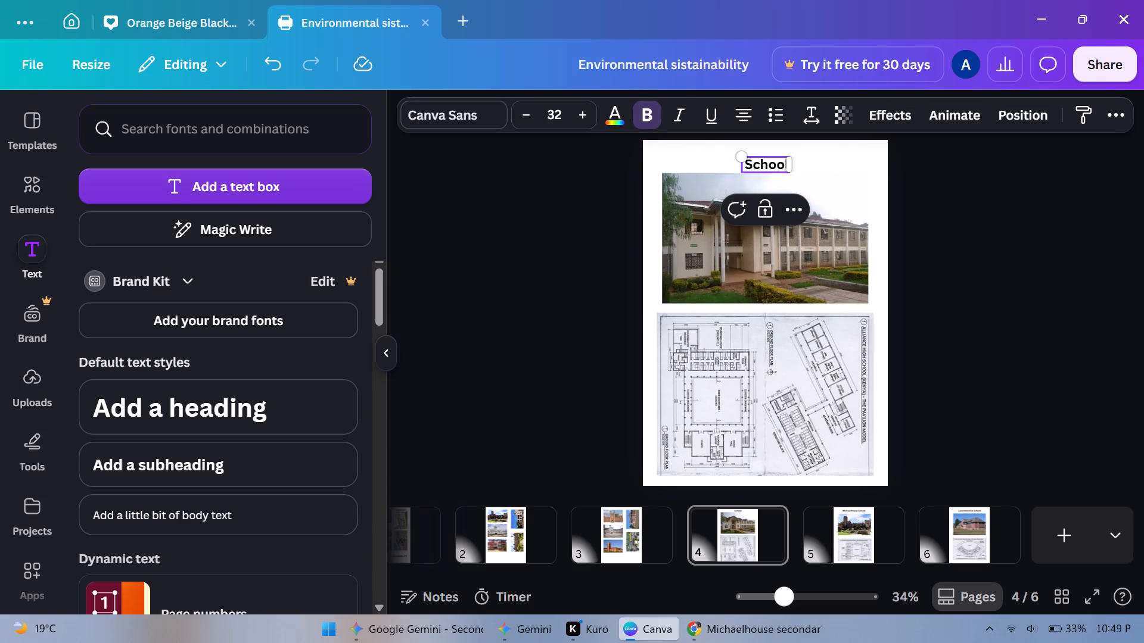
key("a")
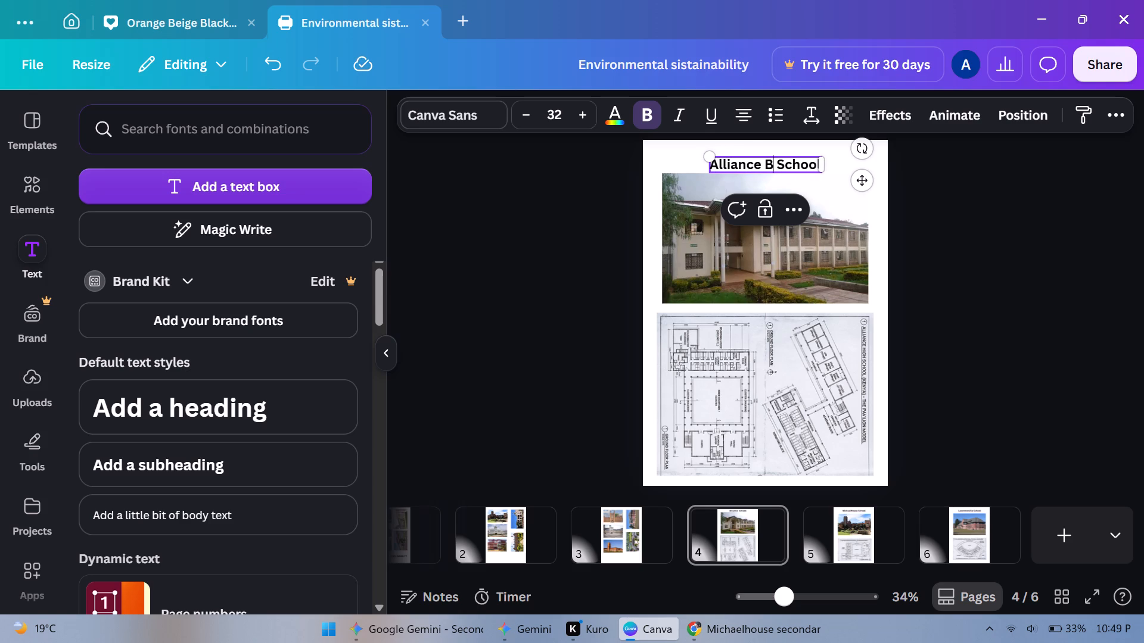
type("oys")
key("space")
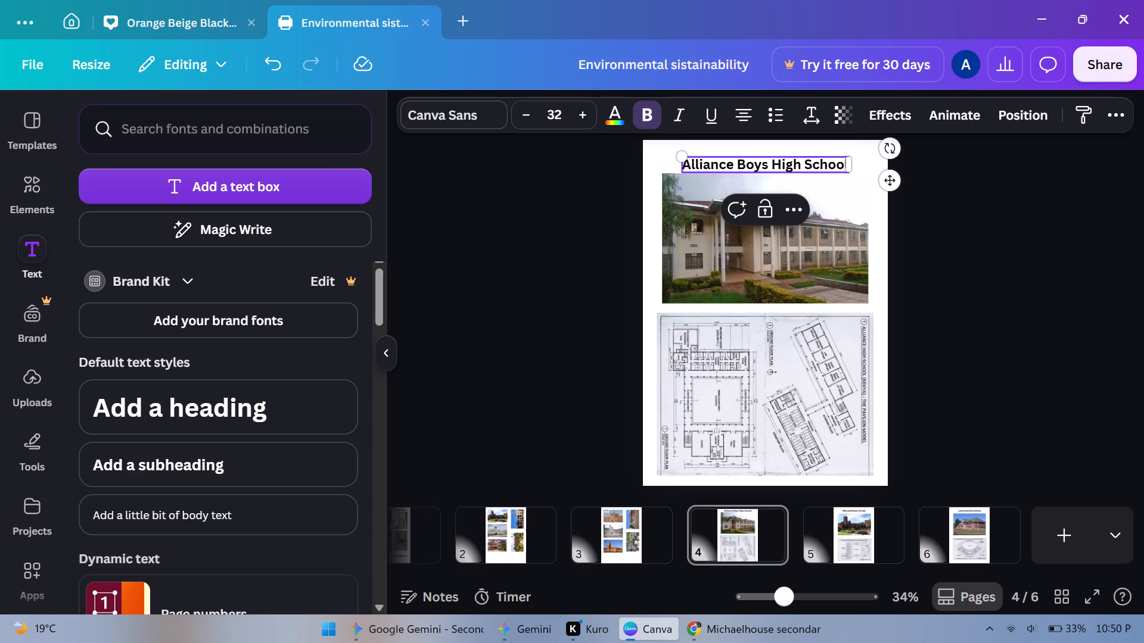
key("Right")
key("BackSpace")
left_click(1004, 213)
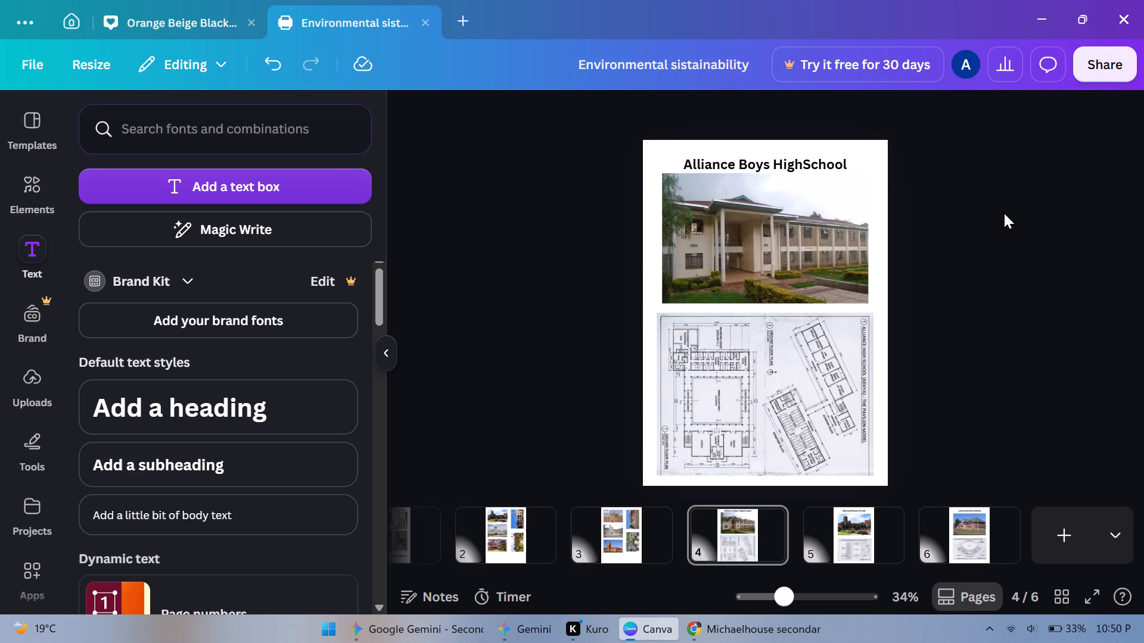
Move the Alliance Boys heading on page 4 up slightly, keeping it centred with a small gap above the photo.
left_click_drag(792, 159, 791, 153)
left_click(935, 207)
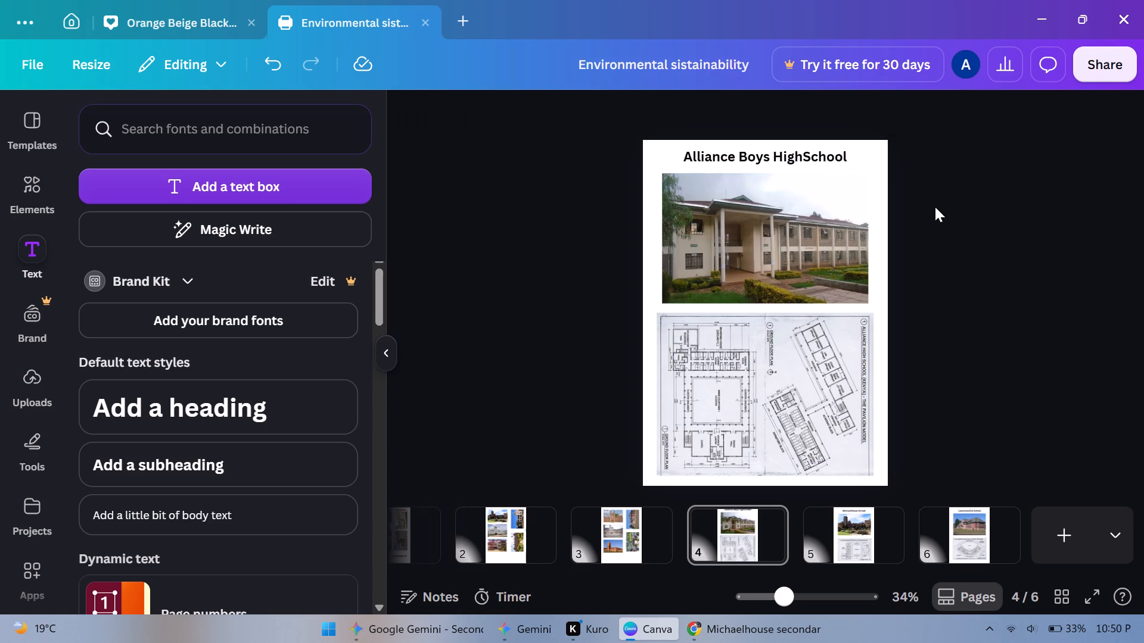
Review the document's pages, from the headed school pages 4 to 6 back through the photo pages 3 and 1.
left_click(857, 533)
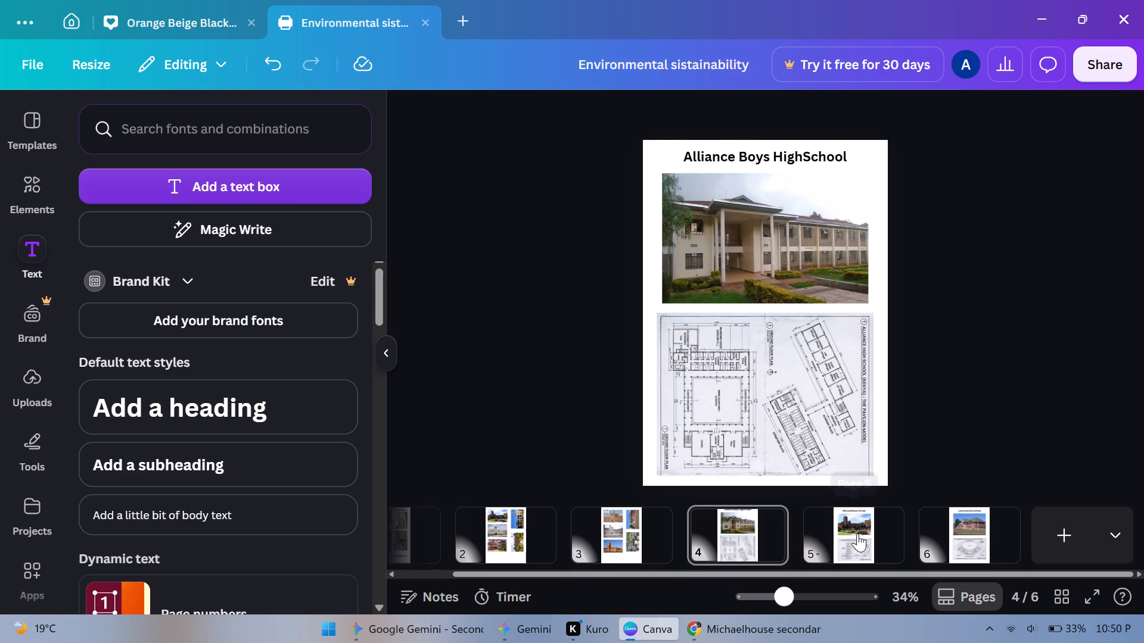
left_click(967, 536)
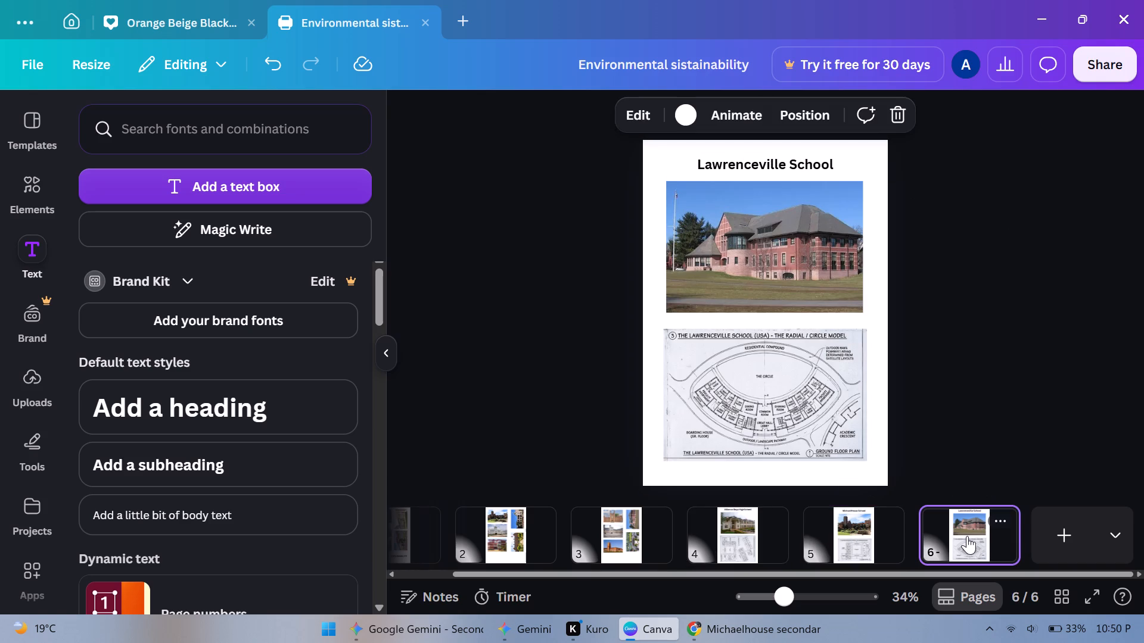
left_click(851, 533)
left_click(724, 542)
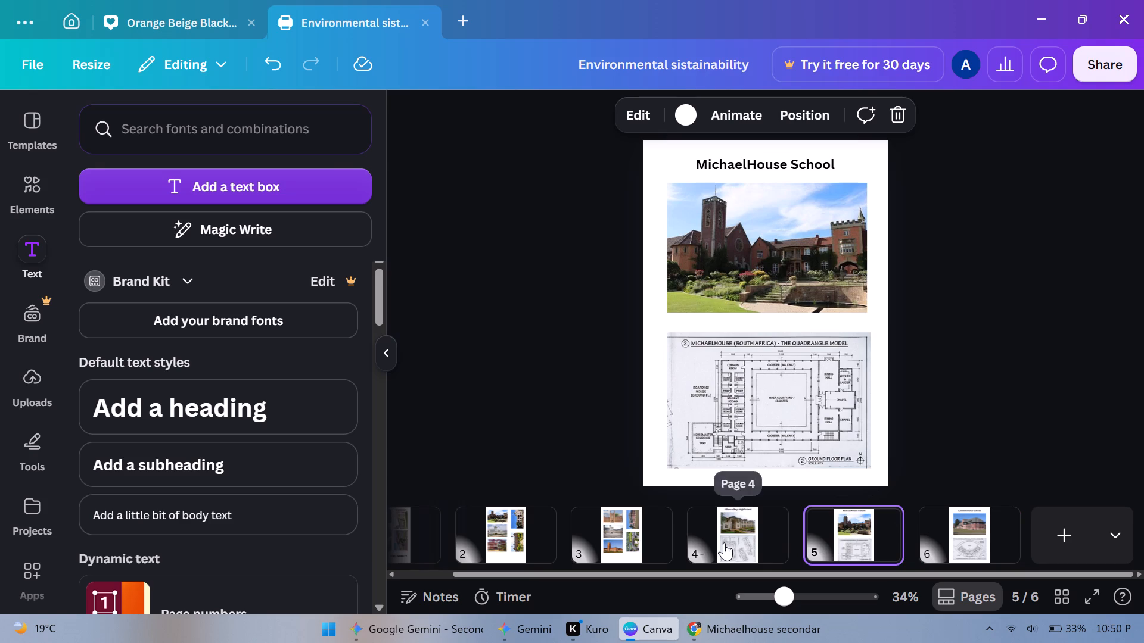
left_click(635, 533)
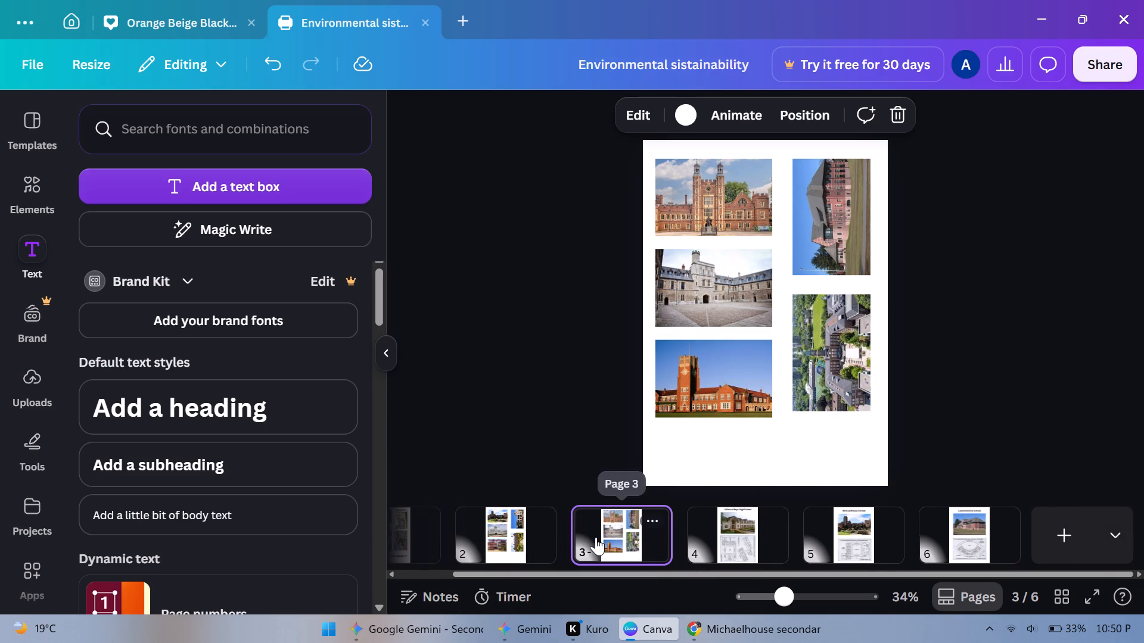
scroll(596, 537, "right", 4)
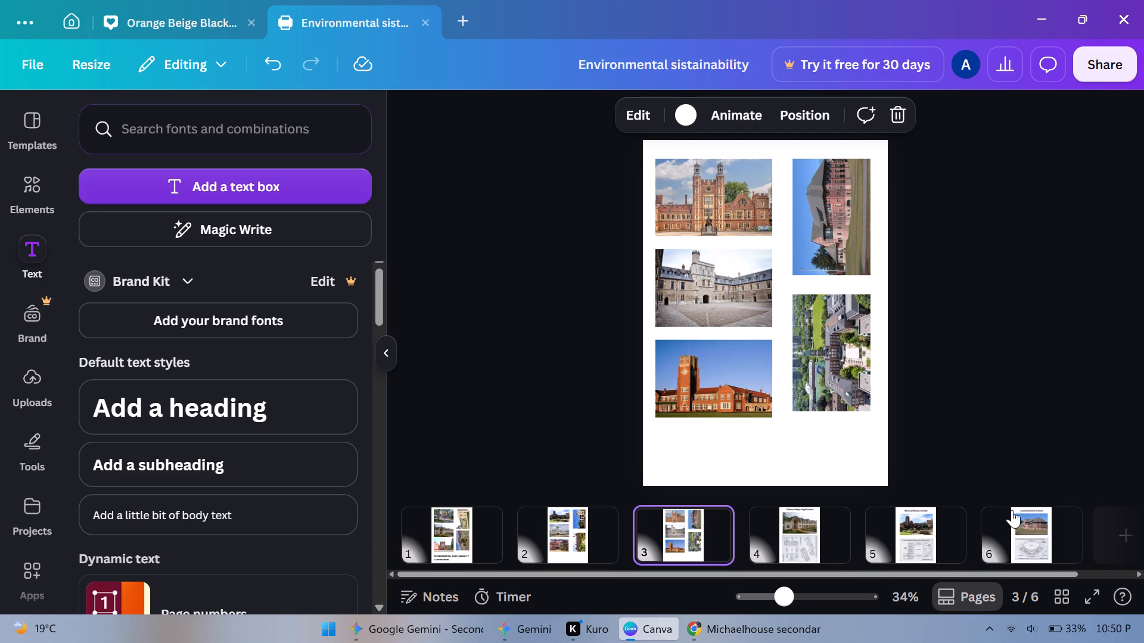
left_click(920, 389)
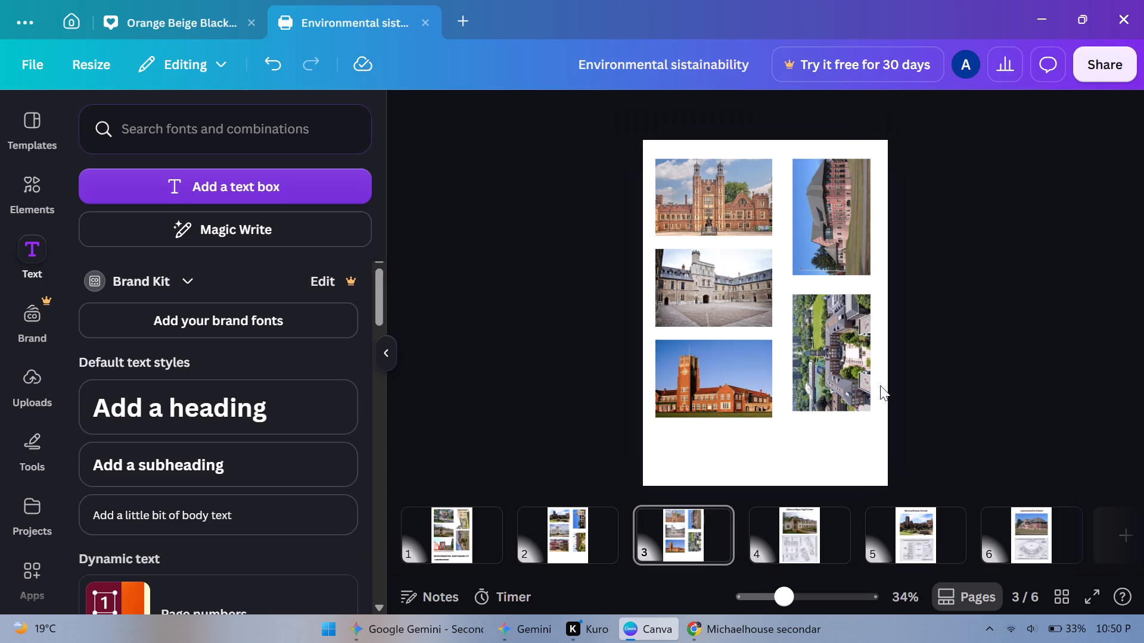
left_click(436, 558)
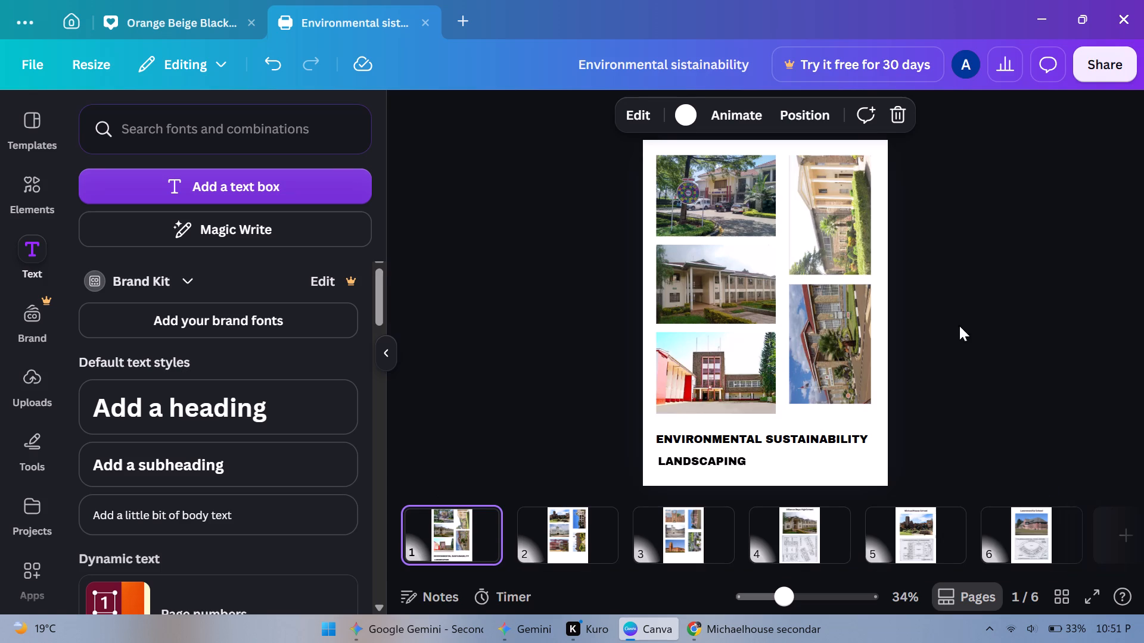
left_click(1028, 533)
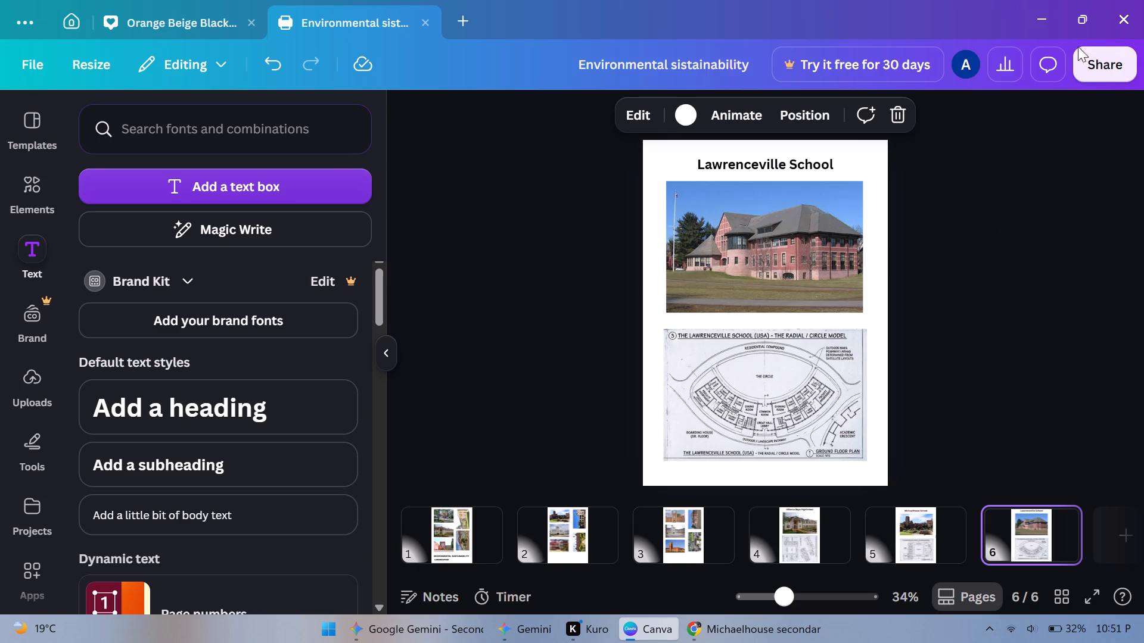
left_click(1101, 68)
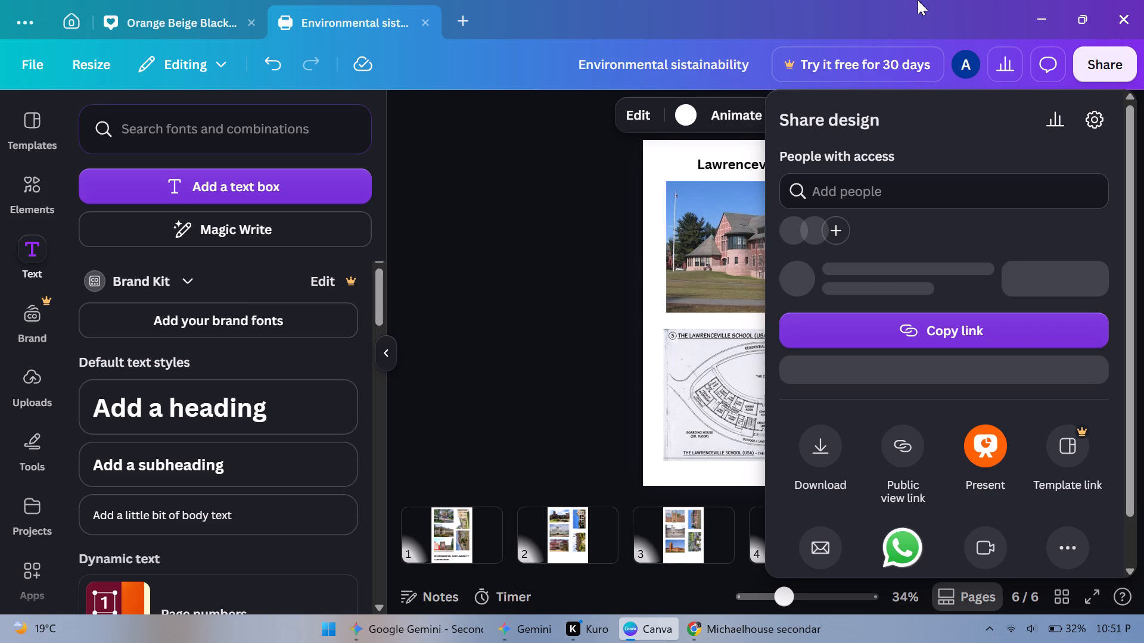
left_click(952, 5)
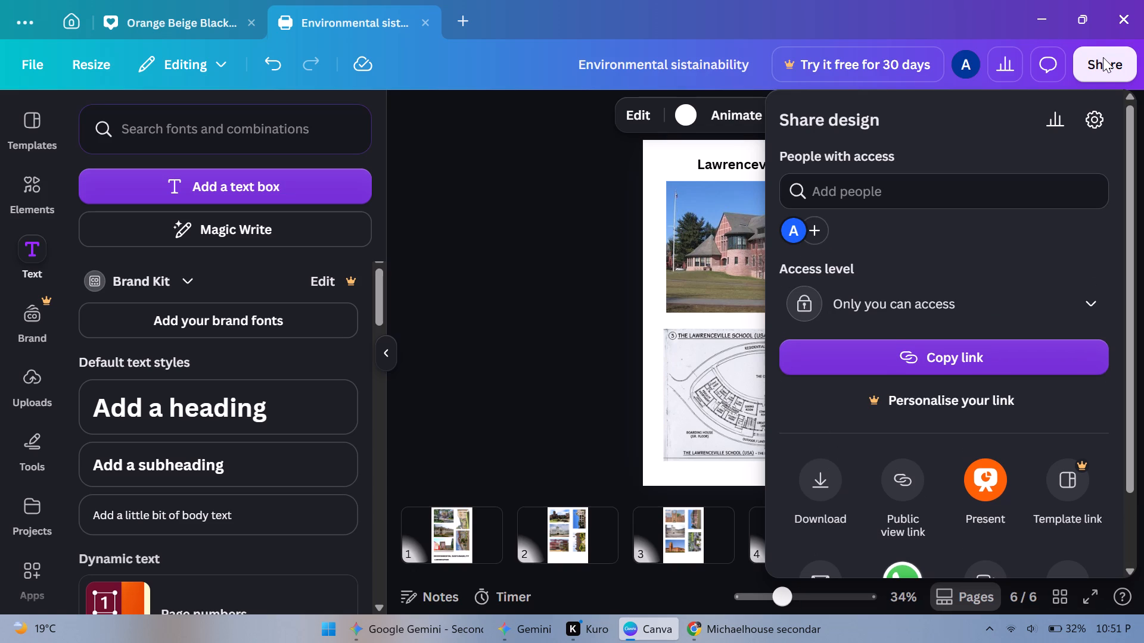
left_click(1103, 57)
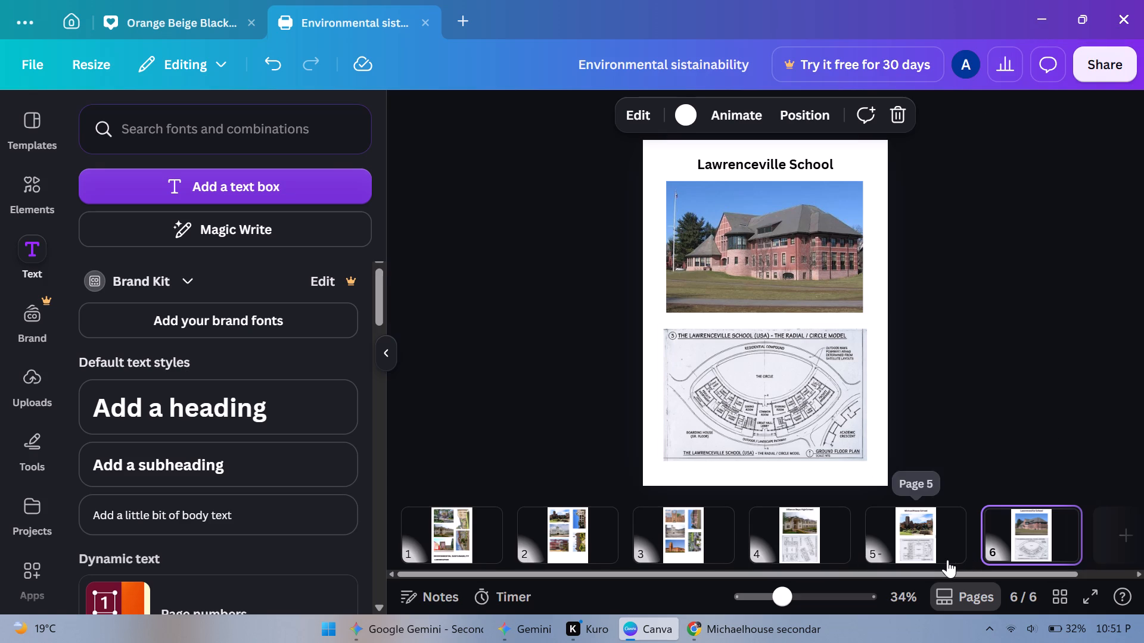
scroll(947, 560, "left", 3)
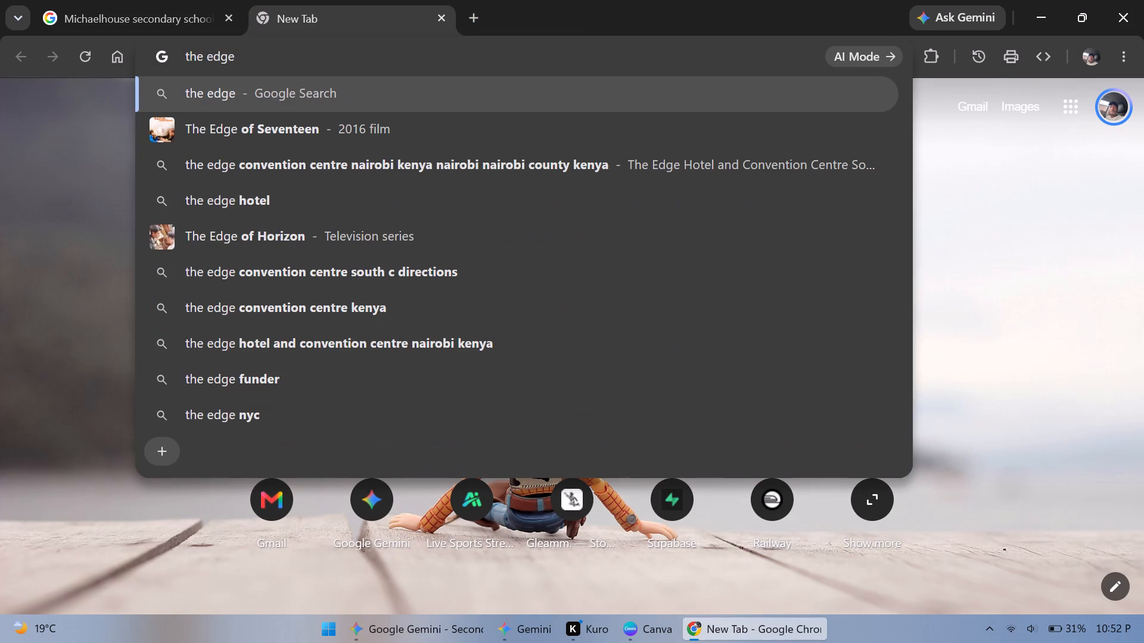
type("amster")
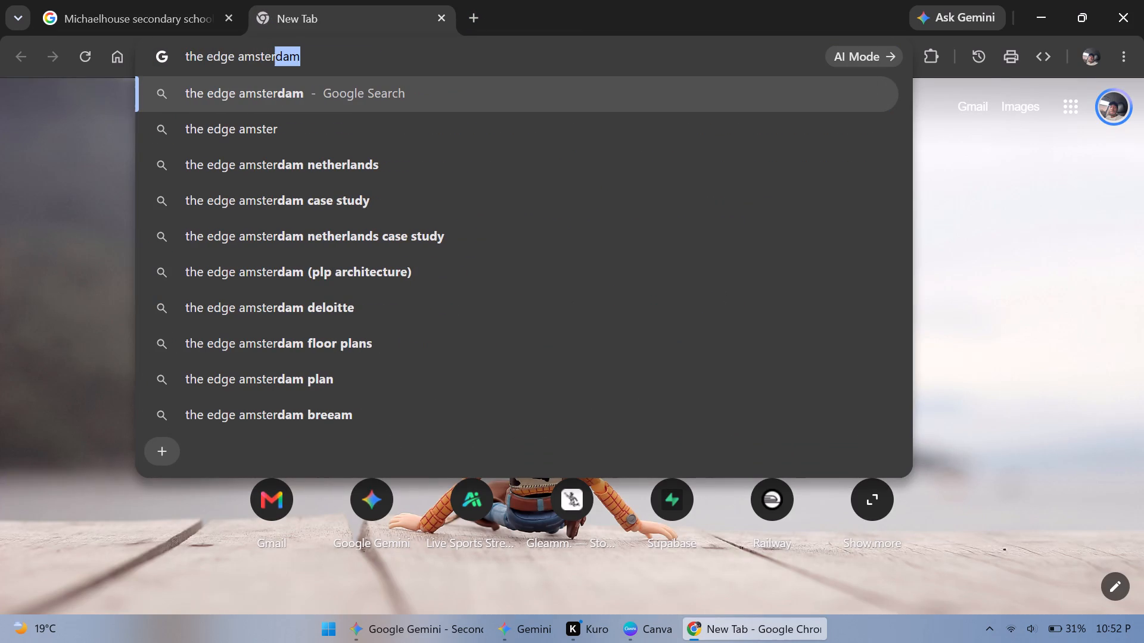
left_click(327, 89)
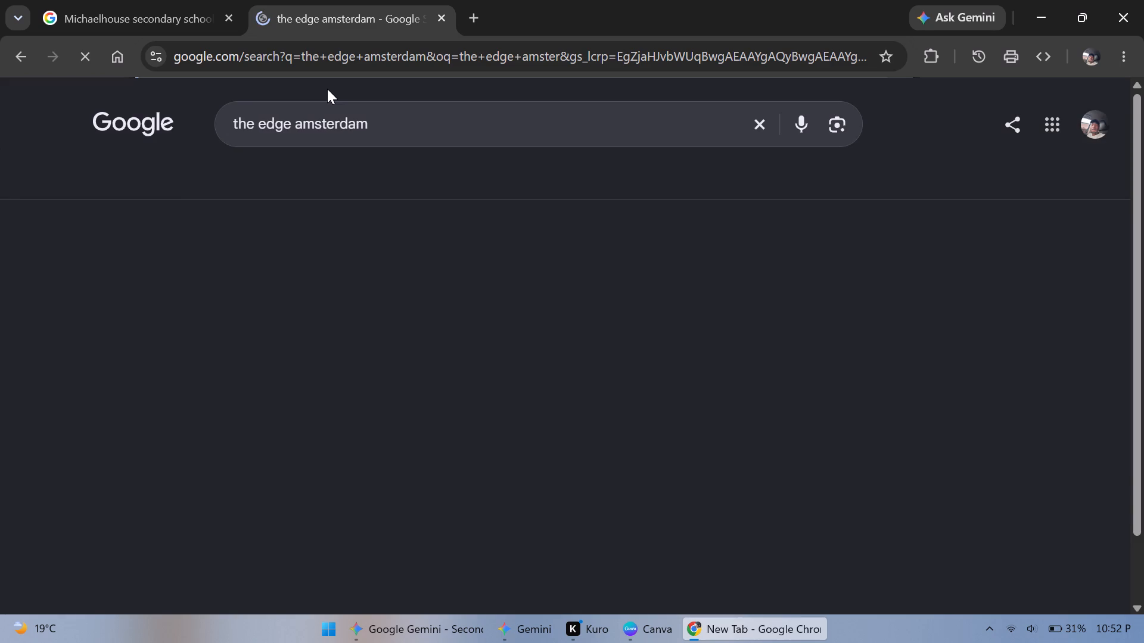
left_click(231, 191)
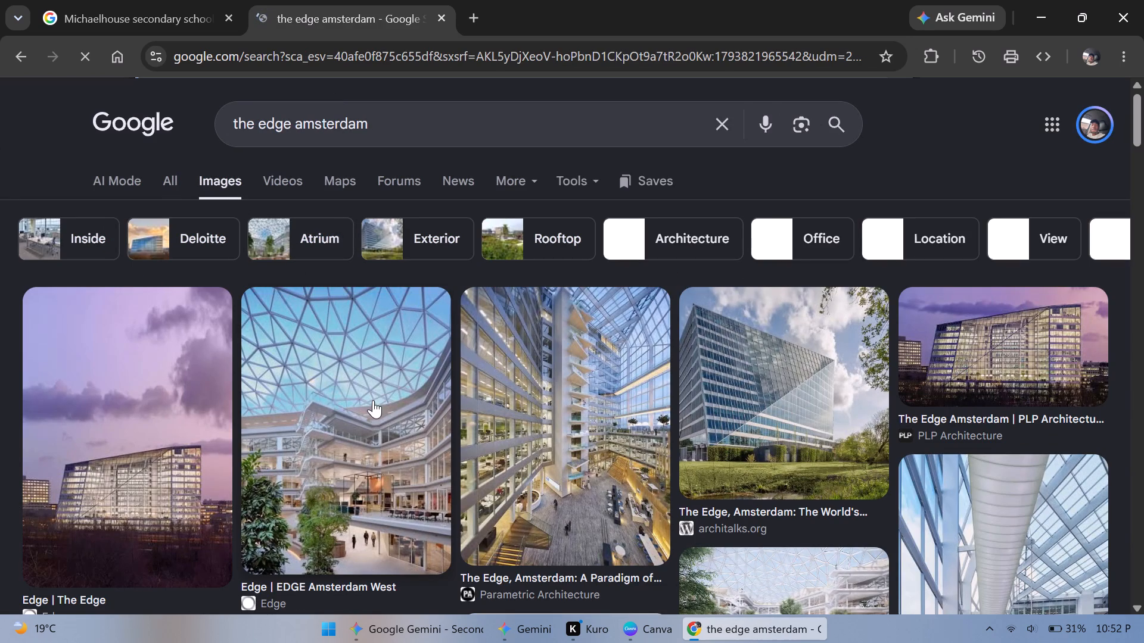
scroll(373, 400, "down", 1)
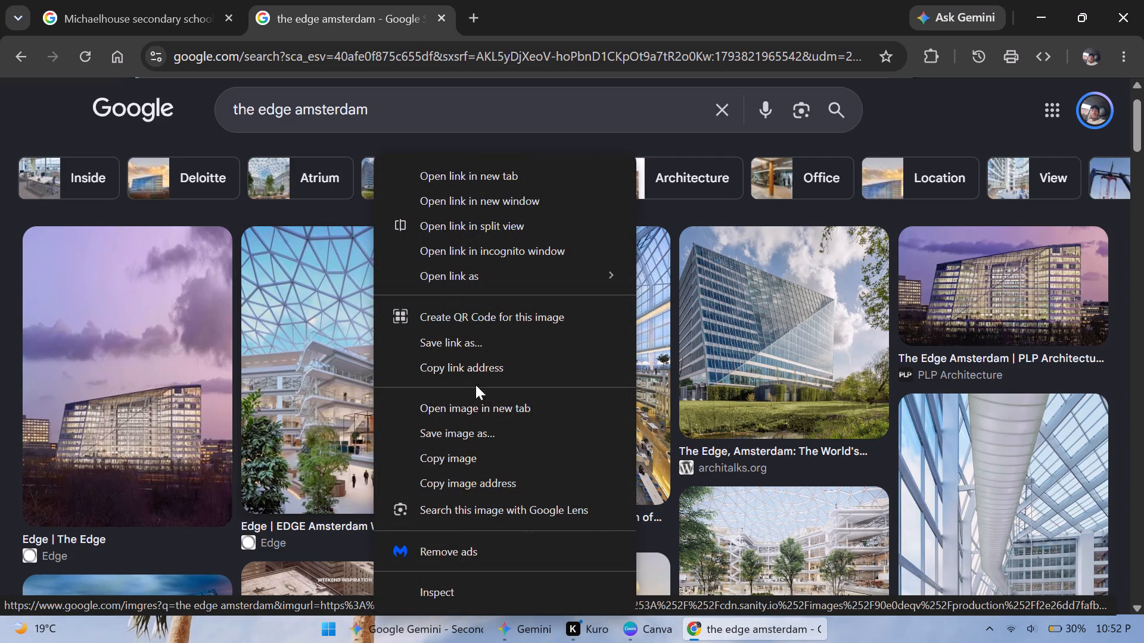
Copy the EDGE Amsterdam West atrium image from the results and paste it onto blank page 7 of the Canva document.
left_click(464, 452)
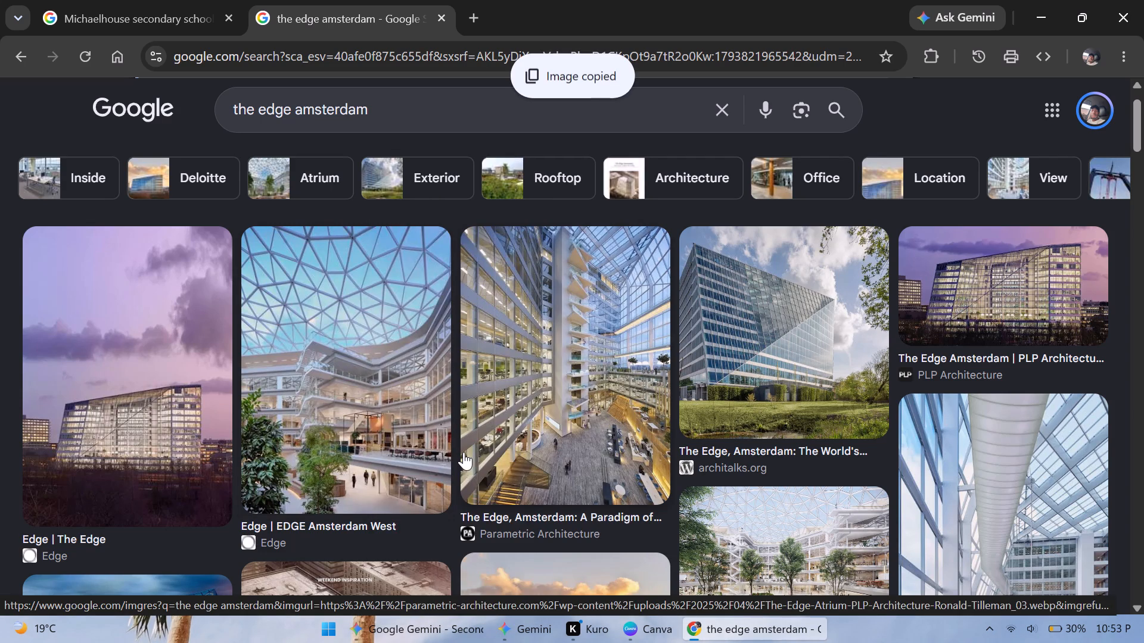
left_click(1032, 17)
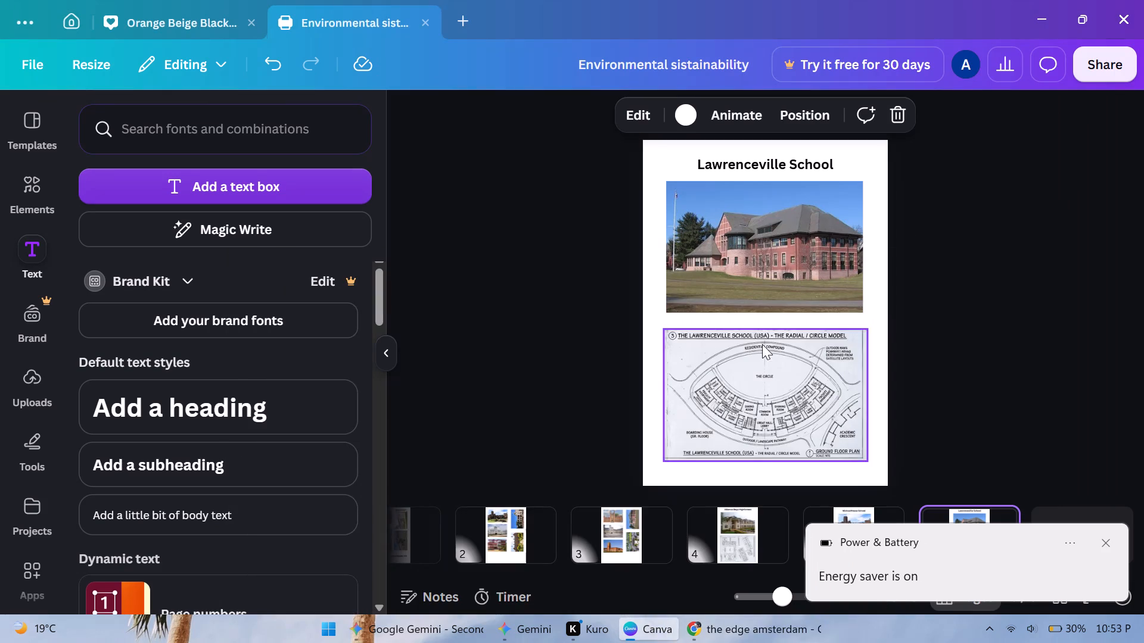
left_click(1008, 430)
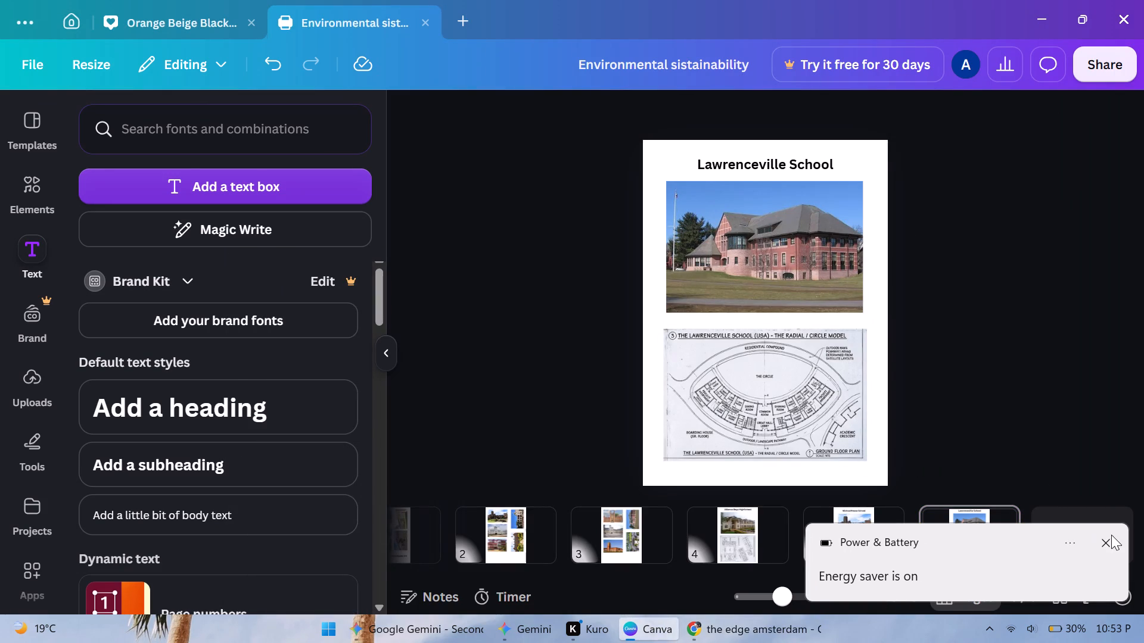
left_click(1105, 544)
left_click(1071, 534)
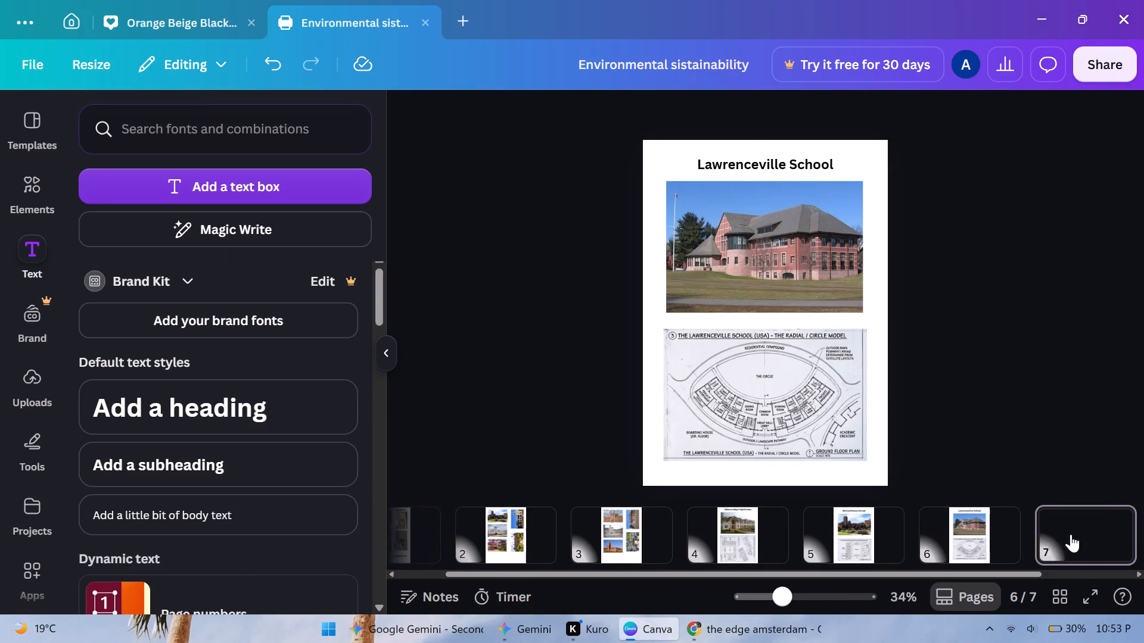
left_click(738, 198)
right_click(738, 198)
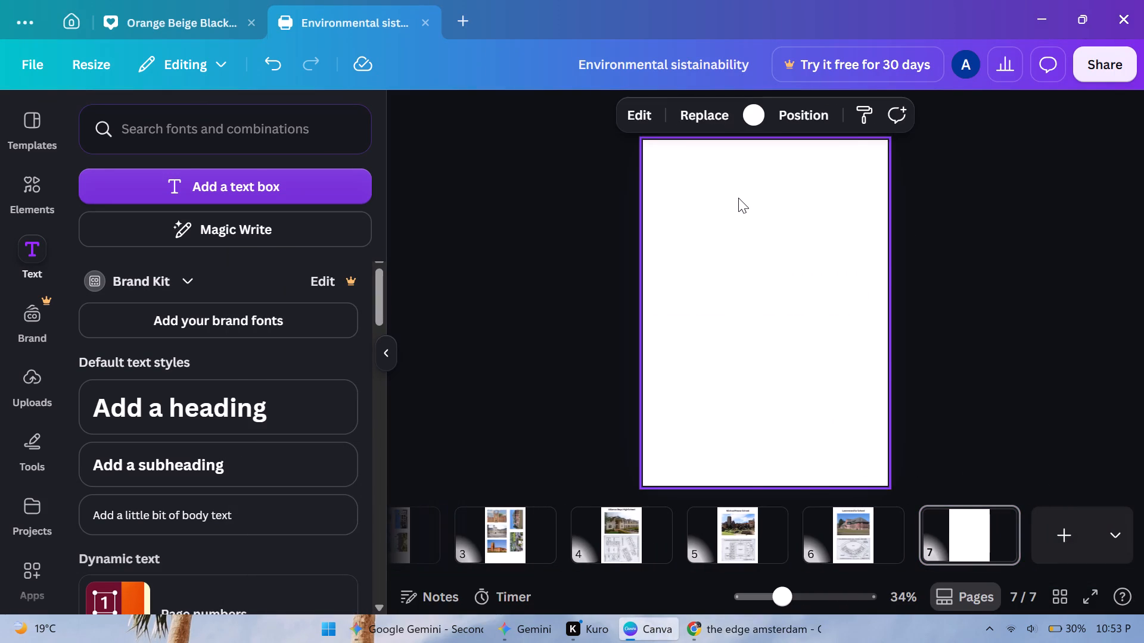
left_click(777, 299)
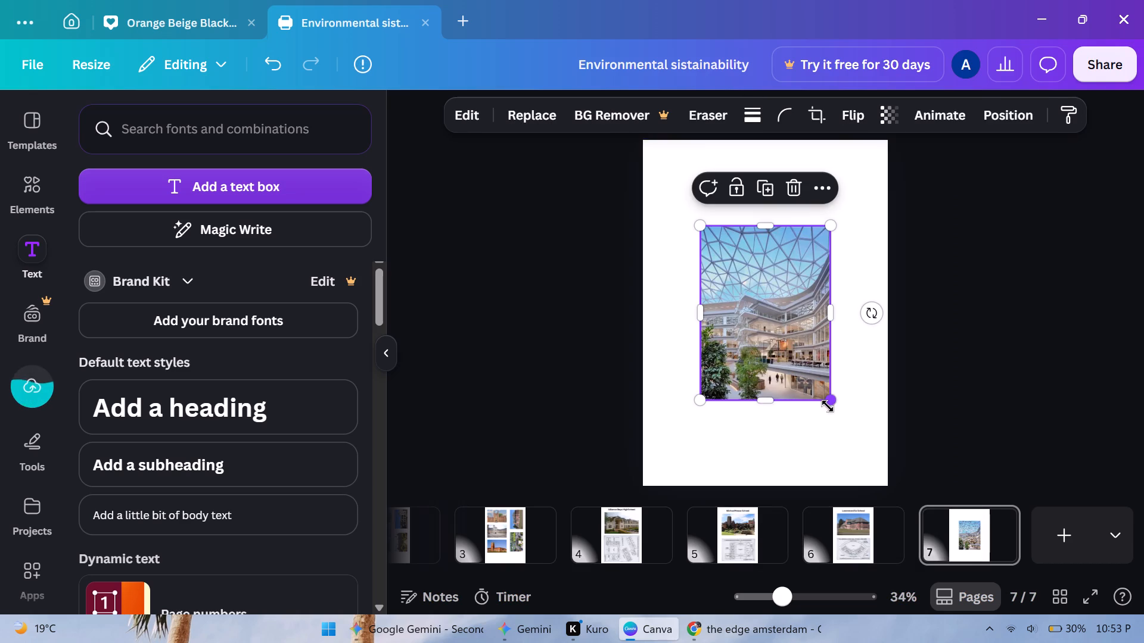
Shrink and crop the atrium image to about 7.2 wide by 7.7 high and place it in page 7's upper-left corner.
left_click_drag(828, 406, 776, 353)
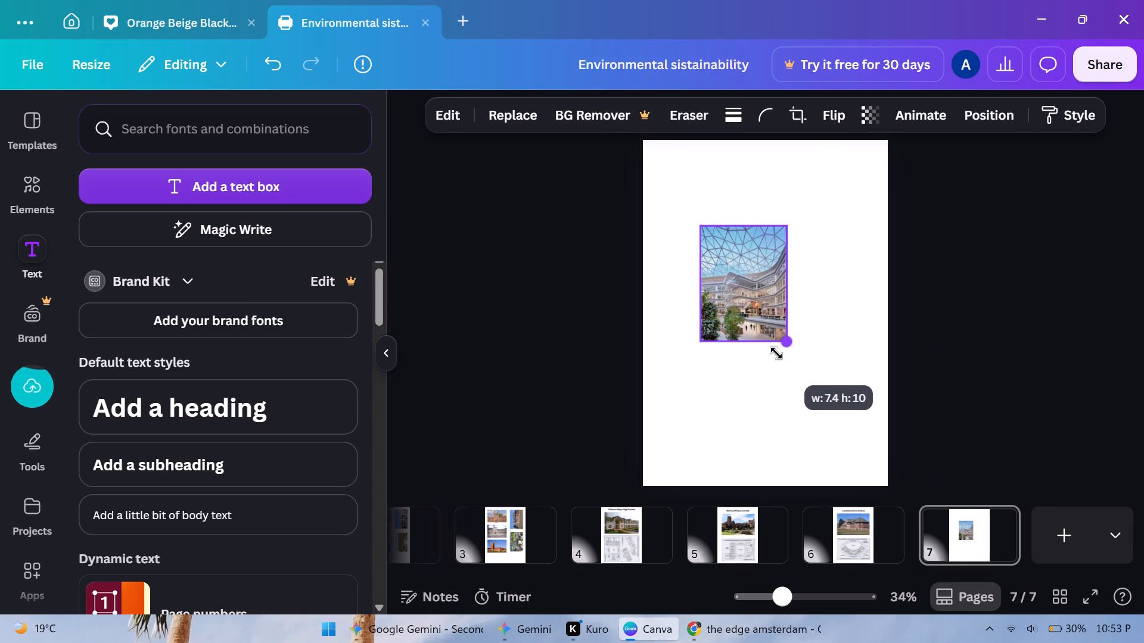
left_click_drag(776, 353, 777, 348)
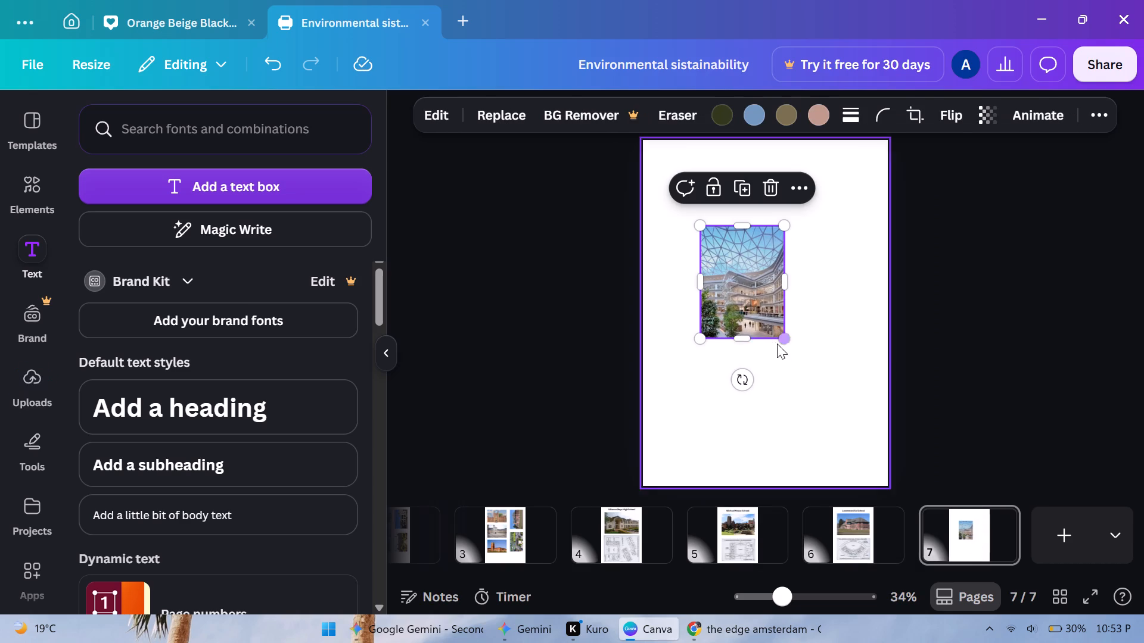
left_click_drag(745, 306, 700, 232)
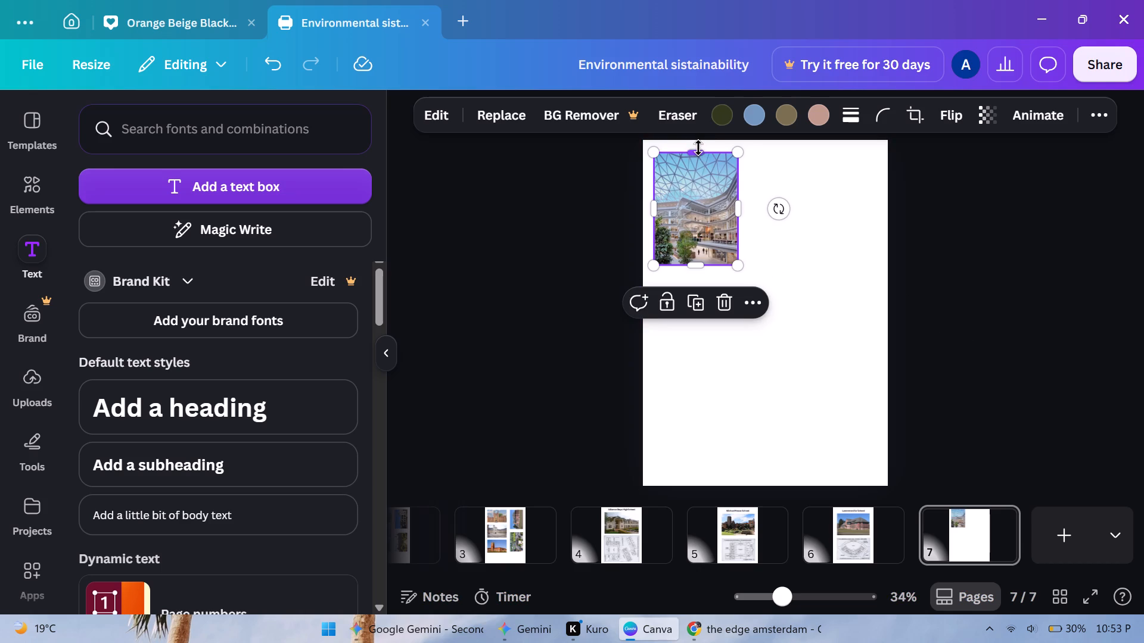
left_click_drag(698, 148, 697, 161)
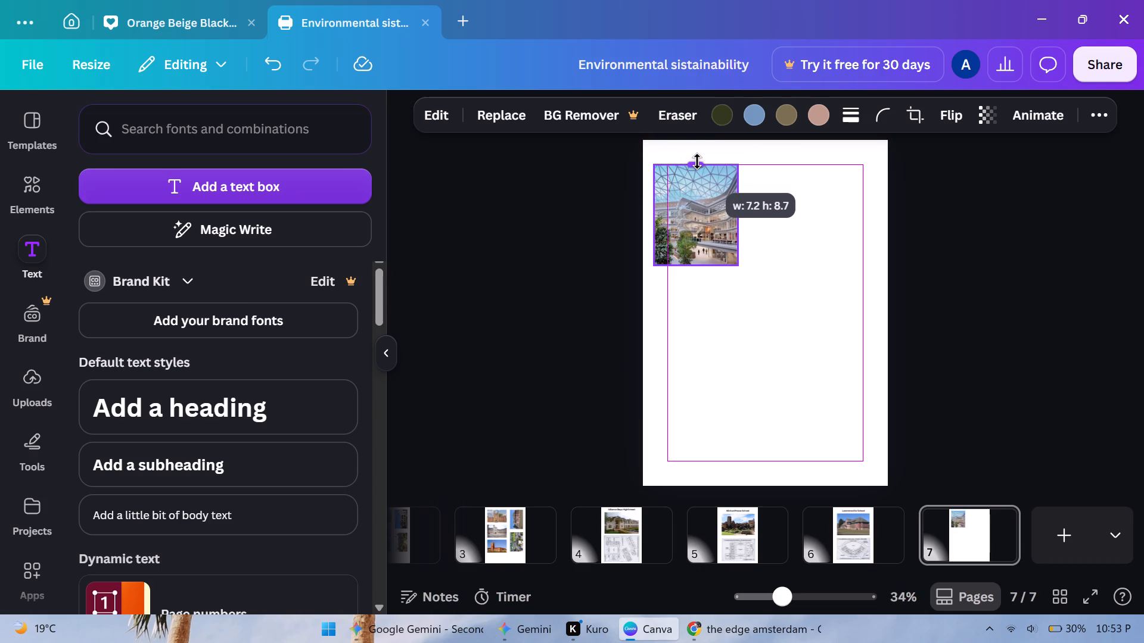
left_click_drag(697, 161, 697, 161)
left_click(694, 266)
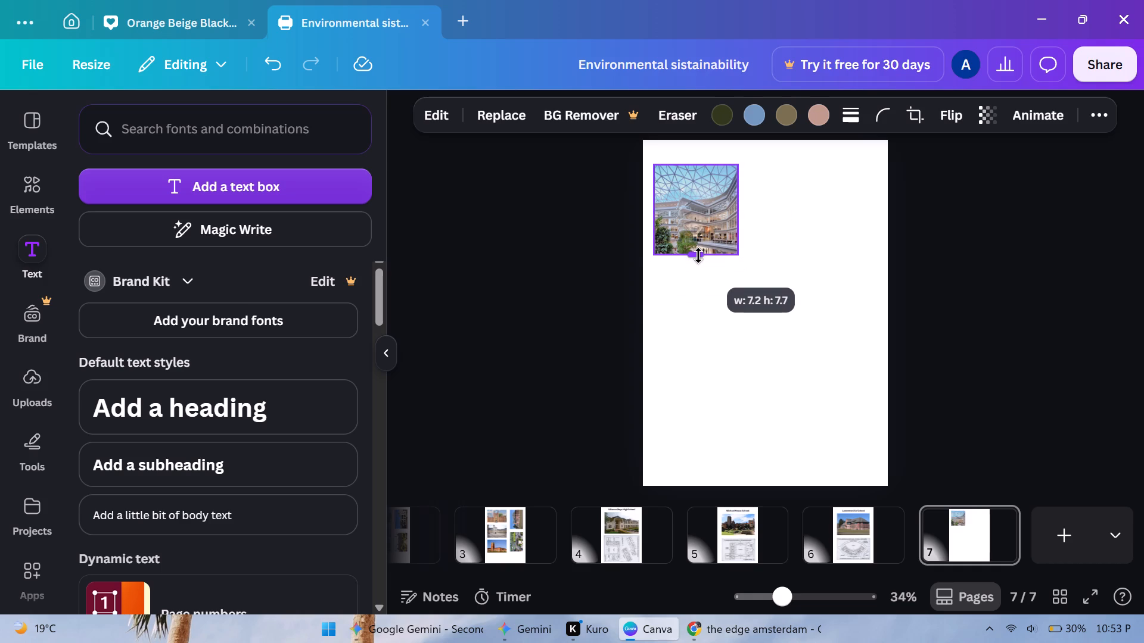
left_click_drag(700, 215, 702, 204)
left_click(977, 281)
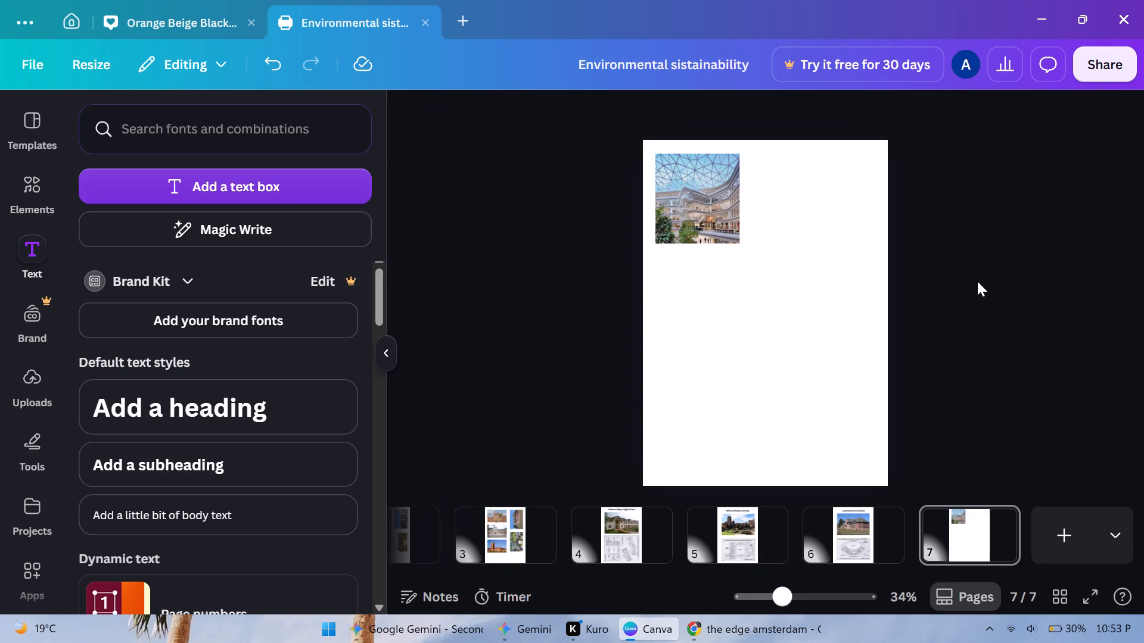
In Chrome, check the AI list of sustainable buildings for the next example and search Google Images for "bullitt center".
left_click(708, 633)
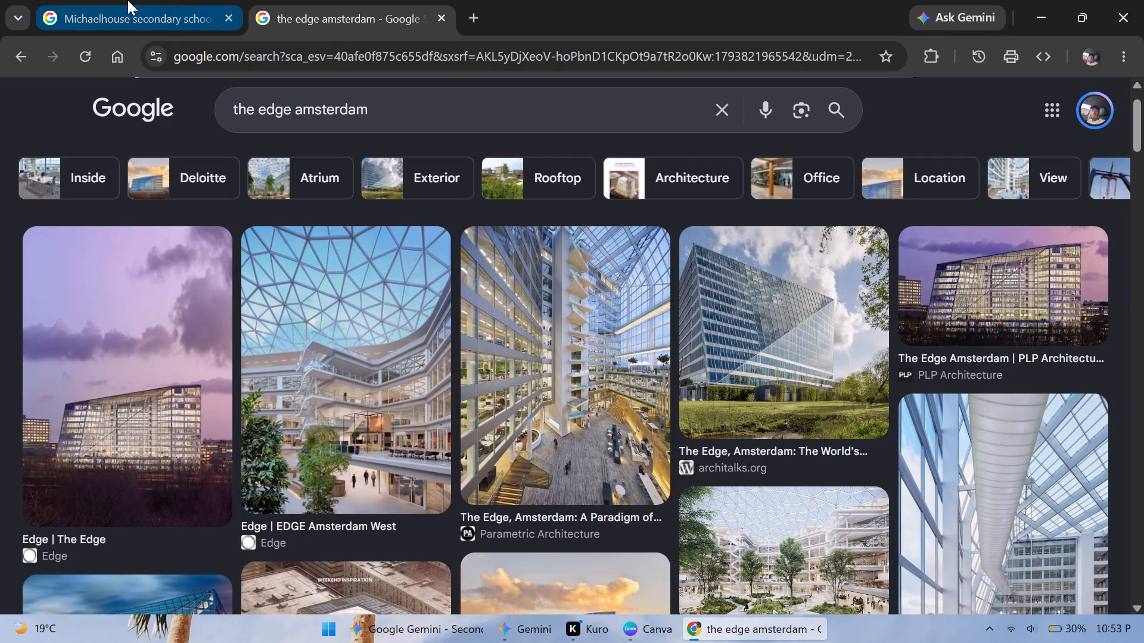
left_click(128, 0)
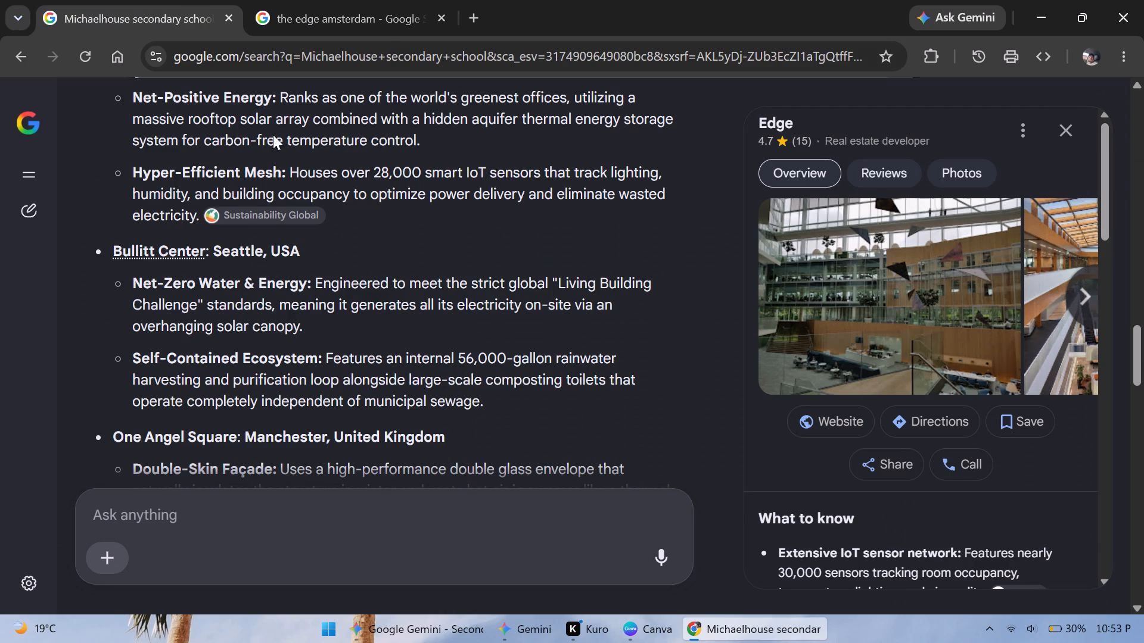
left_click(328, 8)
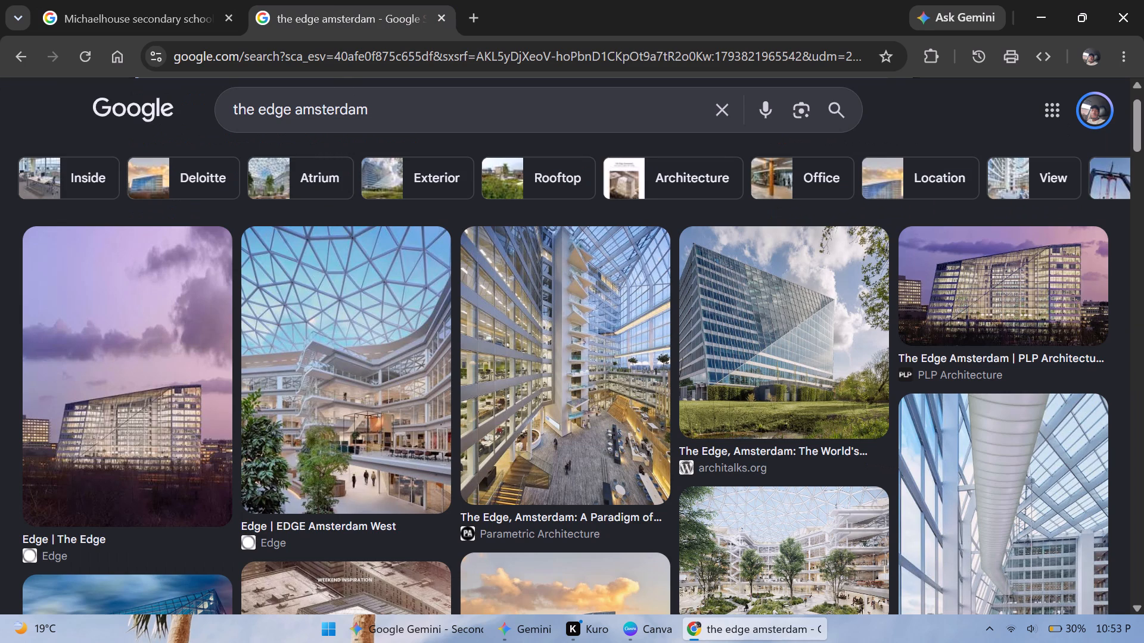
left_click(394, 118)
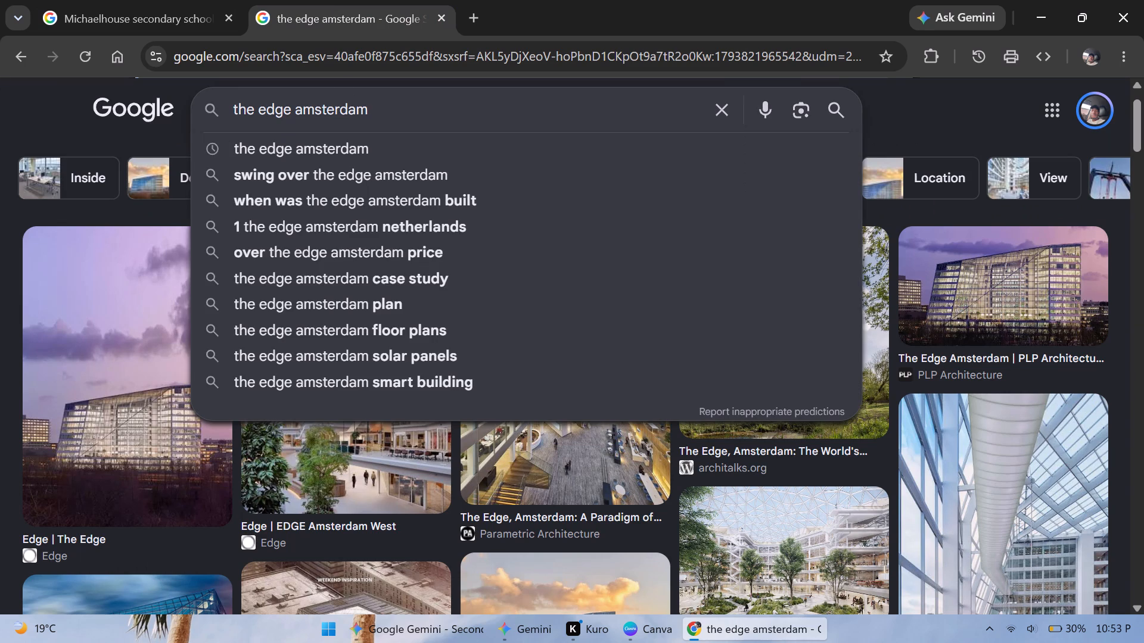
key("BackSpace")
key("BackSpace")
key("BackSpace")
key("BackSpace")
key("BackSpace")
key("BackSpace")
key("BackSpace")
key("BackSpace")
key("BackSpace")
key("BackSpace")
key("BackSpace")
key("BackSpace")
key("BackSpace")
key("BackSpace")
key("BackSpace")
key("BackSpace")
key("BackSpace")
key("BackSpace")
key("BackSpace")
key("BackSpace")
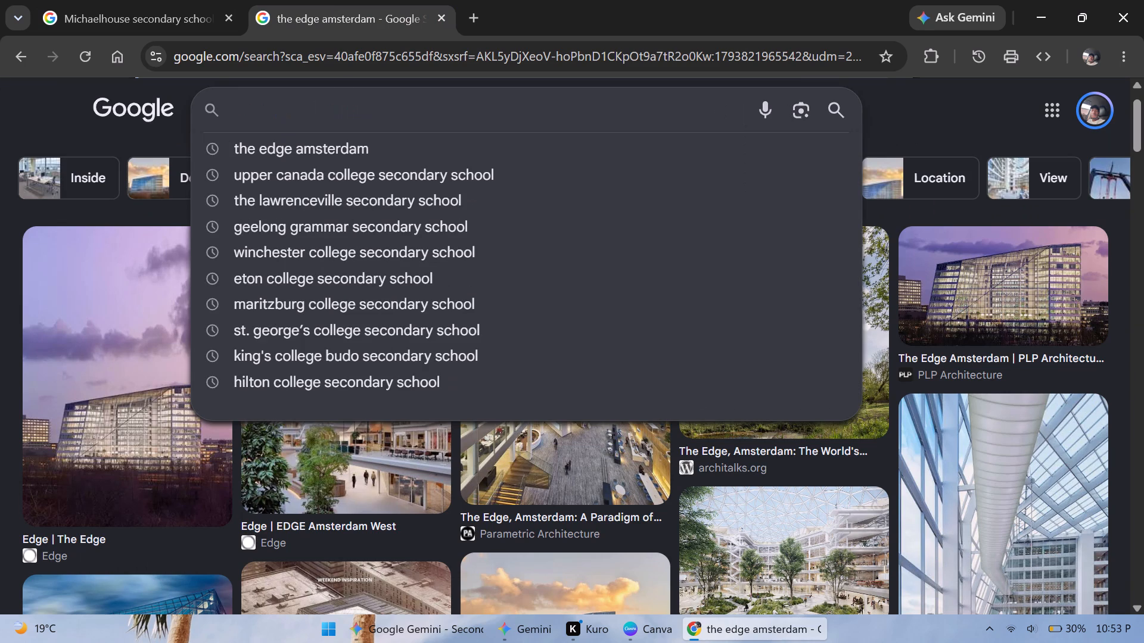
key("u")
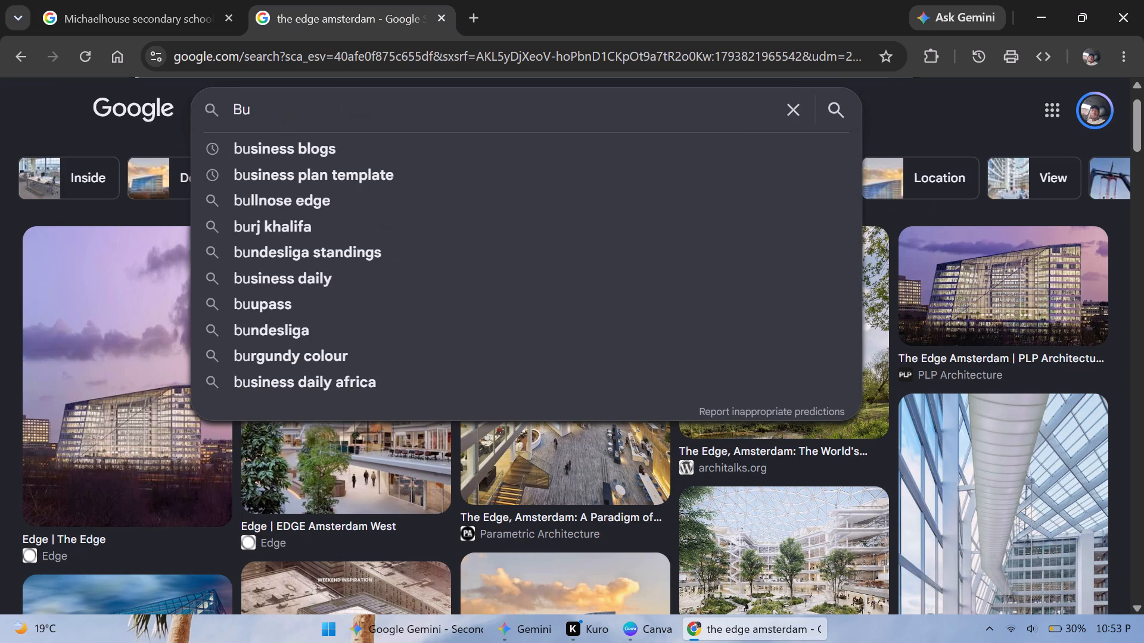
key("l")
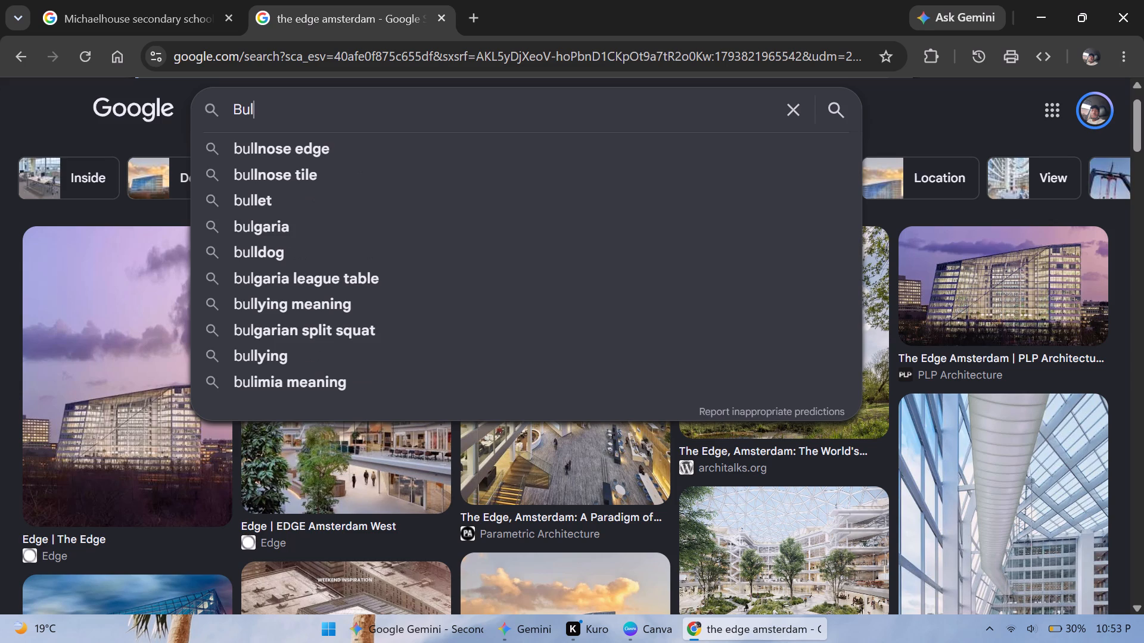
type("litt")
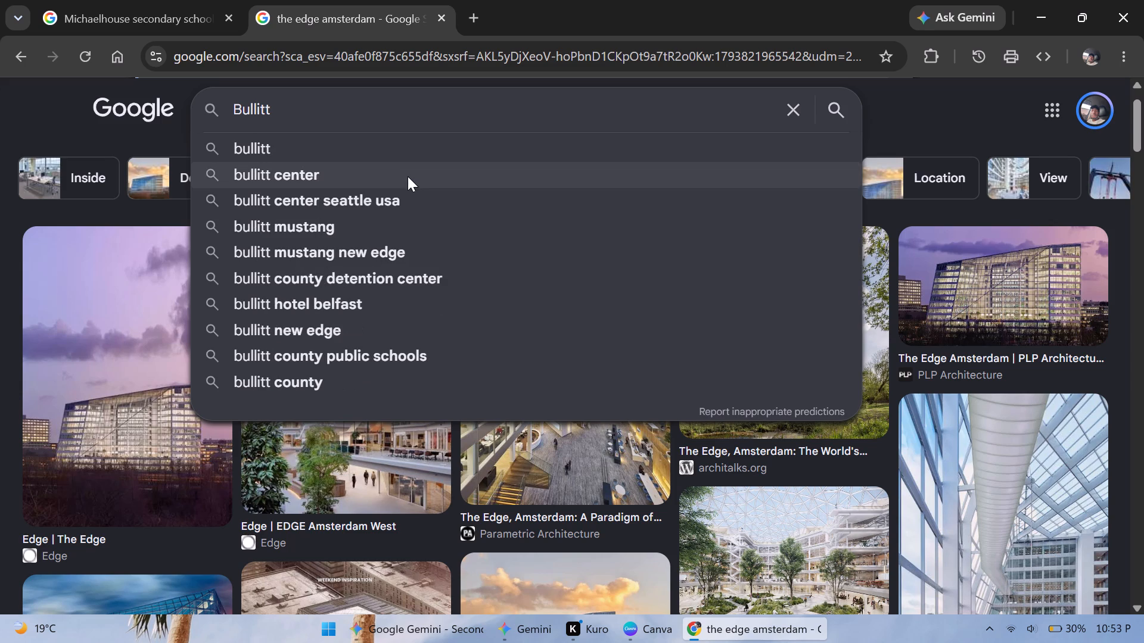
left_click(408, 178)
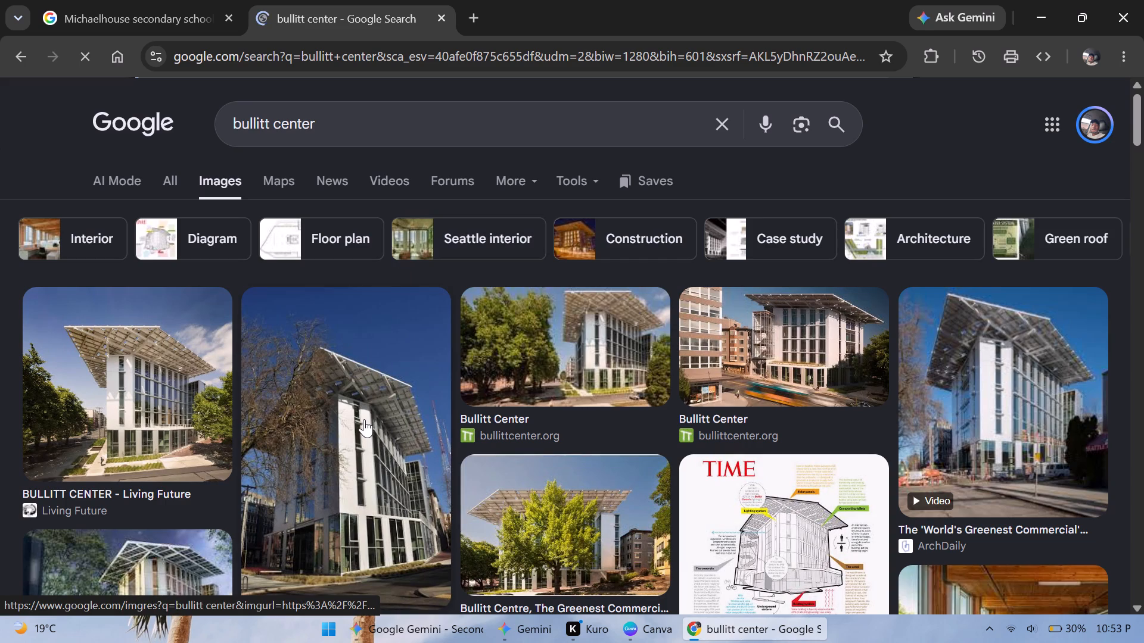
Copy the Living Future photo of the Bullitt Center and paste it onto Canva page 7, aligned over the atrium image's upper-left corner.
scroll(364, 419, "down", 2)
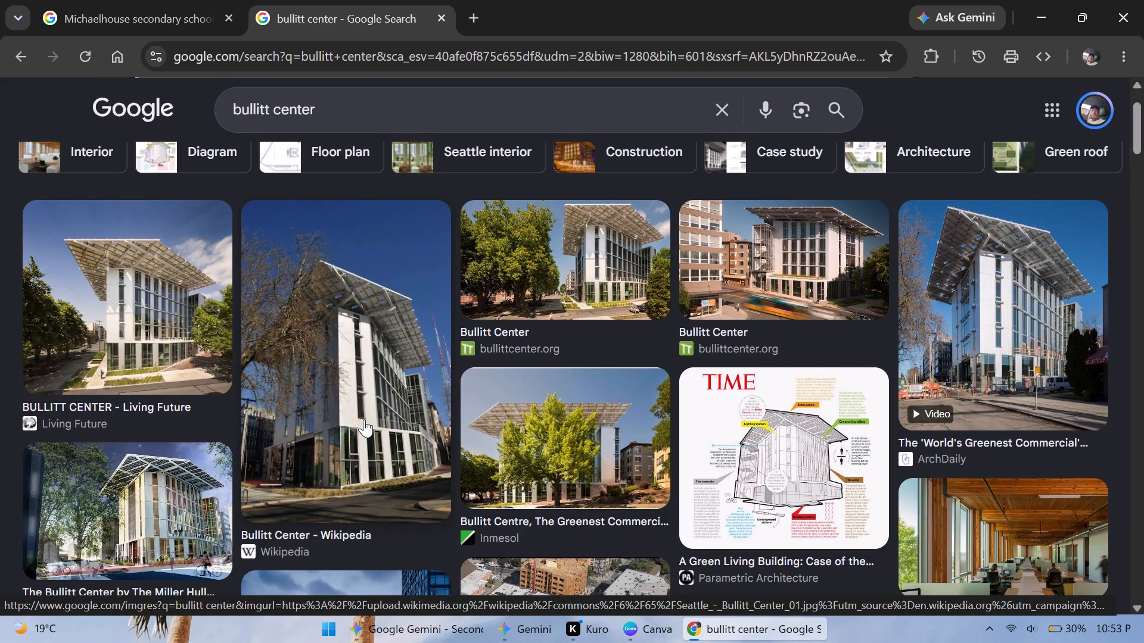
scroll(364, 419, "down", 1)
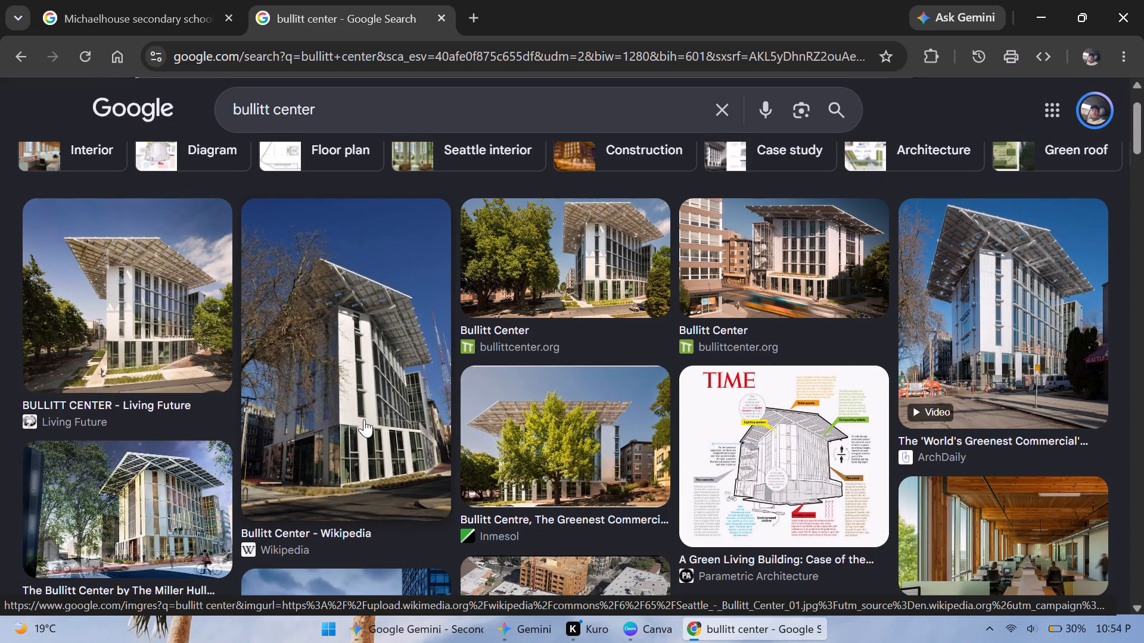
right_click(104, 298)
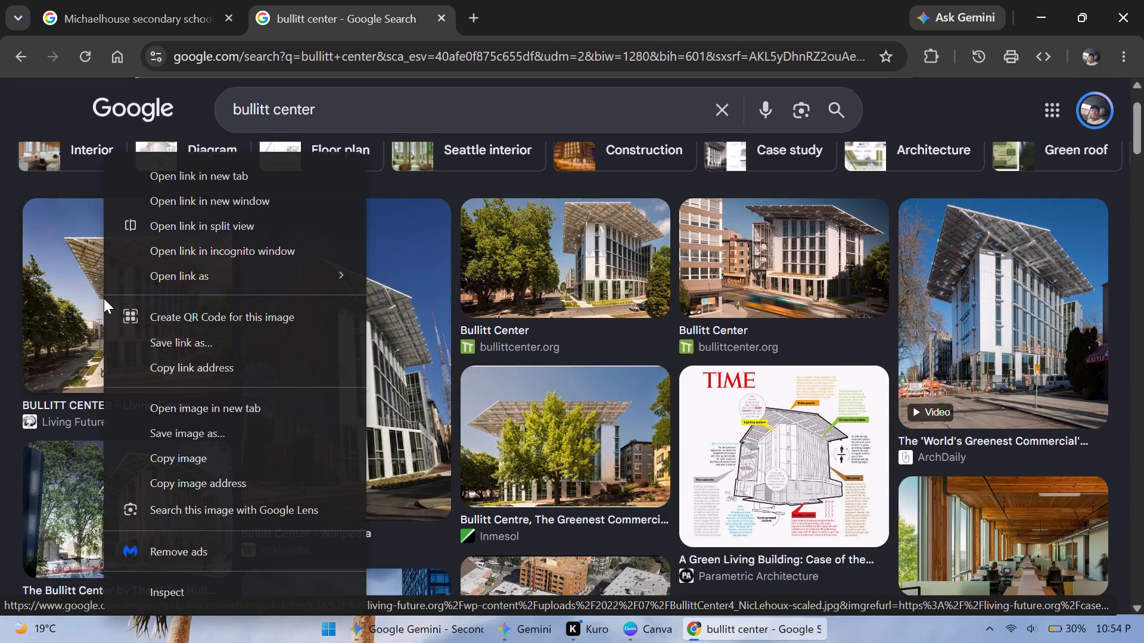
left_click(223, 449)
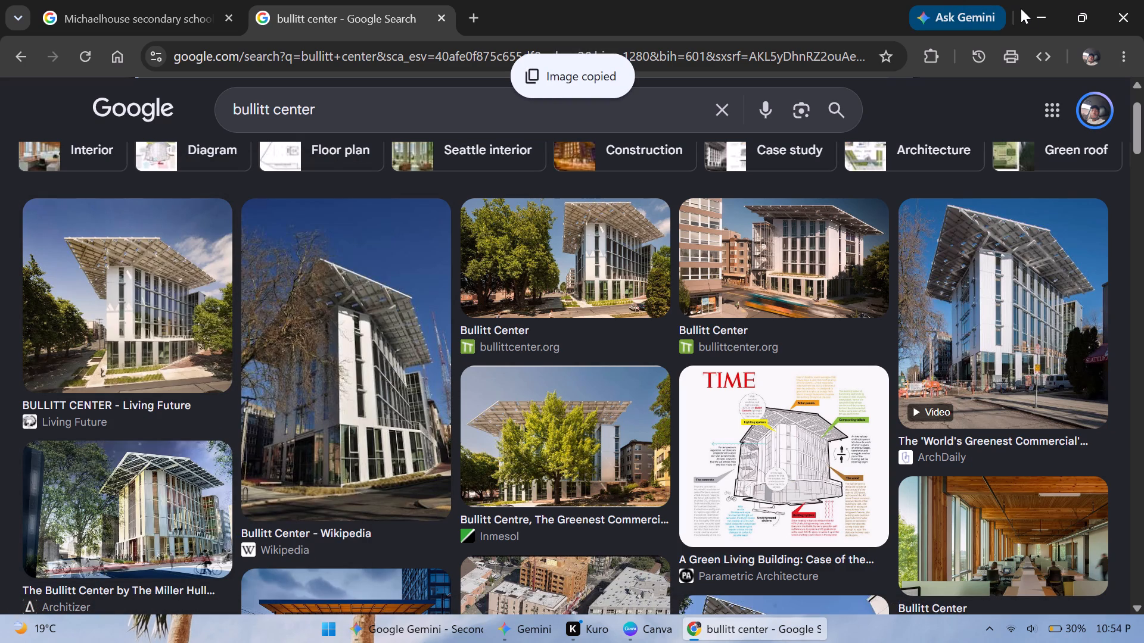
left_click(1035, 15)
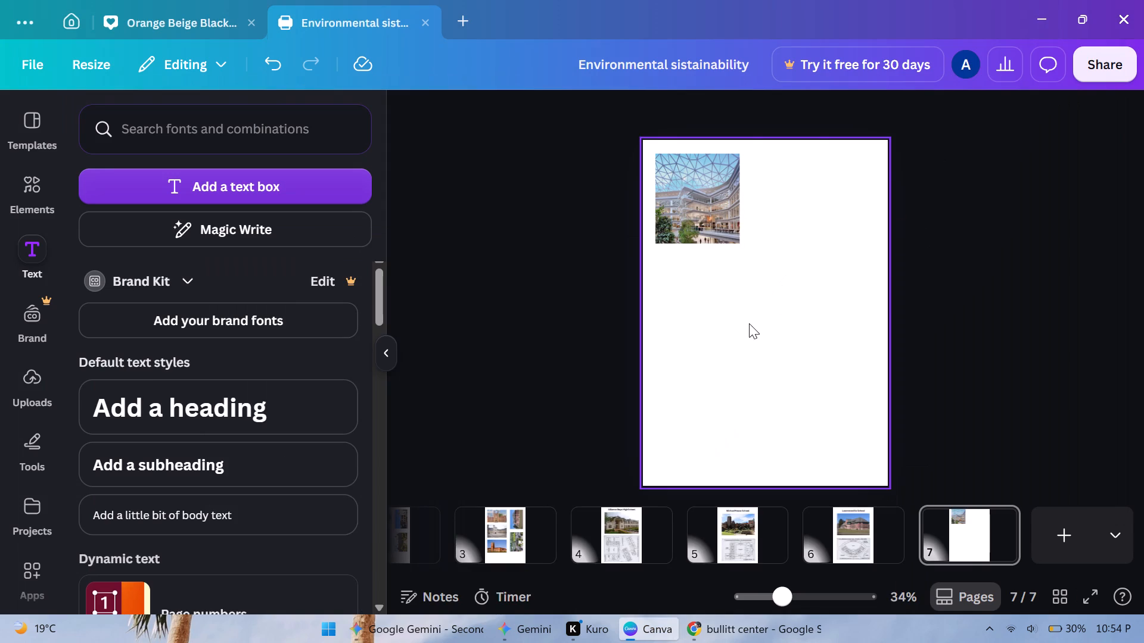
right_click(749, 323)
right_click(749, 323)
left_click(794, 381)
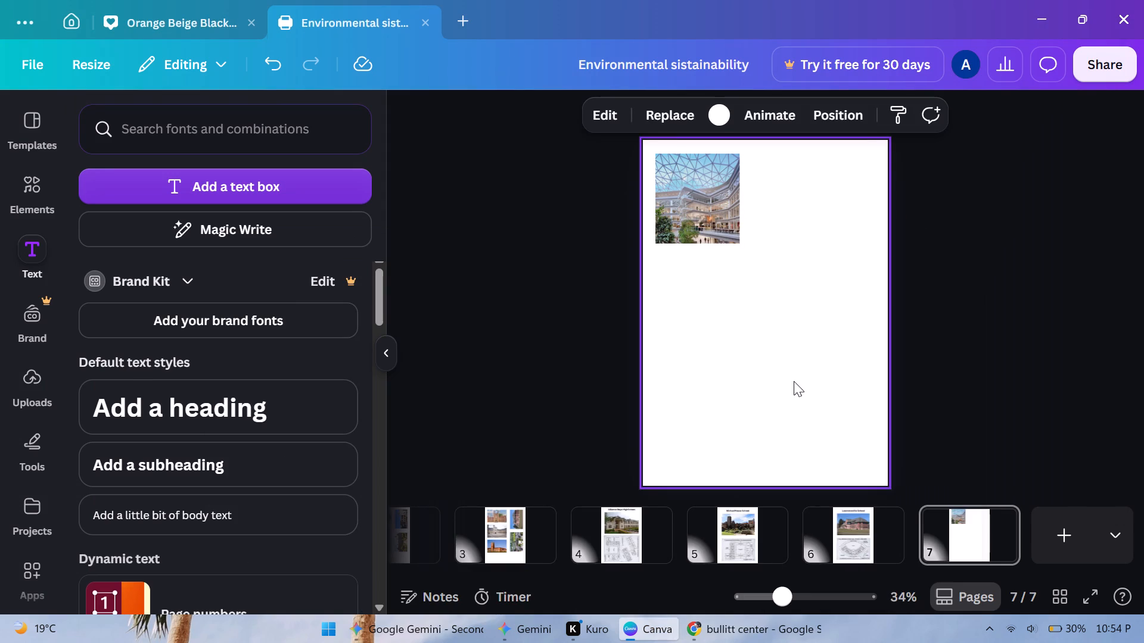
left_click_drag(769, 329, 747, 307)
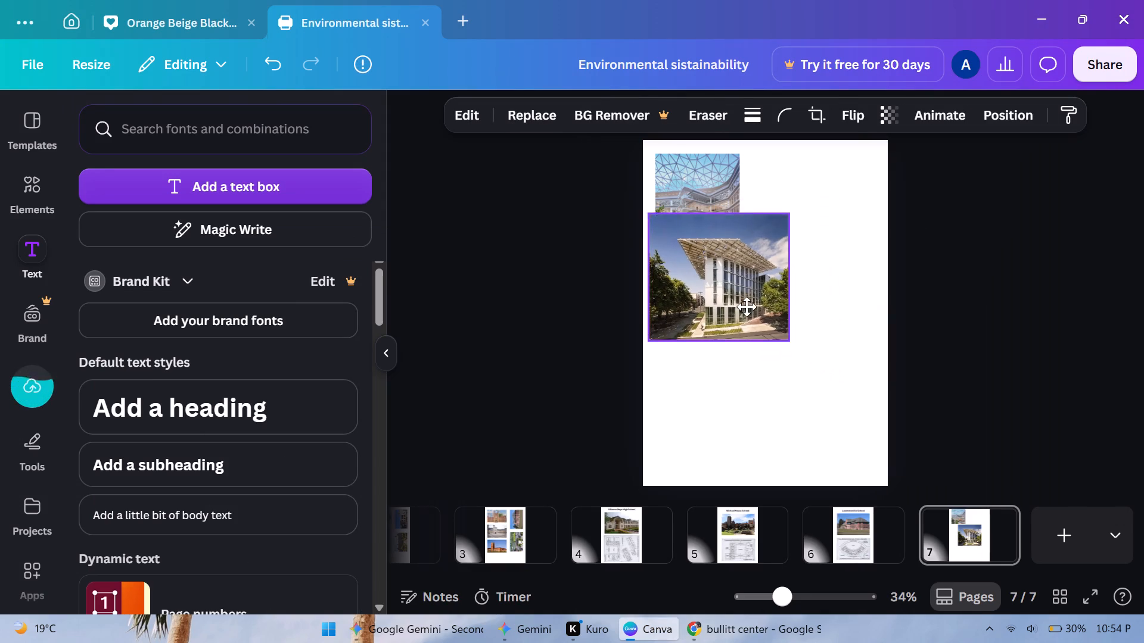
left_click_drag(747, 307, 729, 231)
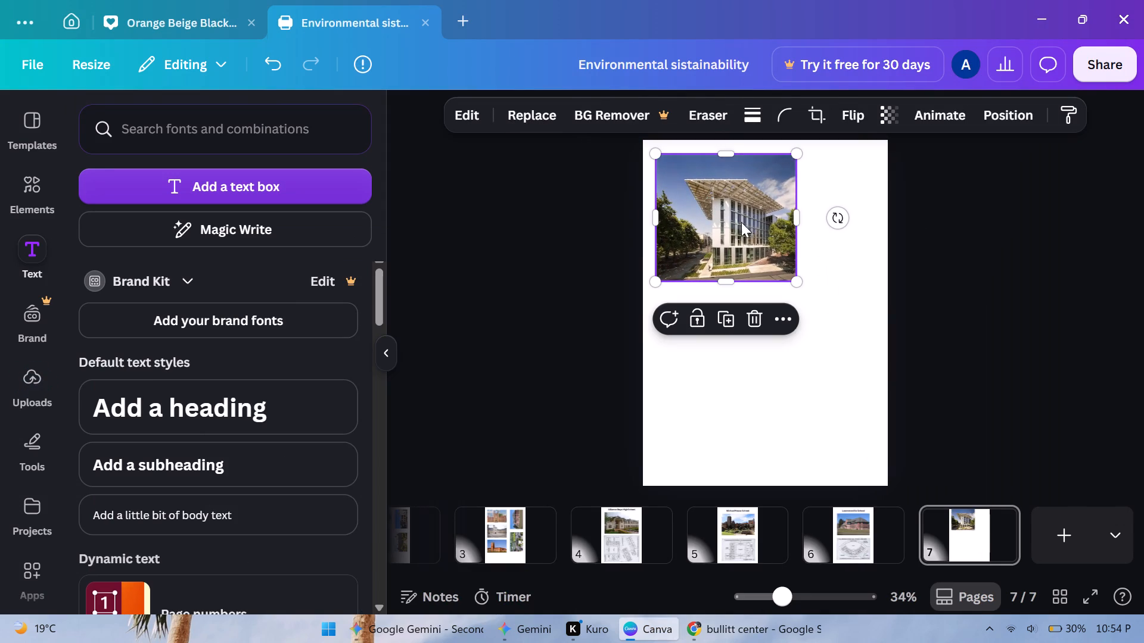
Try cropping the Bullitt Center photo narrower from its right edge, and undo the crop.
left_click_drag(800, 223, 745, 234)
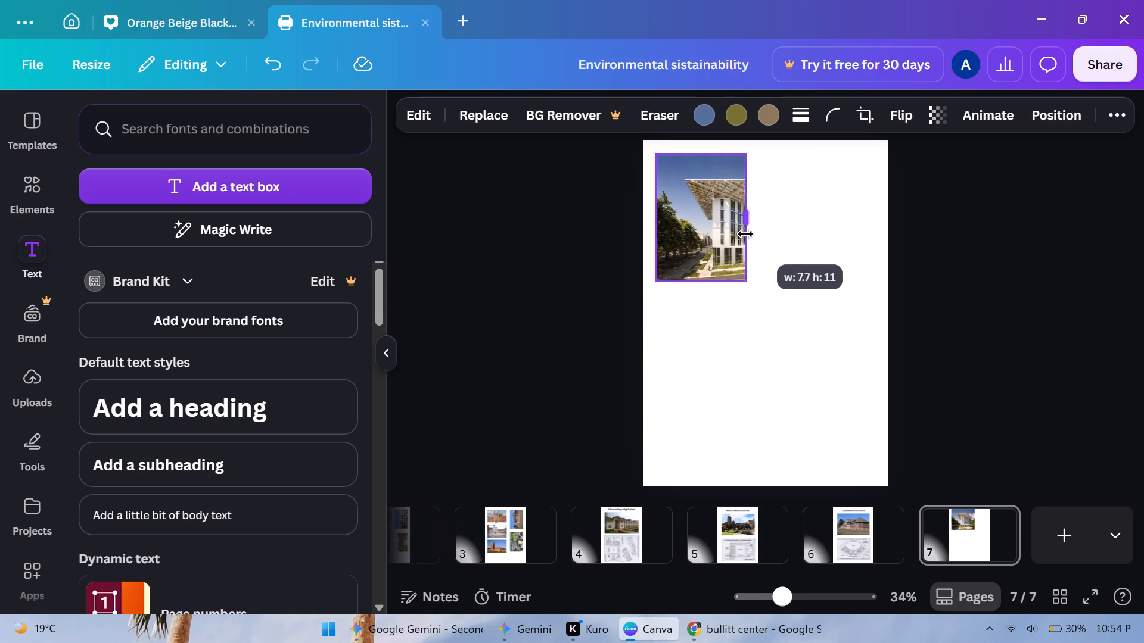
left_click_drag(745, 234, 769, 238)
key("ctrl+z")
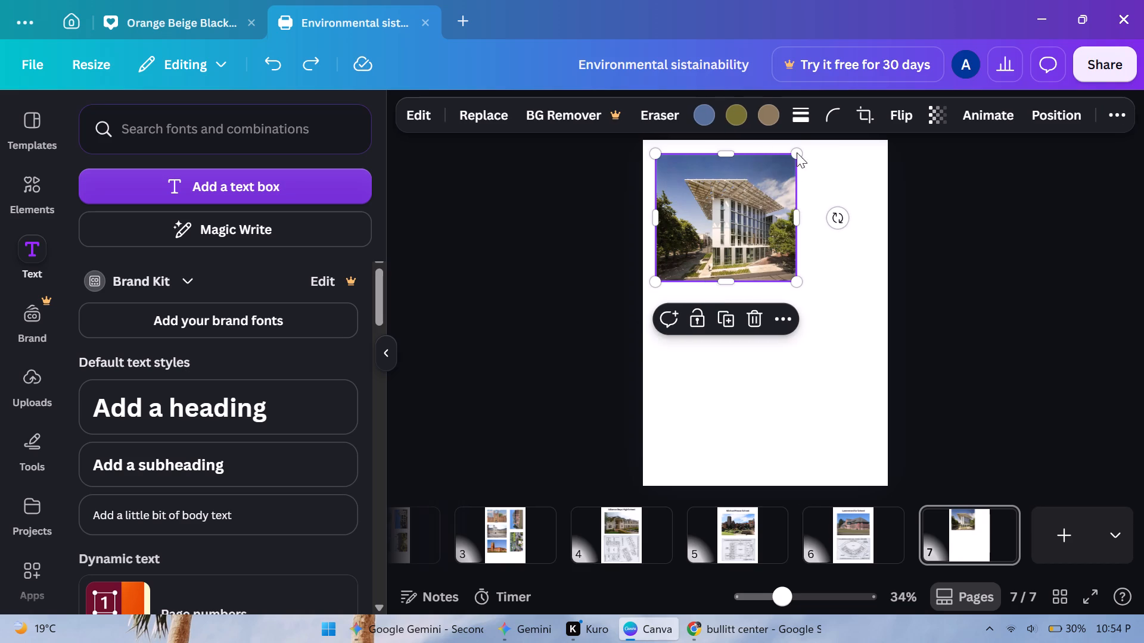
Resize the Bullitt Center photo over the atrium image, aligning their upper-left corners and matching the atrium image's height.
left_click_drag(797, 153, 754, 217)
left_click_drag(716, 239, 716, 186)
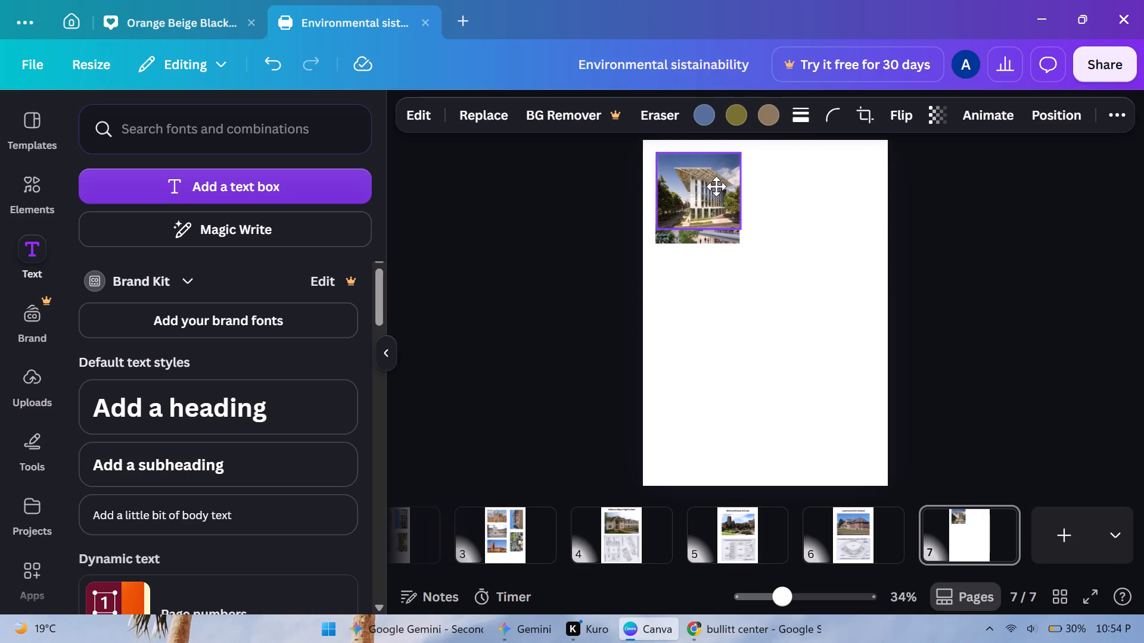
left_click_drag(716, 186, 710, 186)
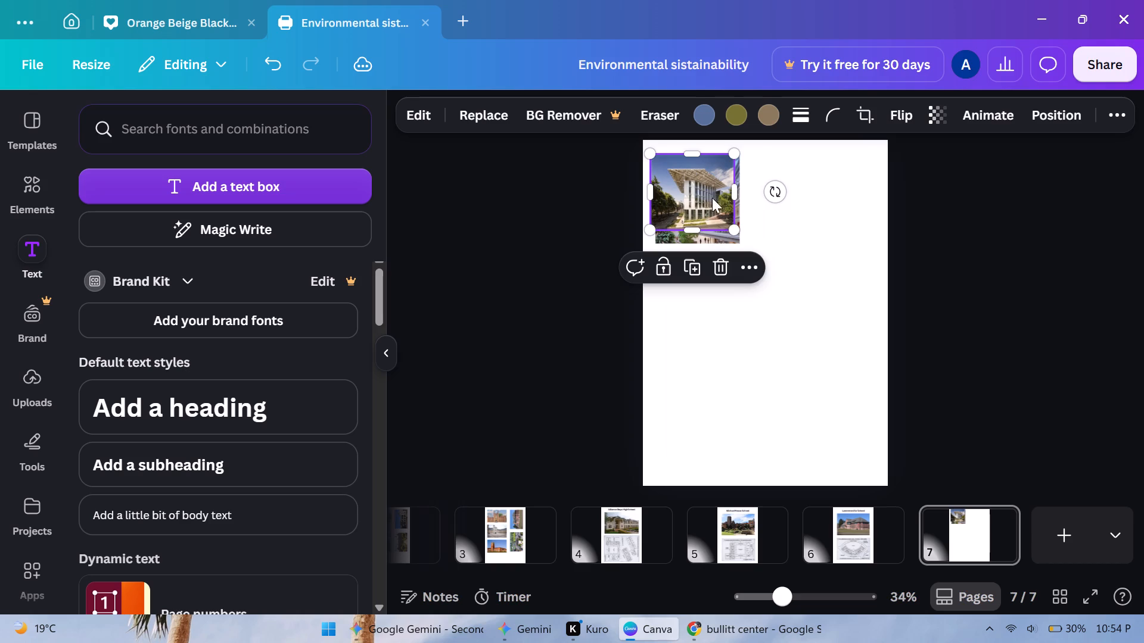
left_click_drag(701, 210, 714, 216)
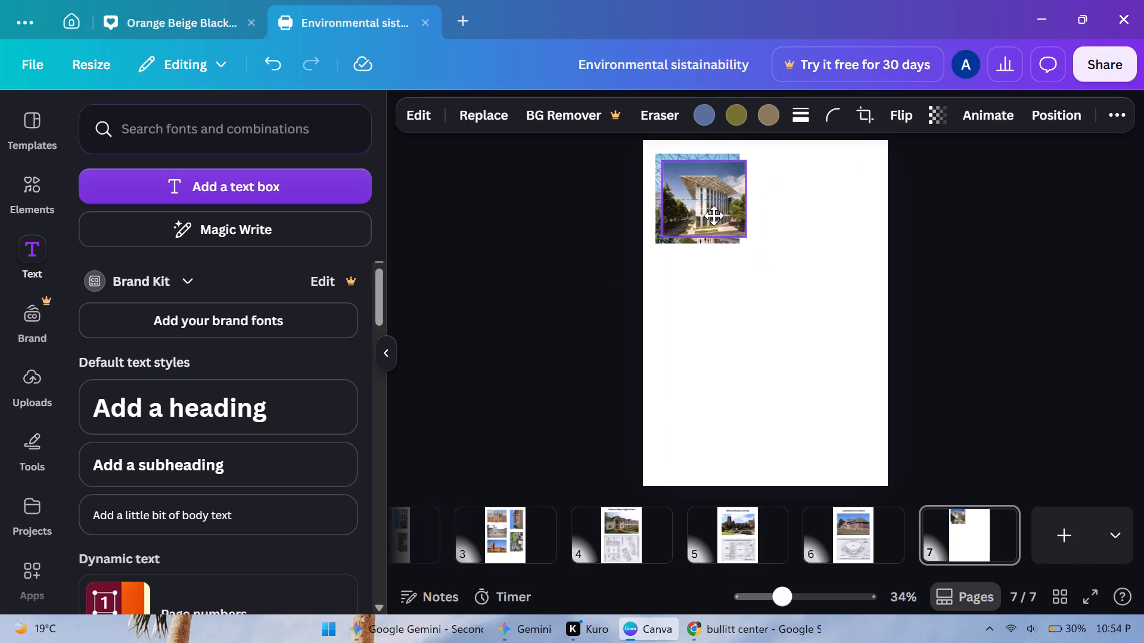
left_click_drag(714, 216, 709, 210)
left_click_drag(739, 230, 742, 233)
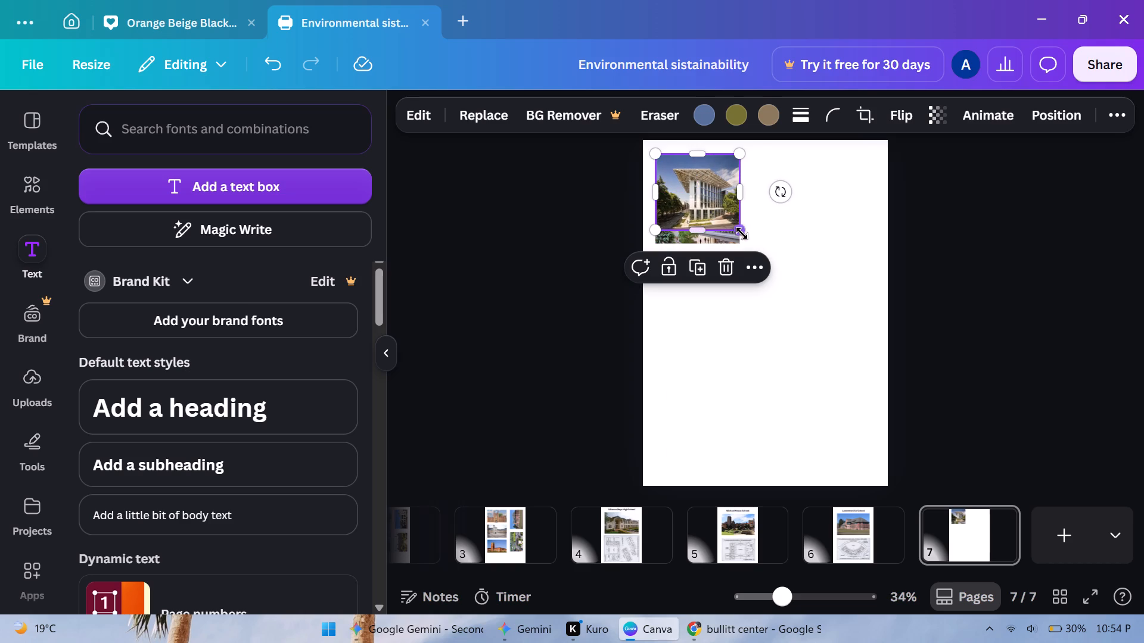
left_click_drag(742, 233, 750, 245)
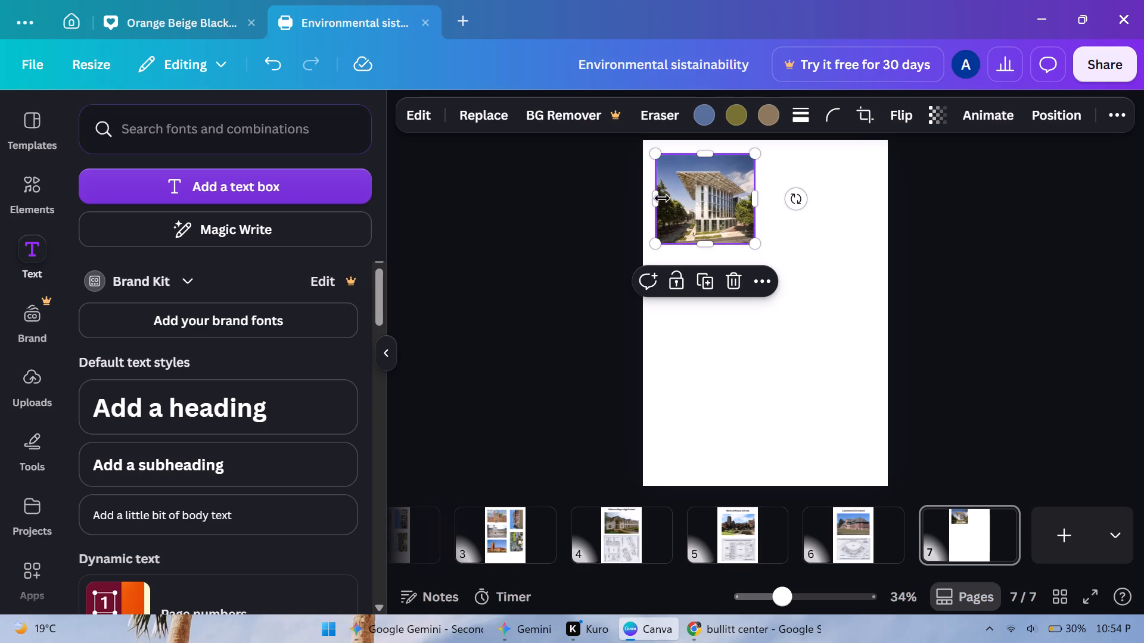
Crop a strip off the Bullitt Center photo's left side and place it just below the atrium image with left edges aligned.
left_click_drag(657, 198, 670, 201)
left_click_drag(700, 198, 688, 198)
left_click_drag(688, 198, 688, 187)
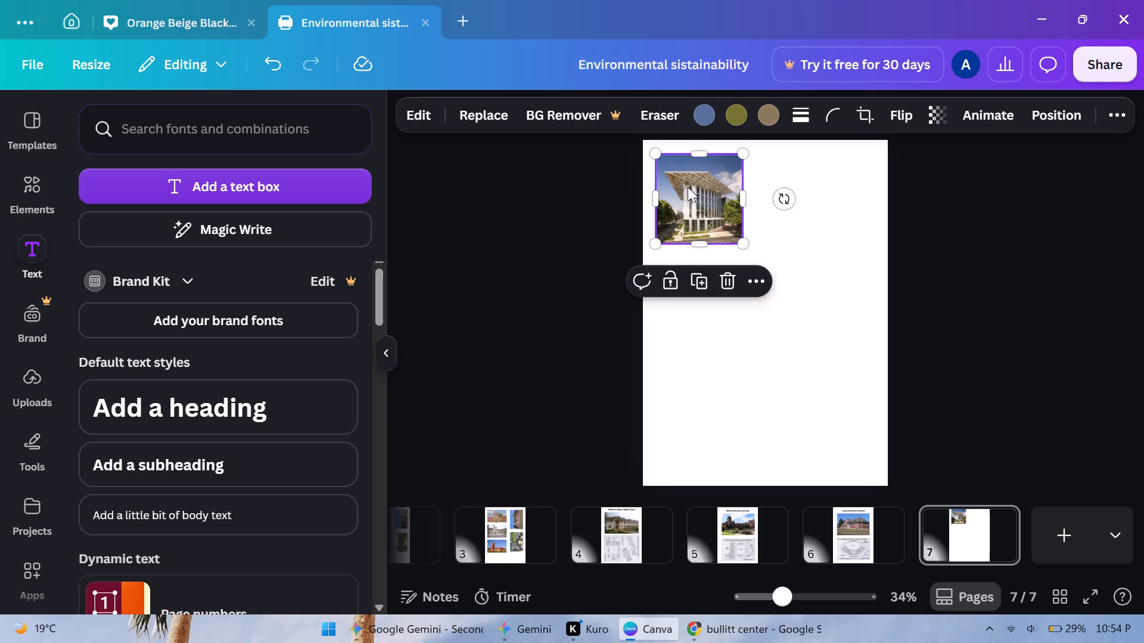
left_click_drag(688, 187, 694, 201)
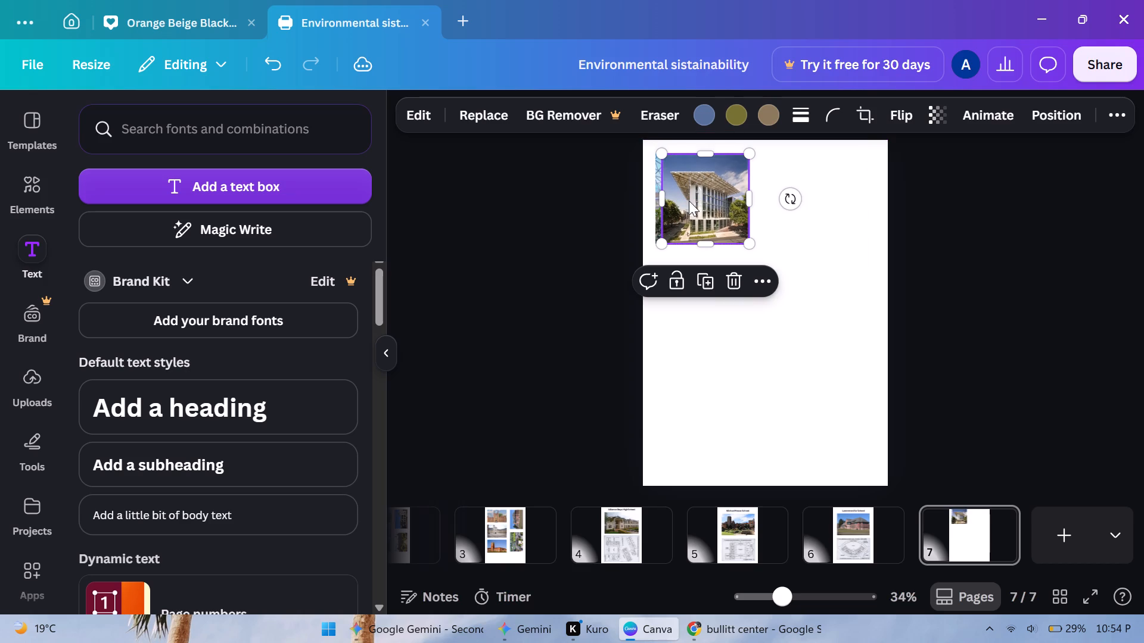
left_click_drag(701, 204, 689, 244)
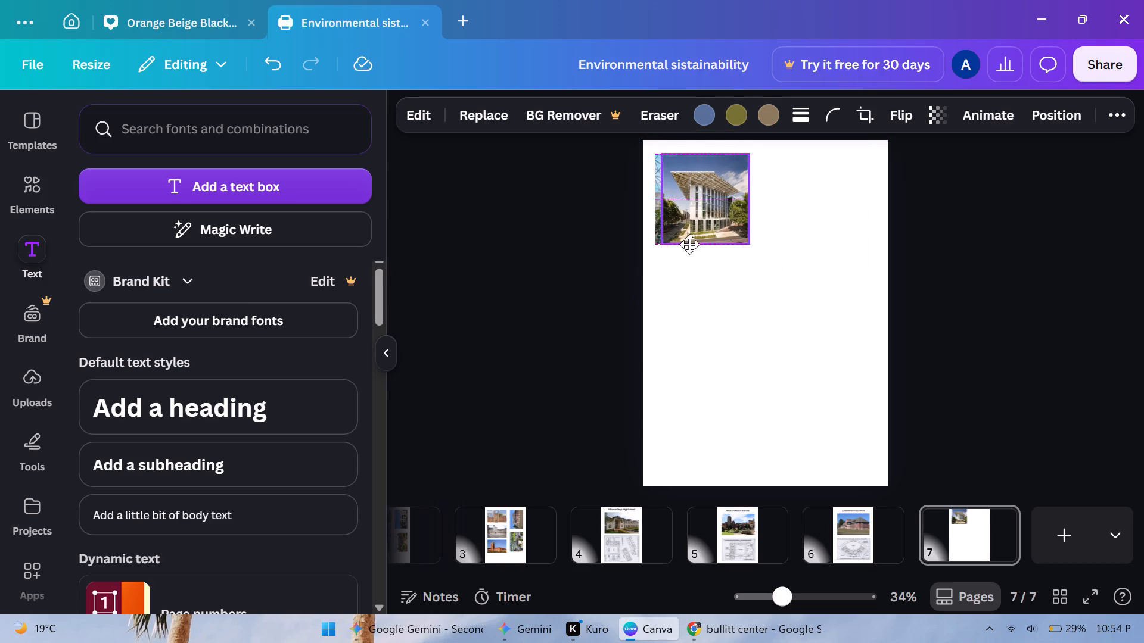
left_click_drag(689, 244, 697, 311)
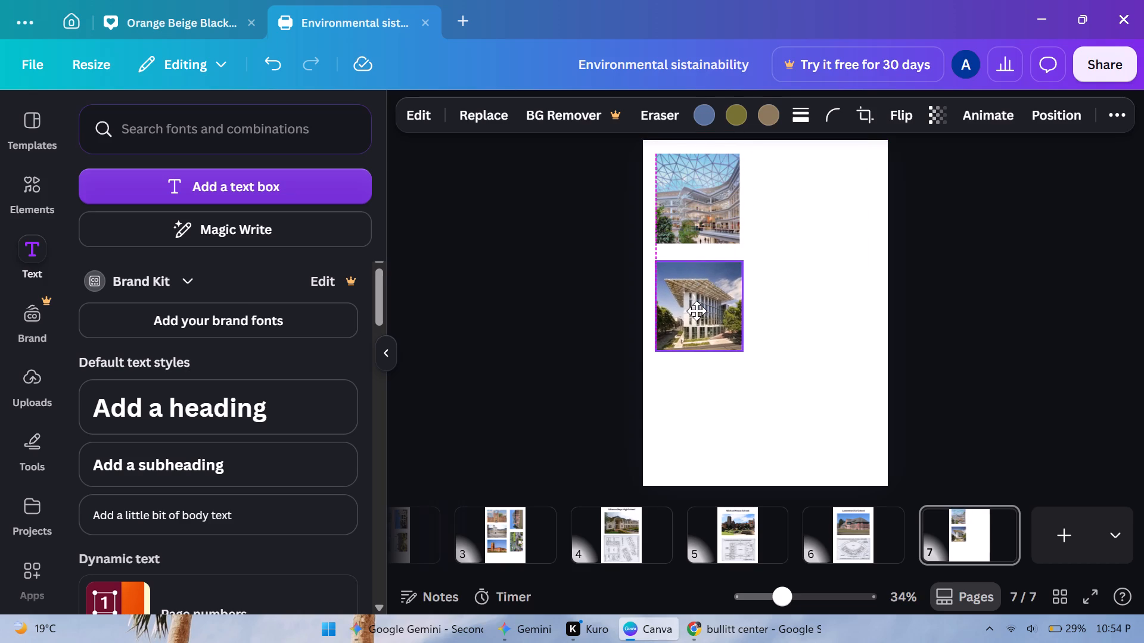
left_click_drag(697, 311, 697, 299)
left_click(1055, 302)
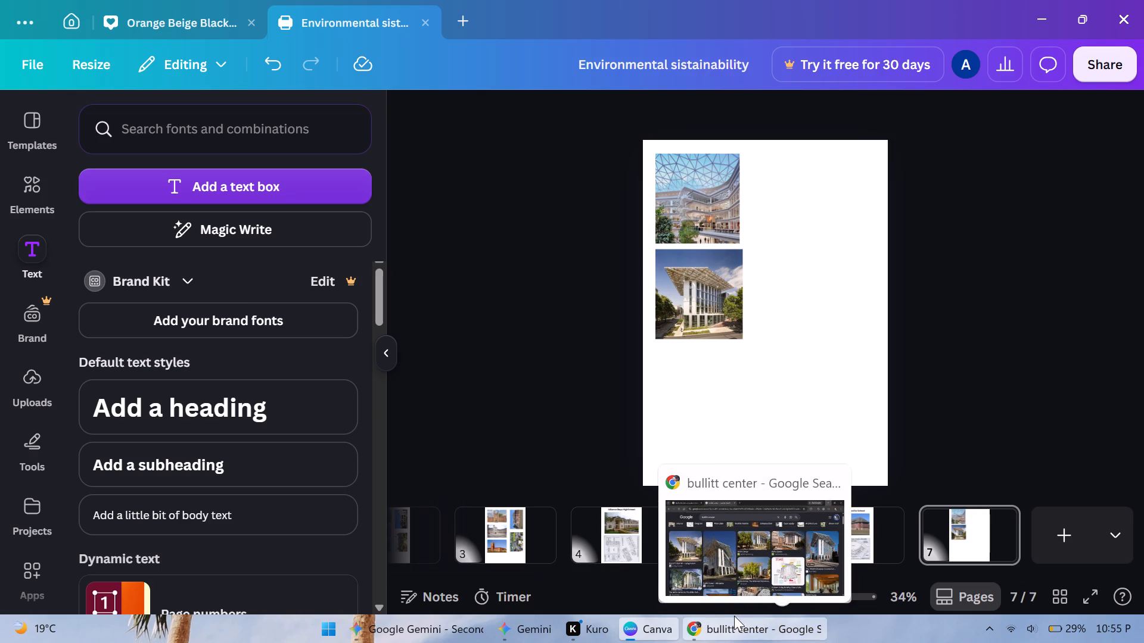
In Chrome, check the AI list of sustainable buildings for the next example and search Google Images for "one angel square".
left_click(730, 616)
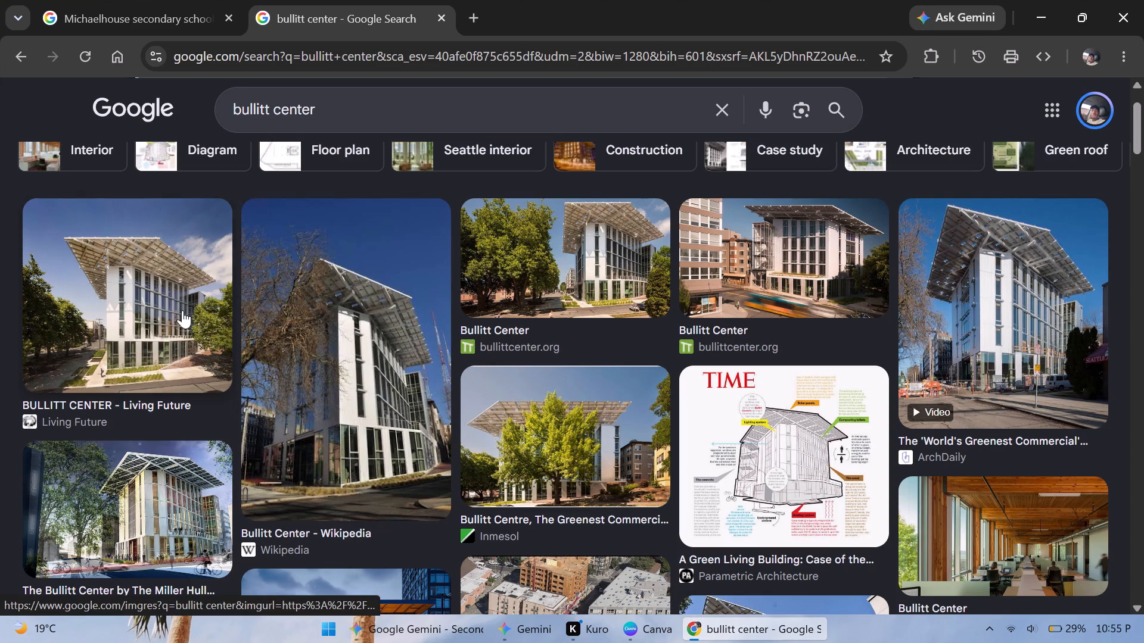
left_click(105, 0)
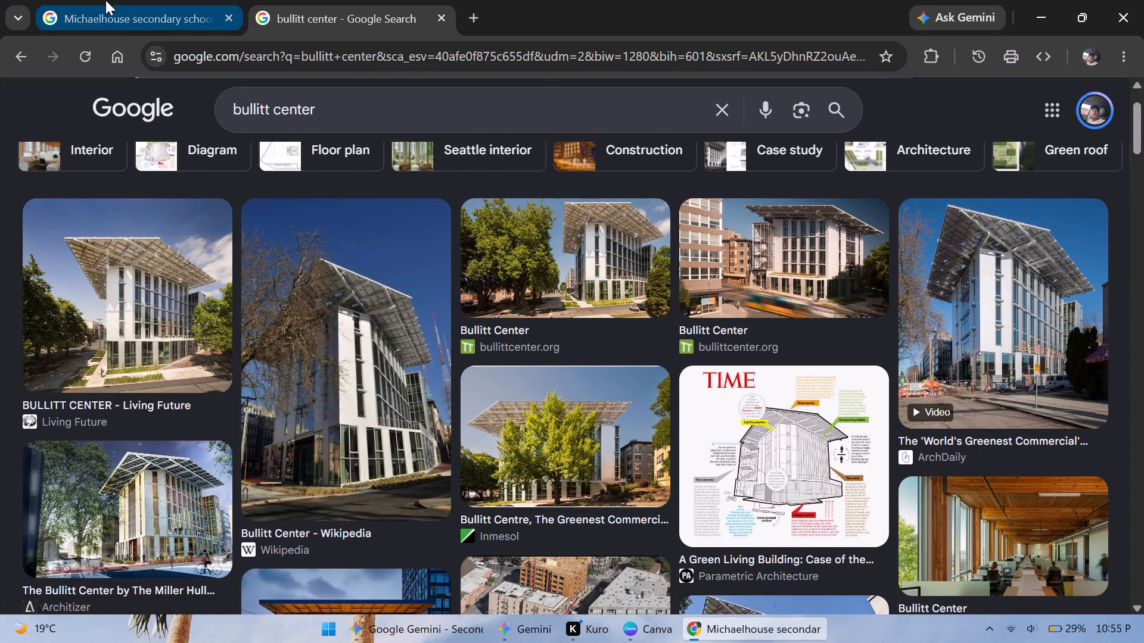
scroll(155, 285, "down", 2)
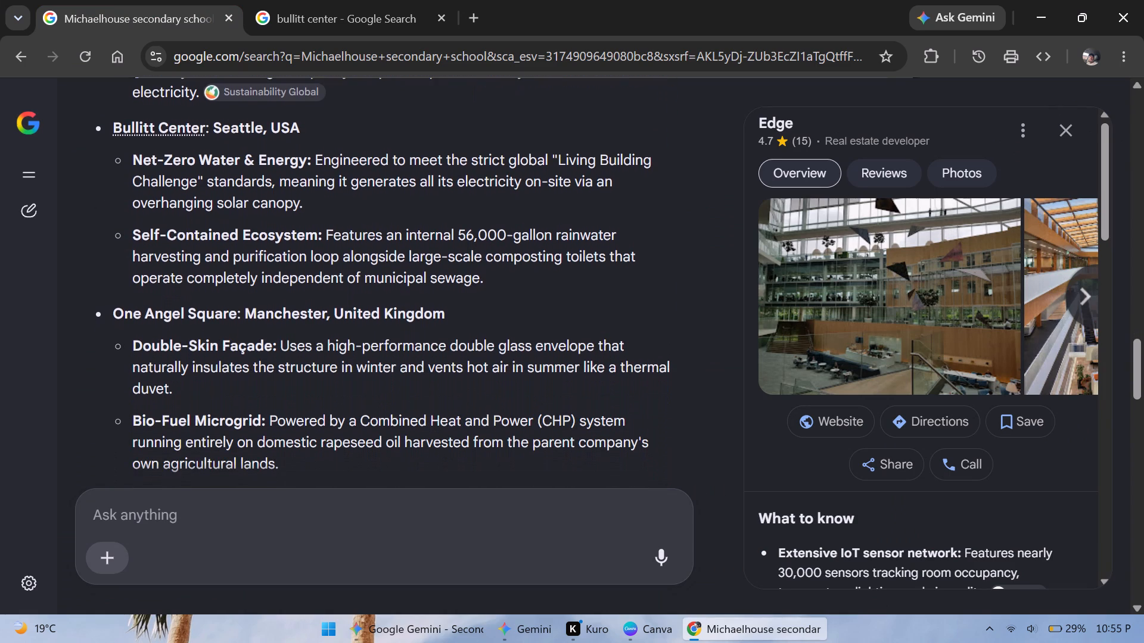
left_click(318, 11)
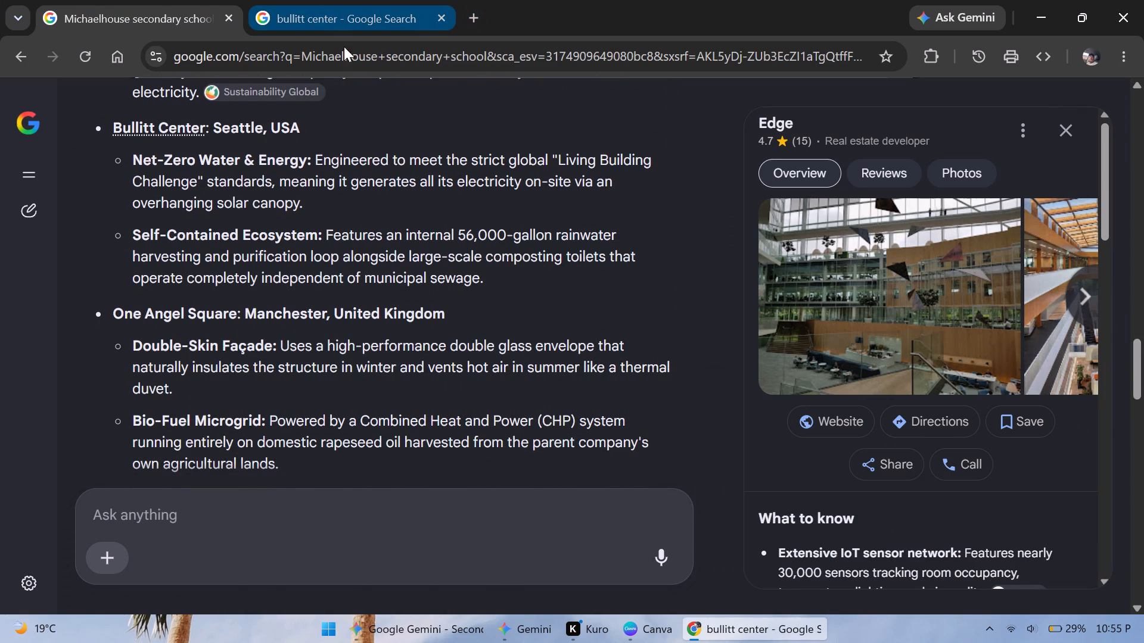
left_click(348, 107)
key("BackSpace")
key("BackSpace")
key("BackSpace")
key("BackSpace")
key("BackSpace")
key("BackSpace")
key("BackSpace")
key("BackSpace")
key("BackSpace")
key("BackSpace")
key("BackSpace")
key("BackSpace")
key("BackSpace")
key("BackSpace")
key("BackSpace")
key("BackSpace")
key("BackSpace")
key("BackSpace")
key("BackSpace")
key("BackSpace")
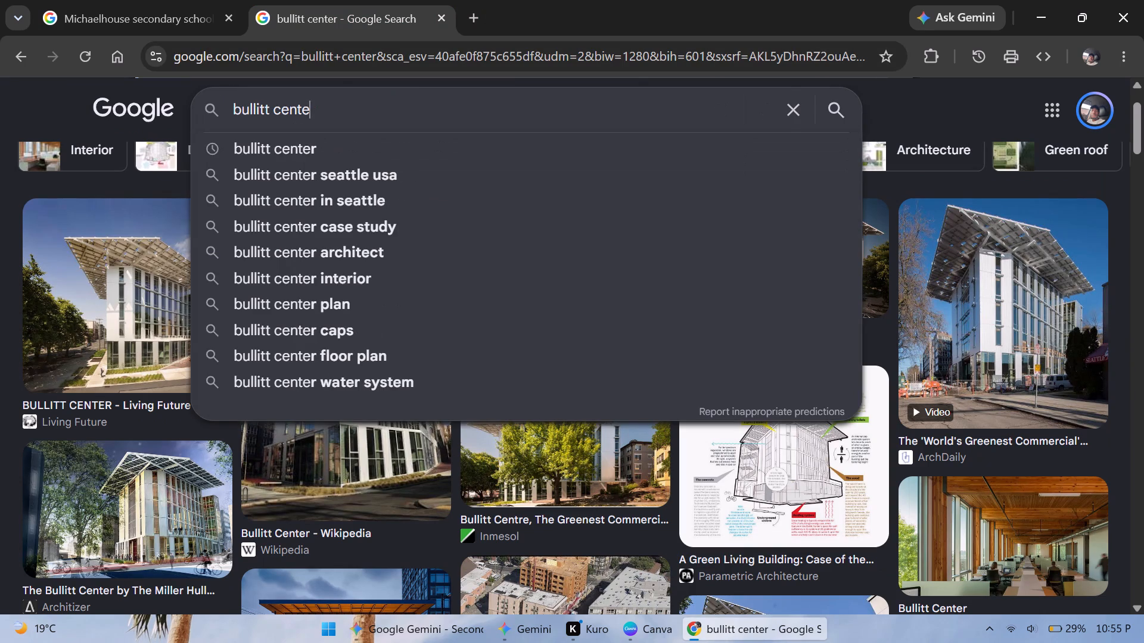
type("one anf")
key("BackSpace")
type("gel")
key("space")
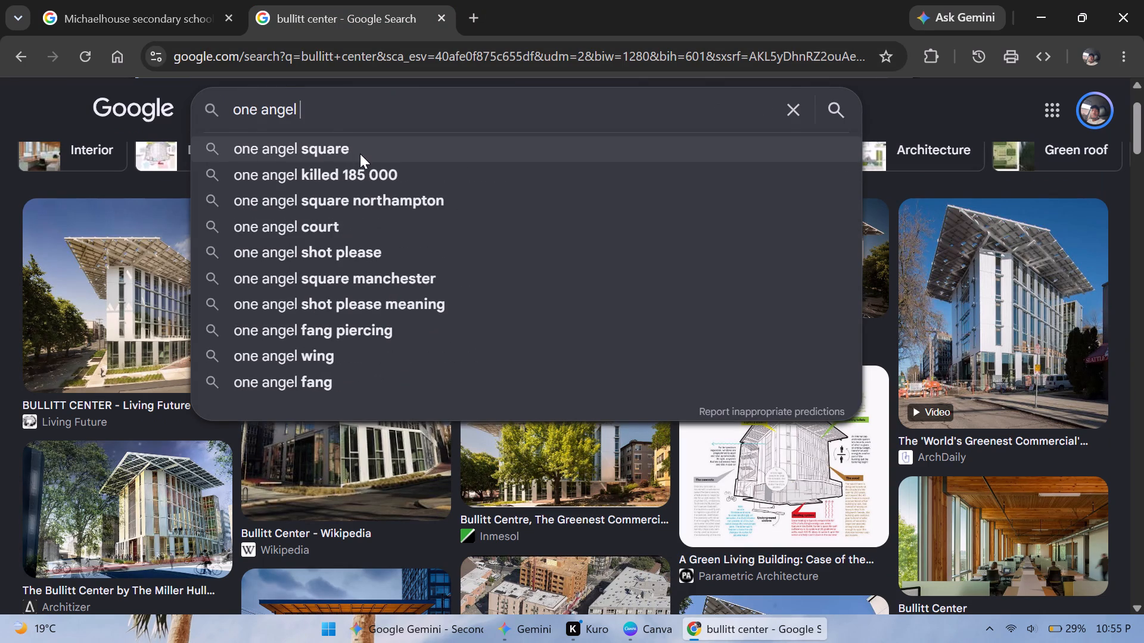
left_click(360, 154)
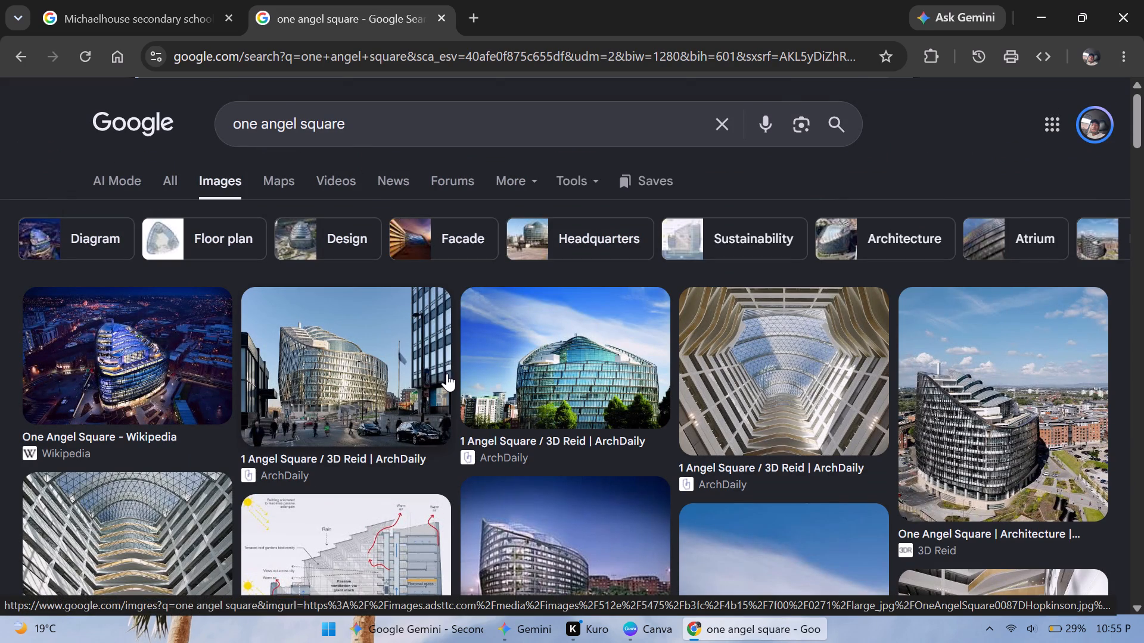
Copy the Ongreening photo of One Angel Square from the image results and paste it onto Canva page 7.
scroll(447, 373, "down", 2)
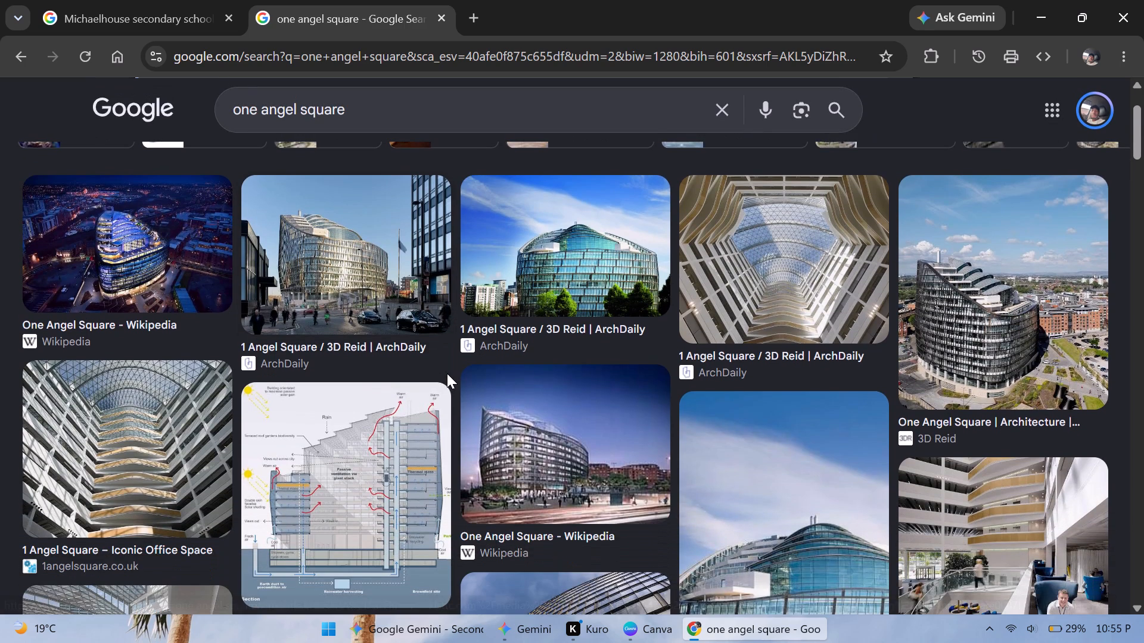
scroll(447, 373, "down", 3)
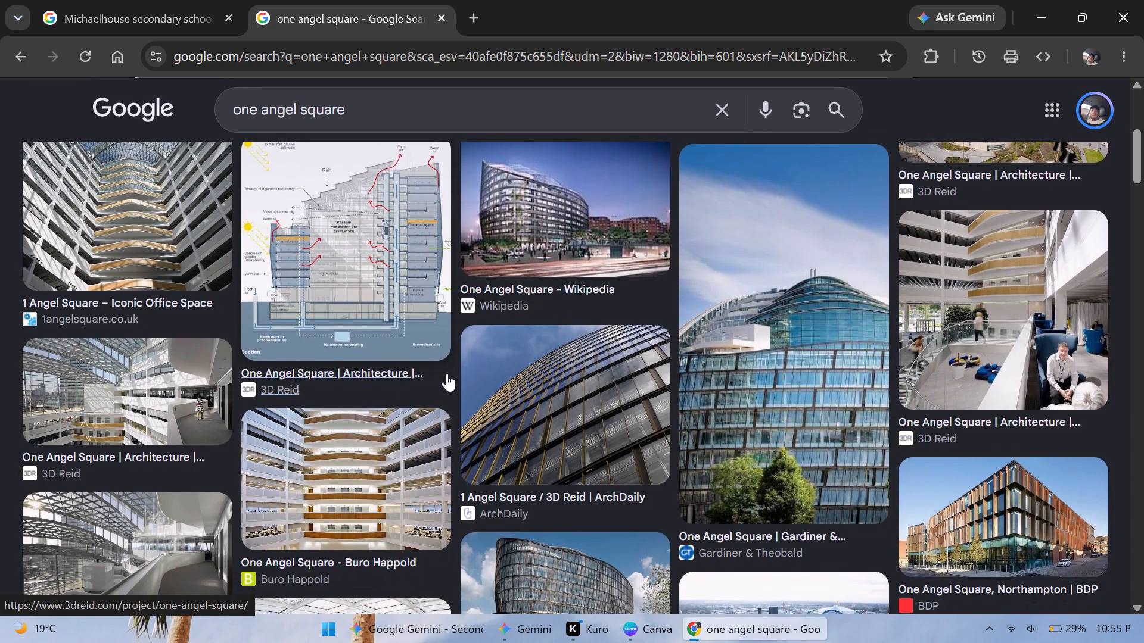
scroll(447, 373, "down", 3)
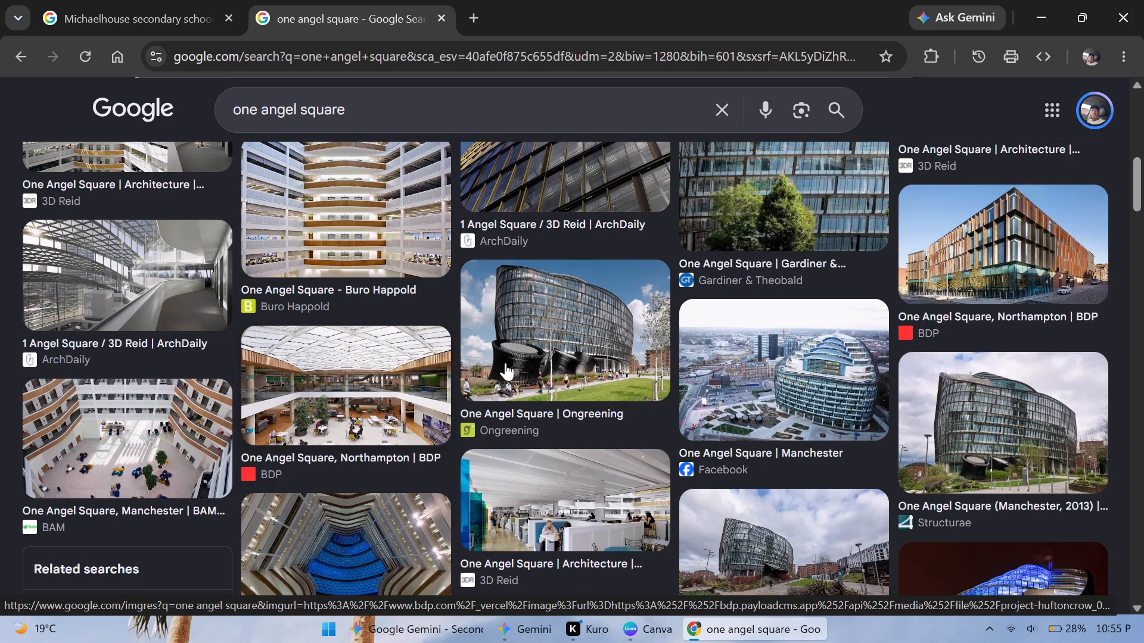
right_click(576, 352)
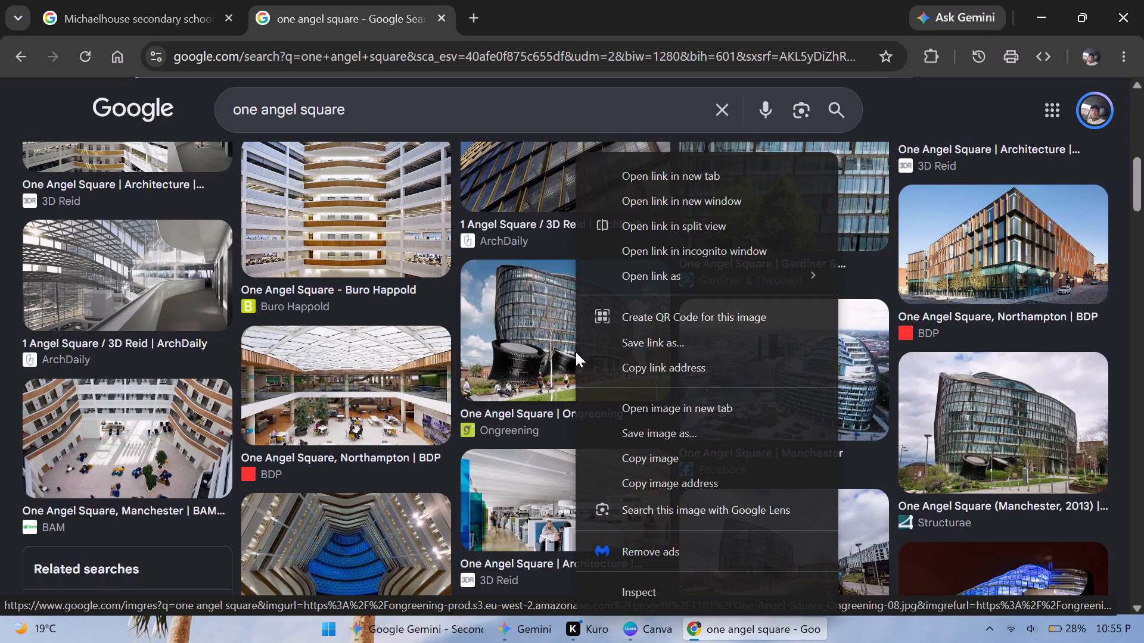
left_click(646, 455)
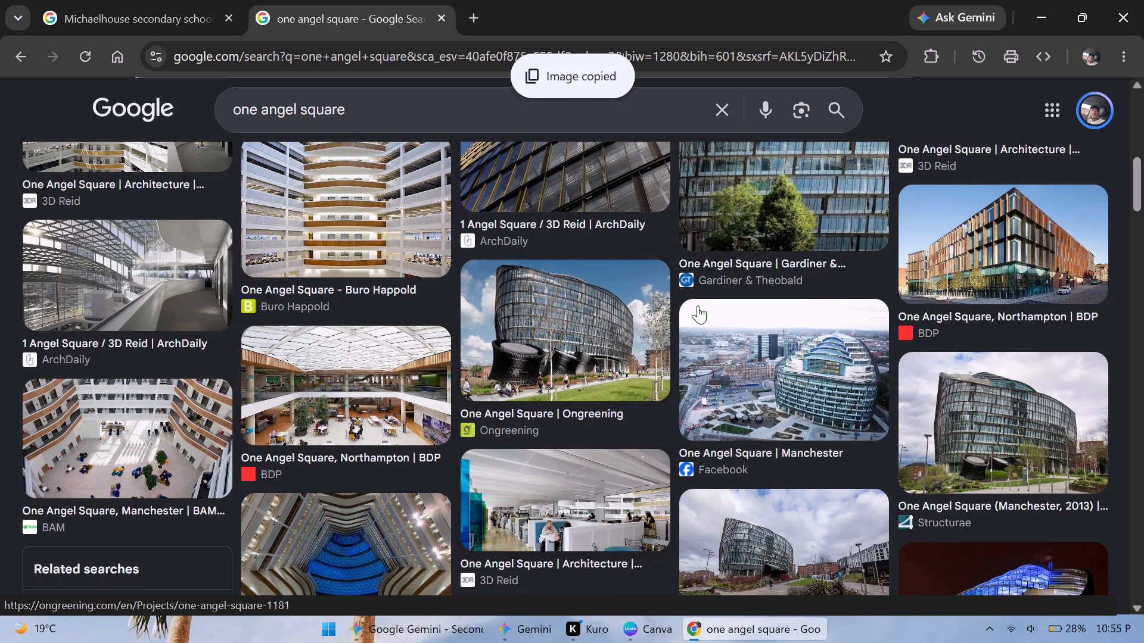
left_click(1031, 6)
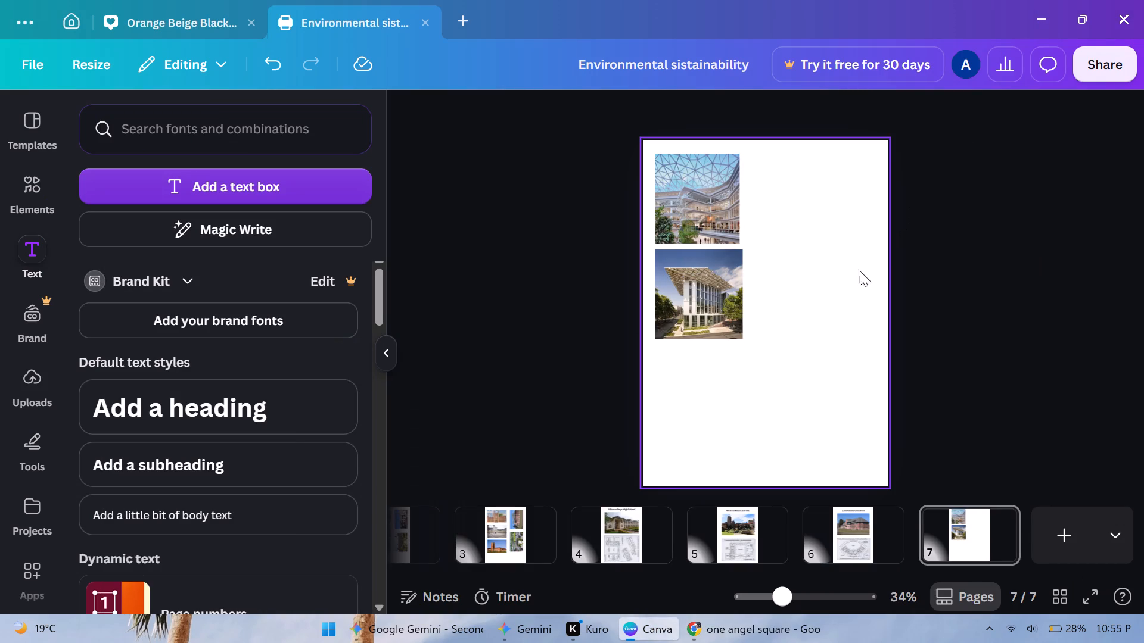
right_click(830, 279)
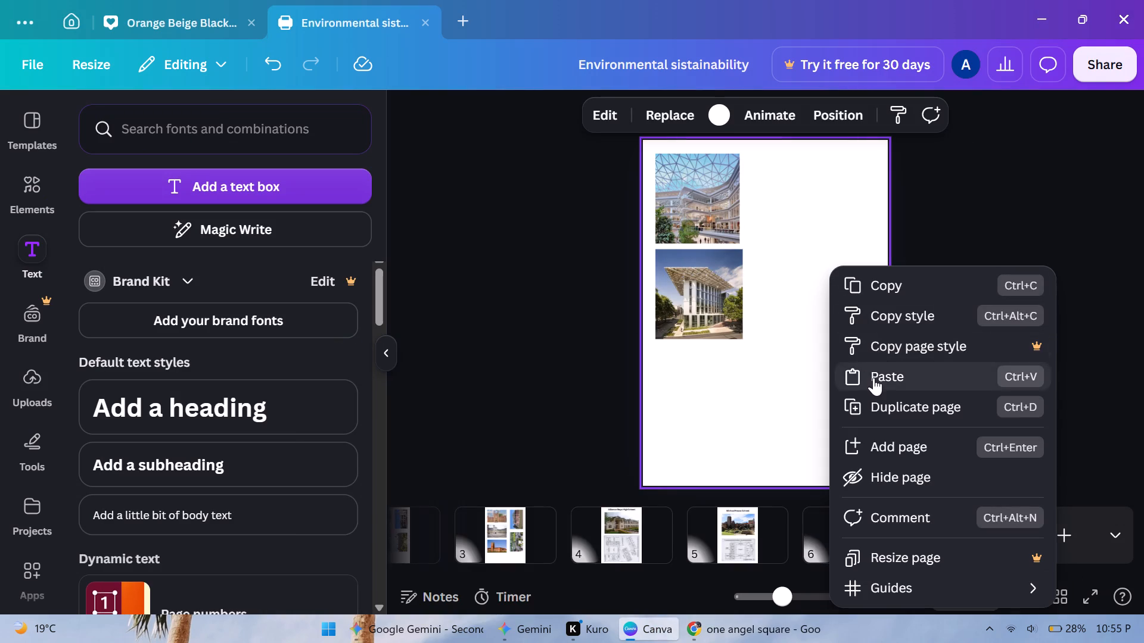
left_click(873, 377)
Scale down the One Angel Square photo and place it beside the atrium image in page 7's upper-right area, aligning their top edges.
left_click_drag(795, 322, 756, 310)
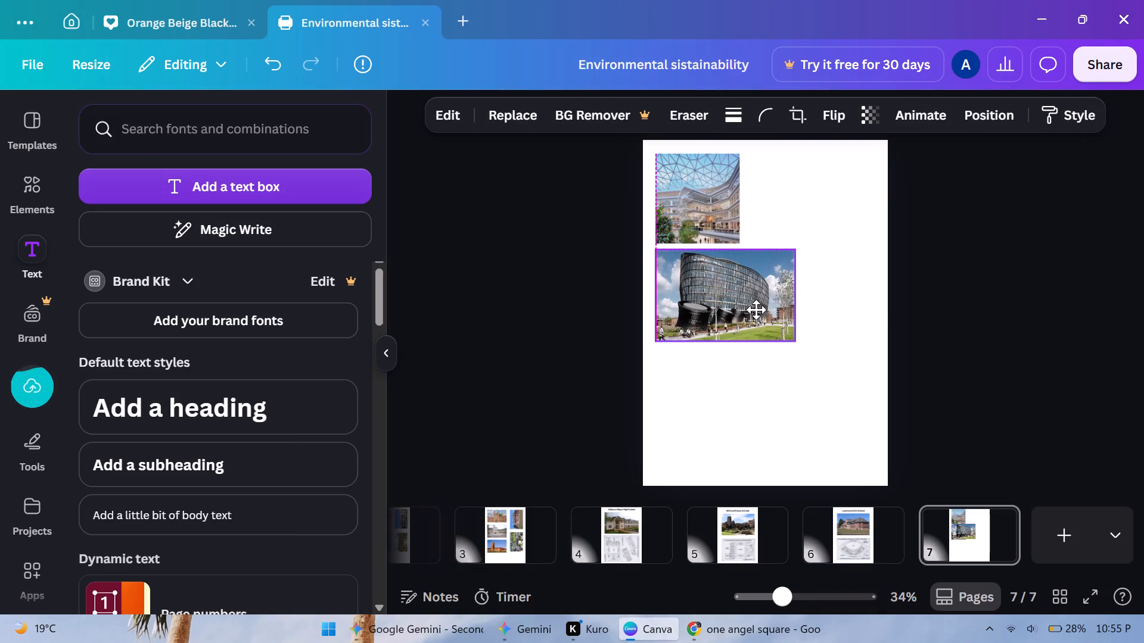
left_click_drag(756, 310, 754, 307)
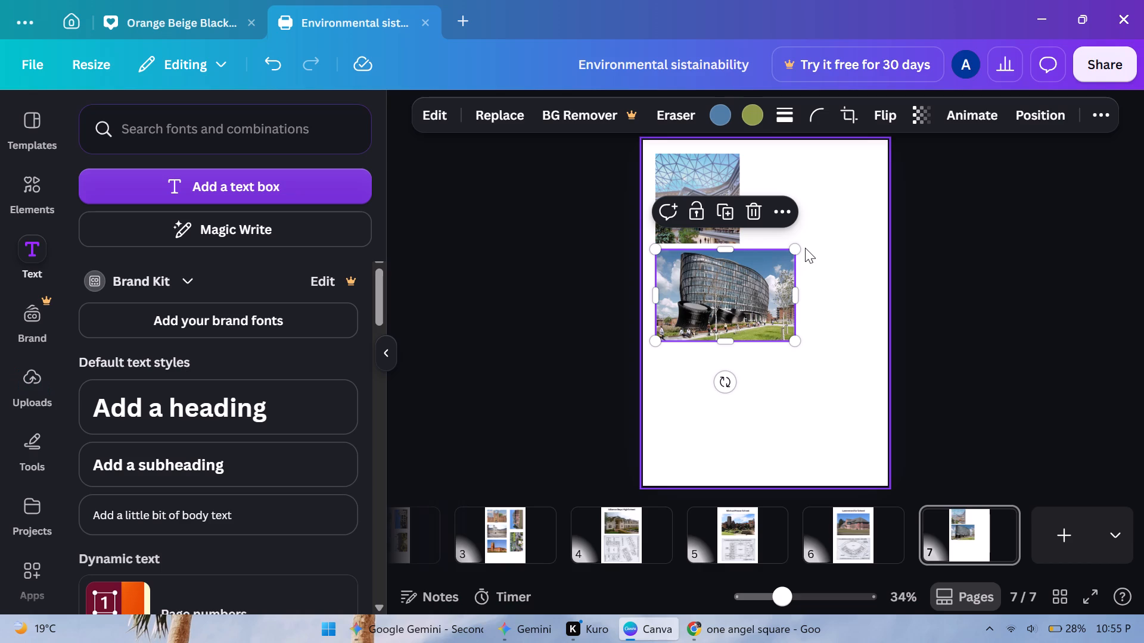
left_click_drag(791, 249, 763, 288)
left_click_drag(707, 308, 846, 186)
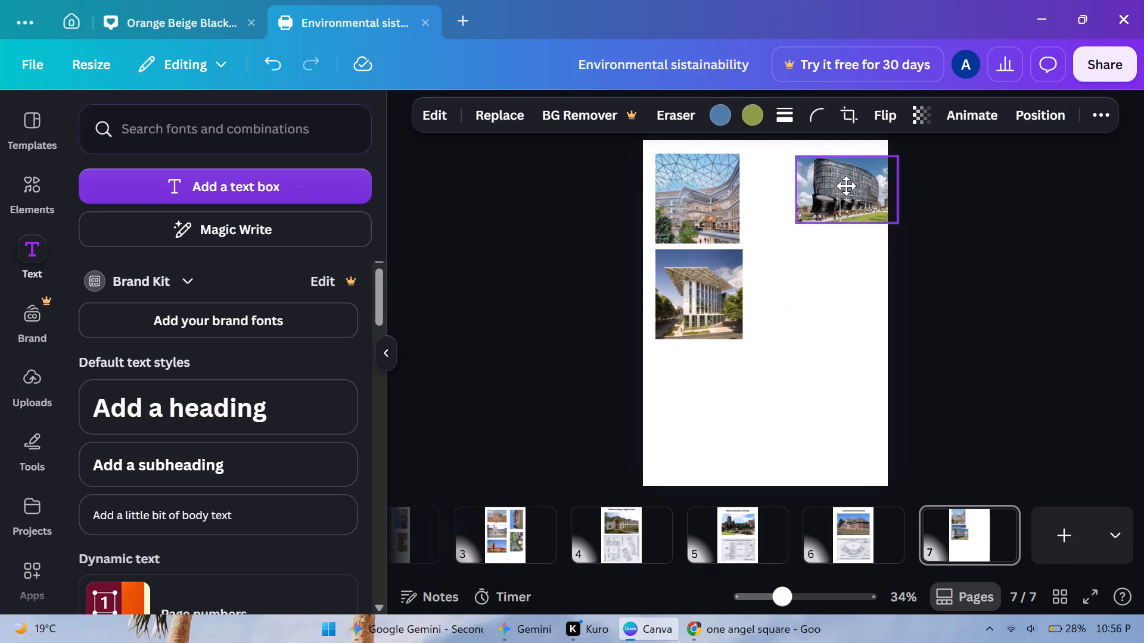
left_click_drag(846, 186, 804, 185)
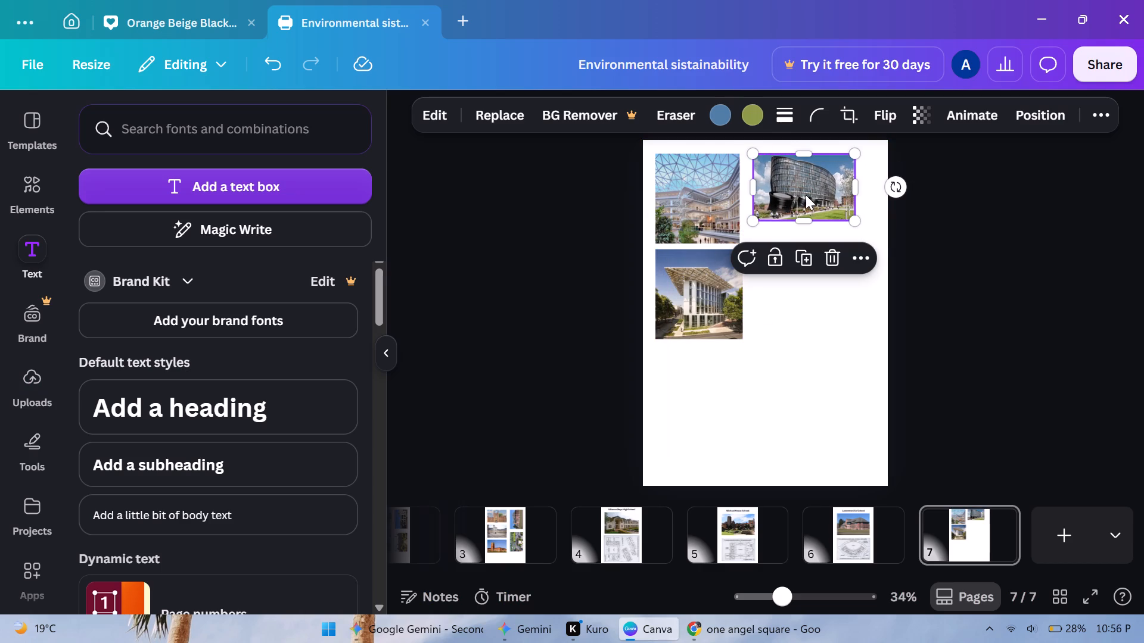
left_click(855, 224)
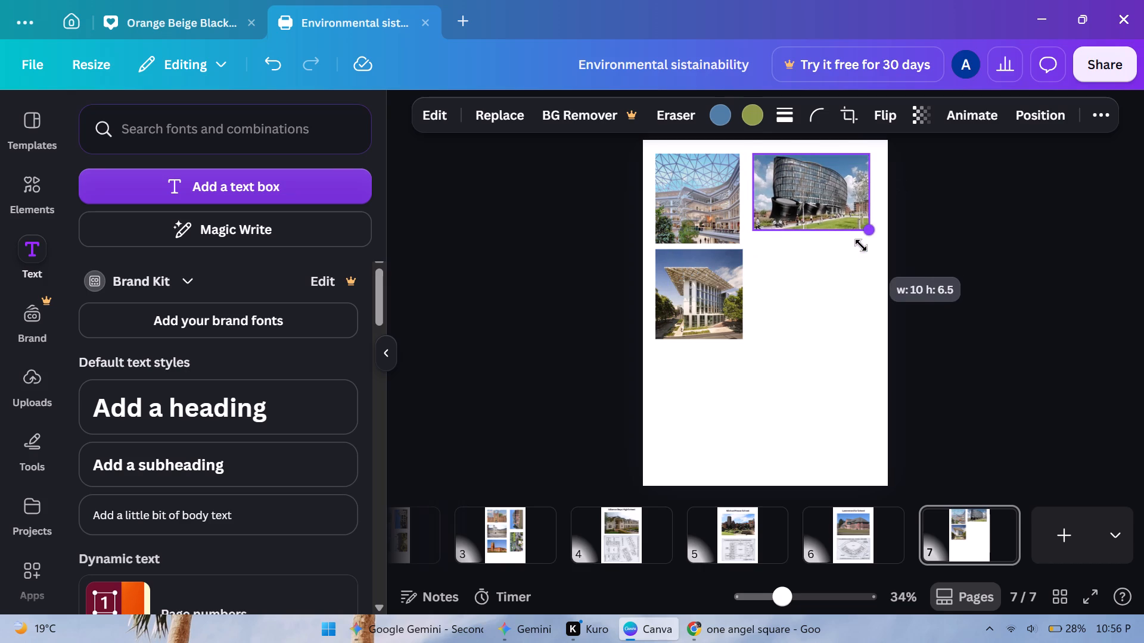
left_click(993, 264)
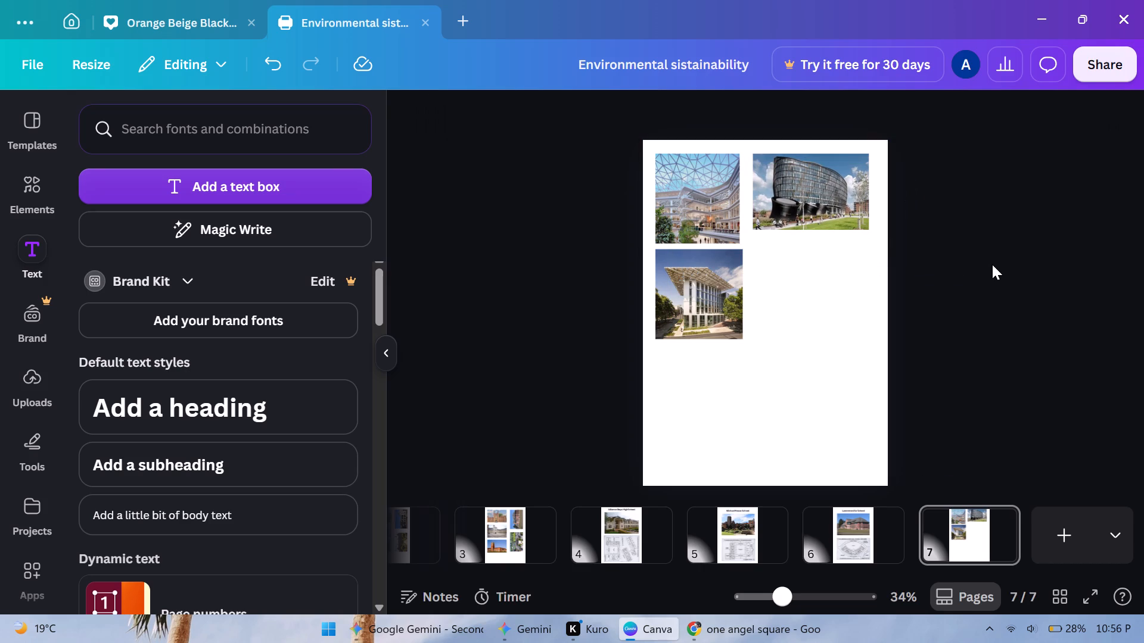
Crop the Bullitt Center photo's right edge to match the width of the atrium image above it.
left_click(722, 287)
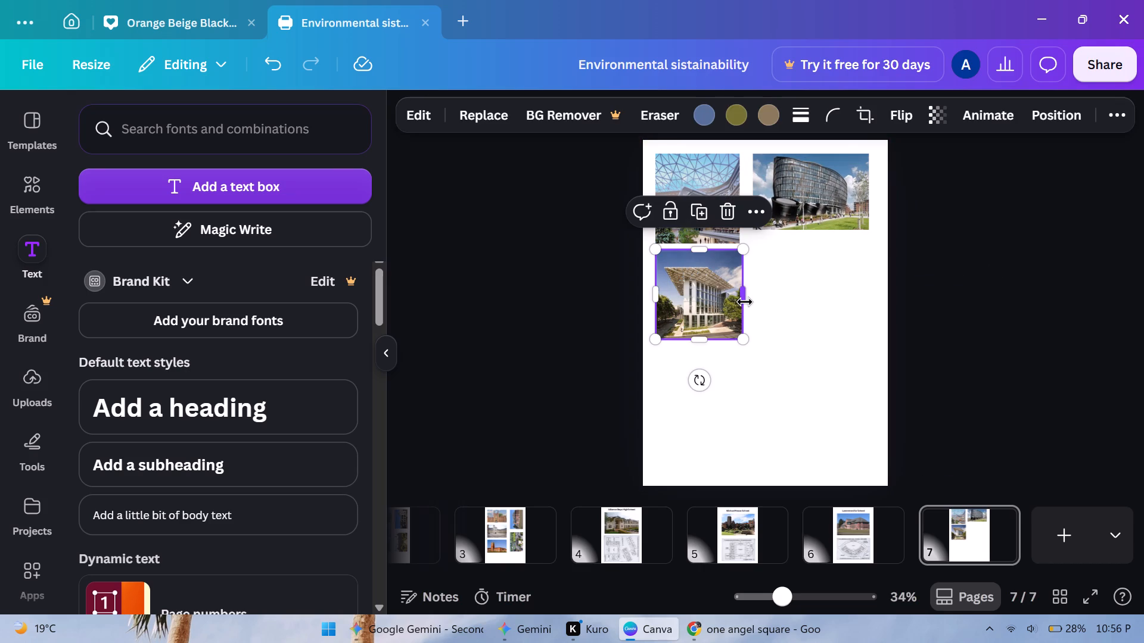
left_click_drag(745, 302, 740, 307)
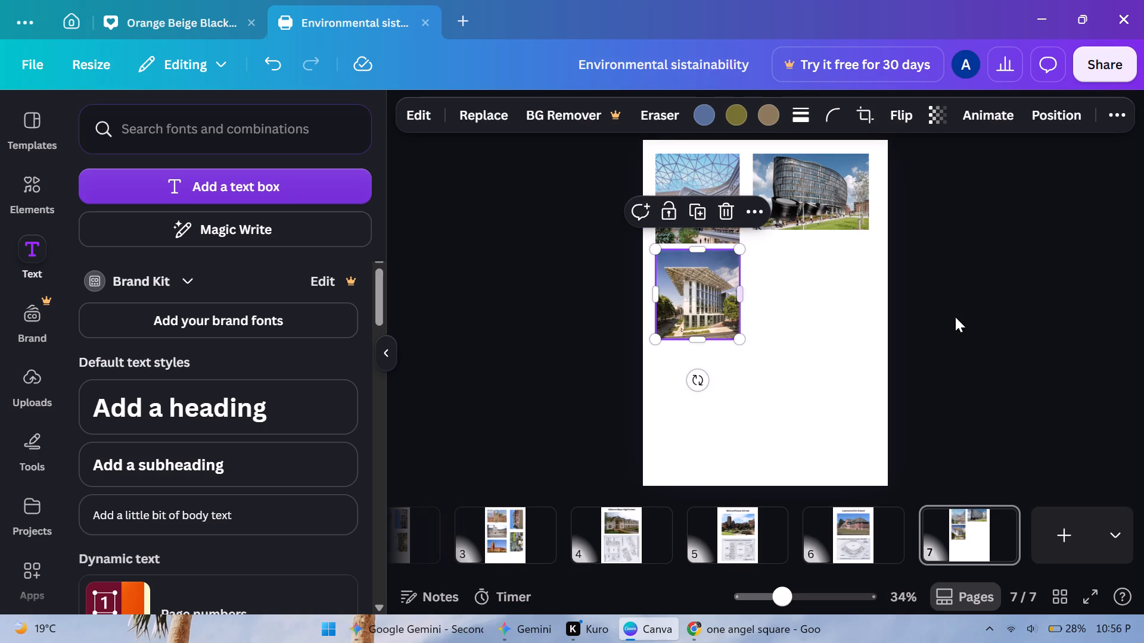
left_click(955, 317)
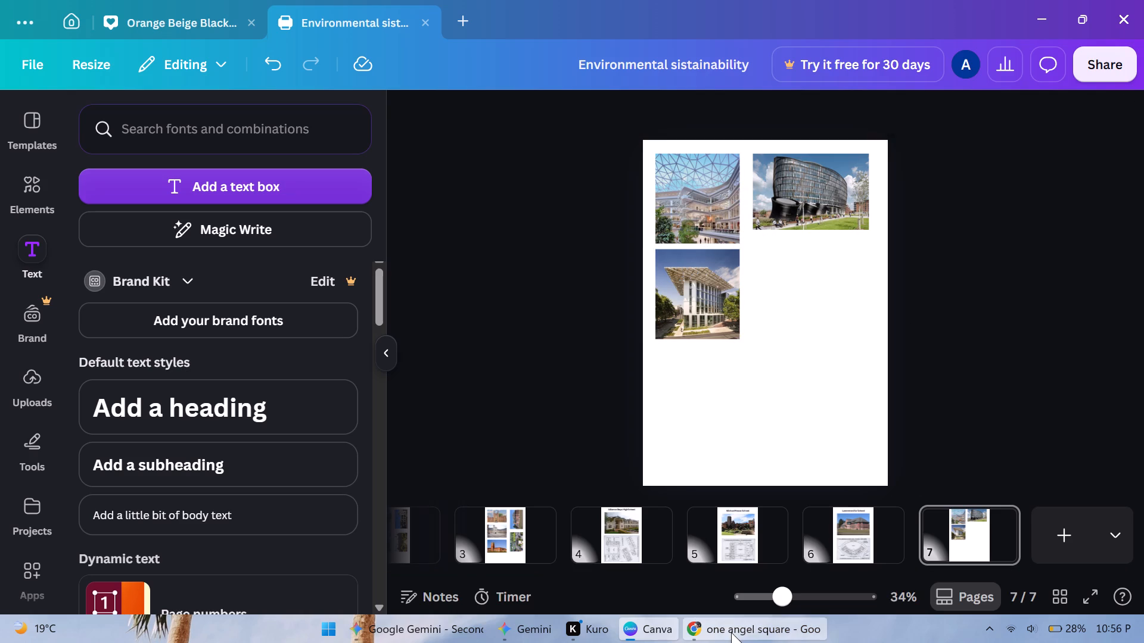
Switch to Chrome and replace the One Angel Square query with a Google Images search for "fountains".
left_click(731, 632)
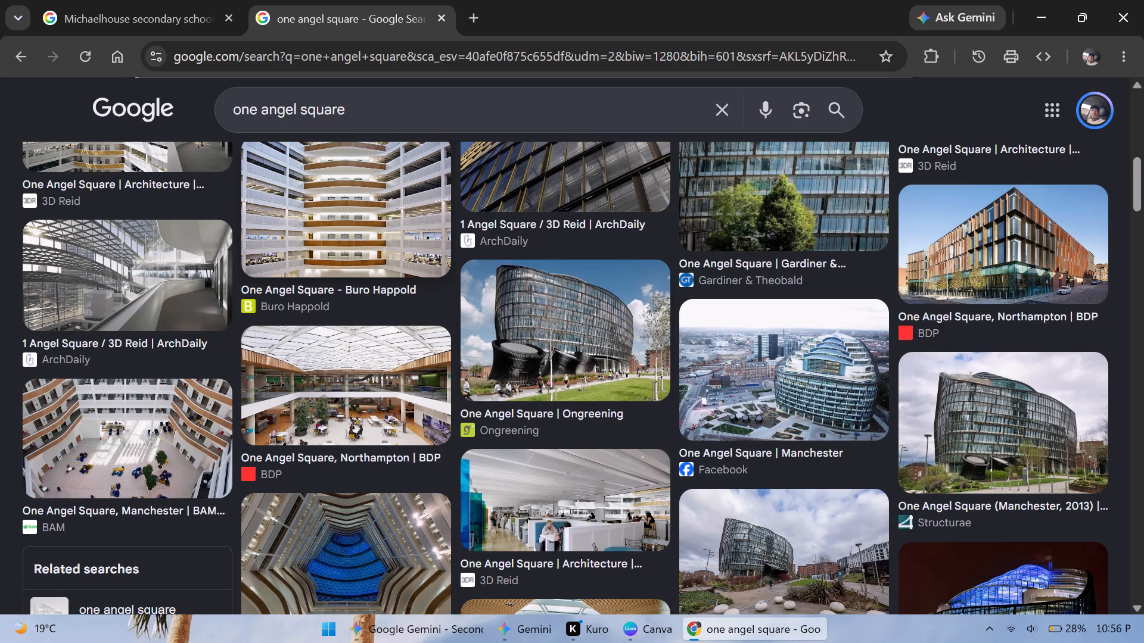
left_click(374, 111)
key("BackSpace")
key("BackSpace")
key("BackSpace")
key("BackSpace")
key("BackSpace")
key("BackSpace")
key("BackSpace")
key("BackSpace")
key("BackSpace")
key("BackSpace")
key("BackSpace")
key("BackSpace")
key("BackSpace")
key("BackSpace")
key("BackSpace")
key("BackSpace")
key("BackSpace")
key("BackSpace")
key("BackSpace")
key("BackSpace")
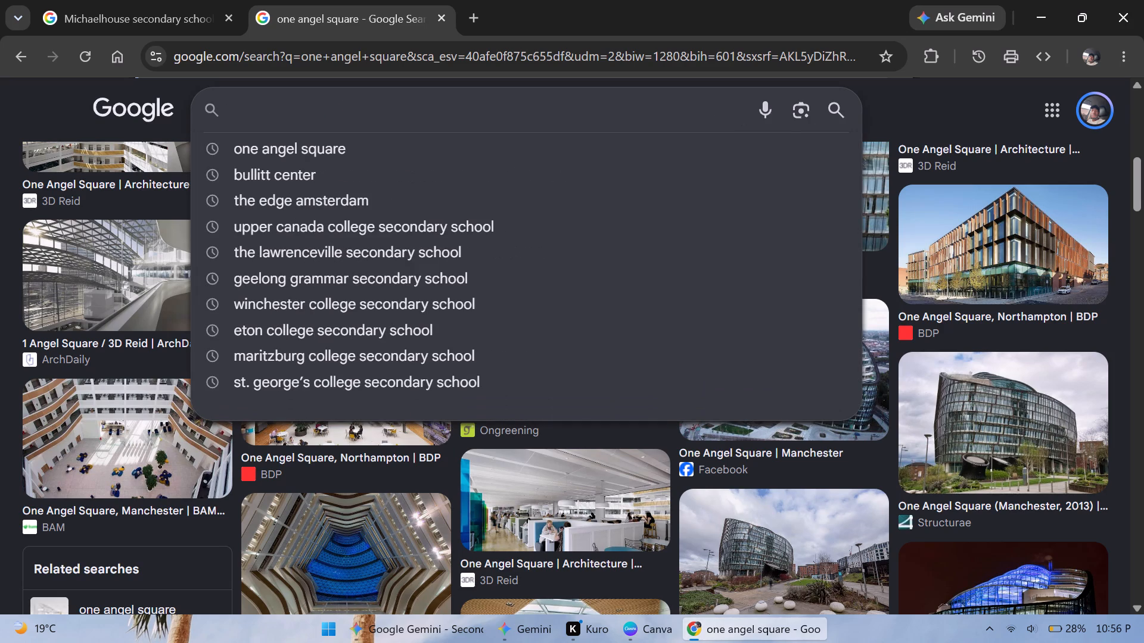
type("fountains")
key("Return")
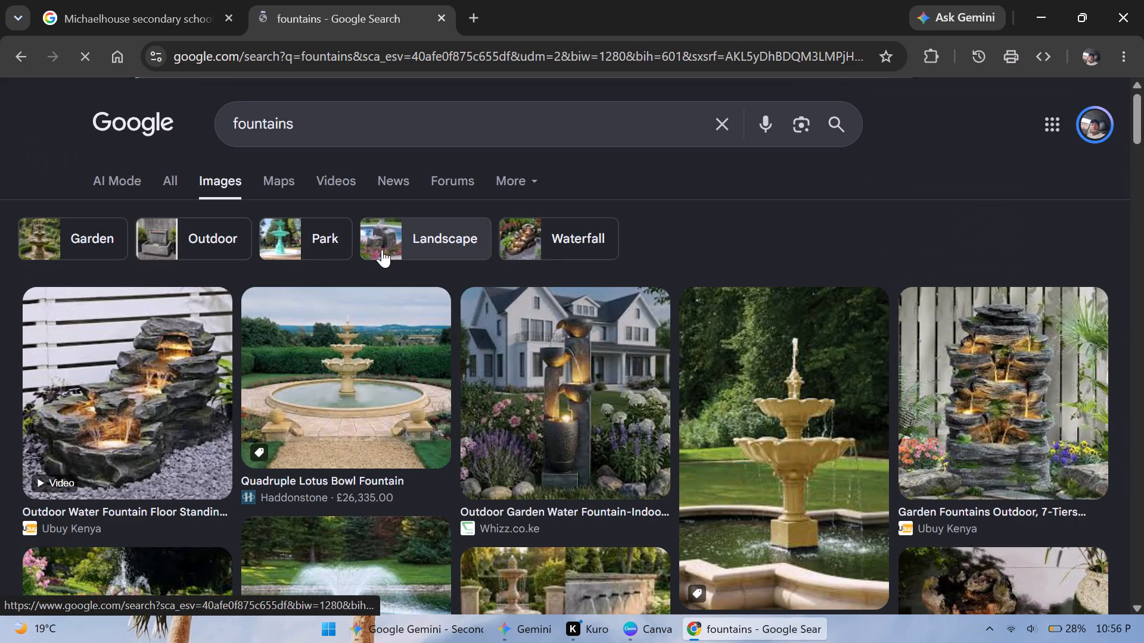
Copy the Haddonstone Quadruple Lotus Bowl Fountain photo from the image results and paste it onto page 7 in Canva.
scroll(425, 370, "down", 1)
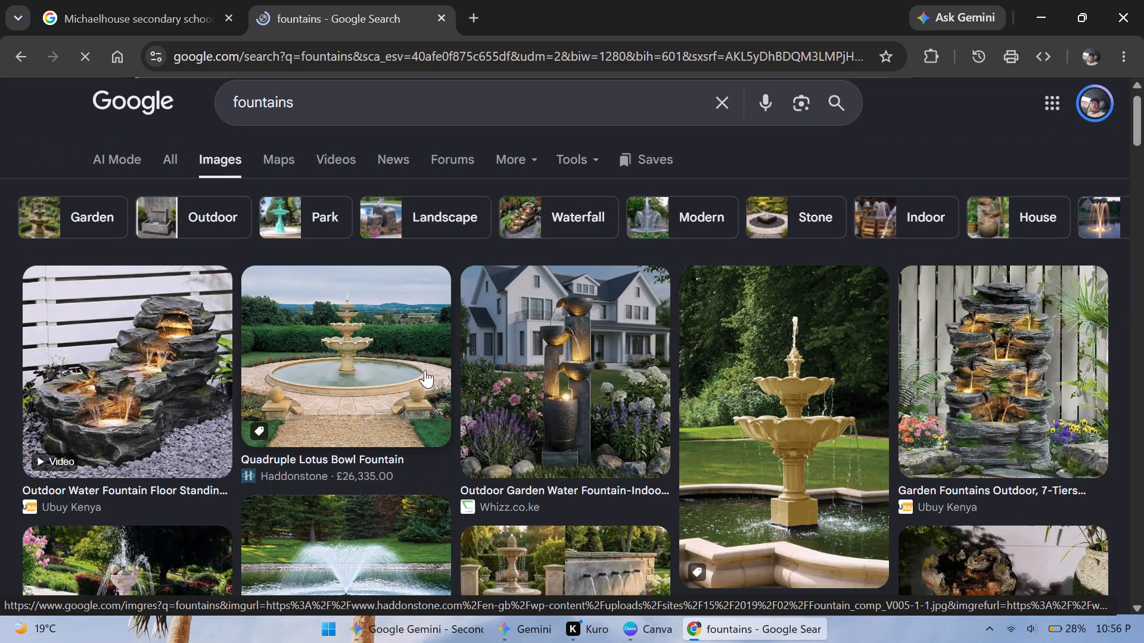
scroll(425, 370, "down", 1)
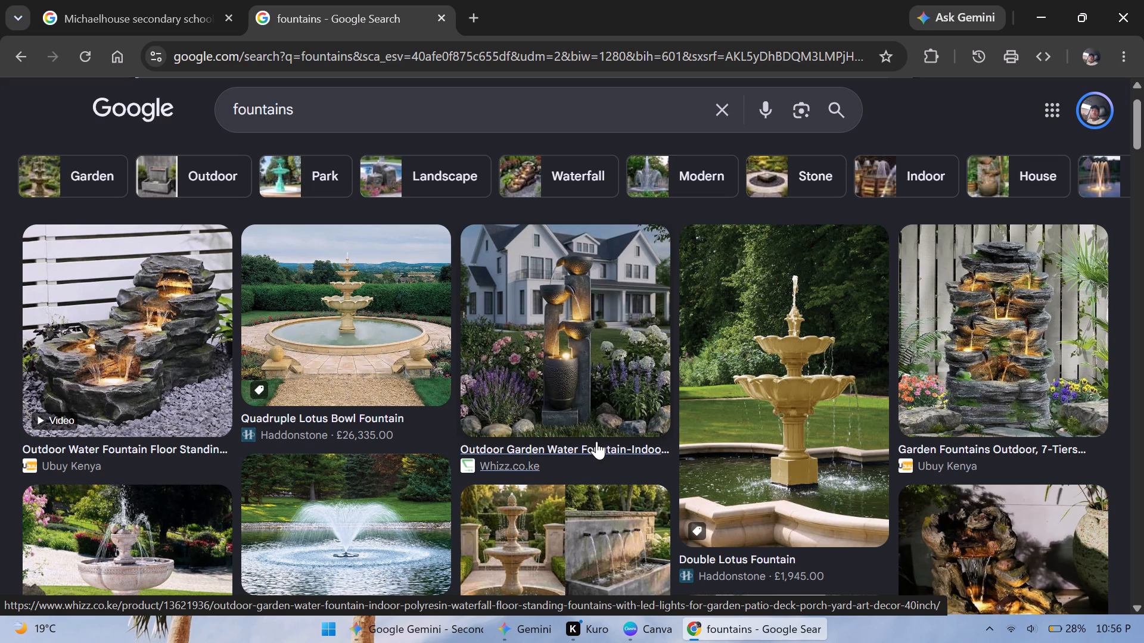
right_click(367, 255)
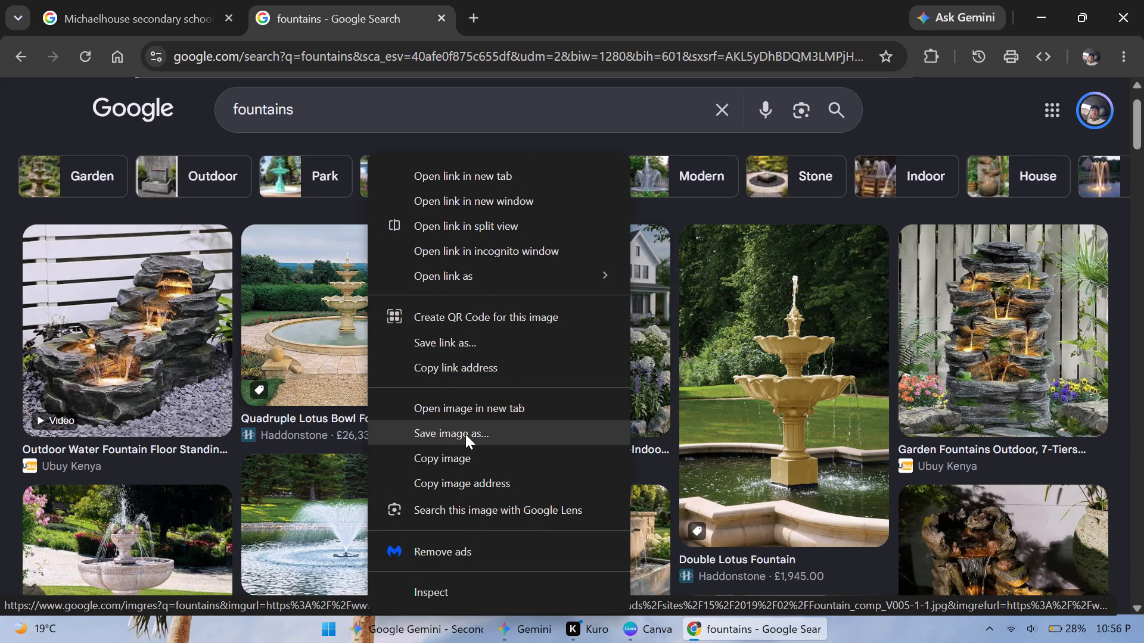
left_click(464, 453)
left_click(664, 641)
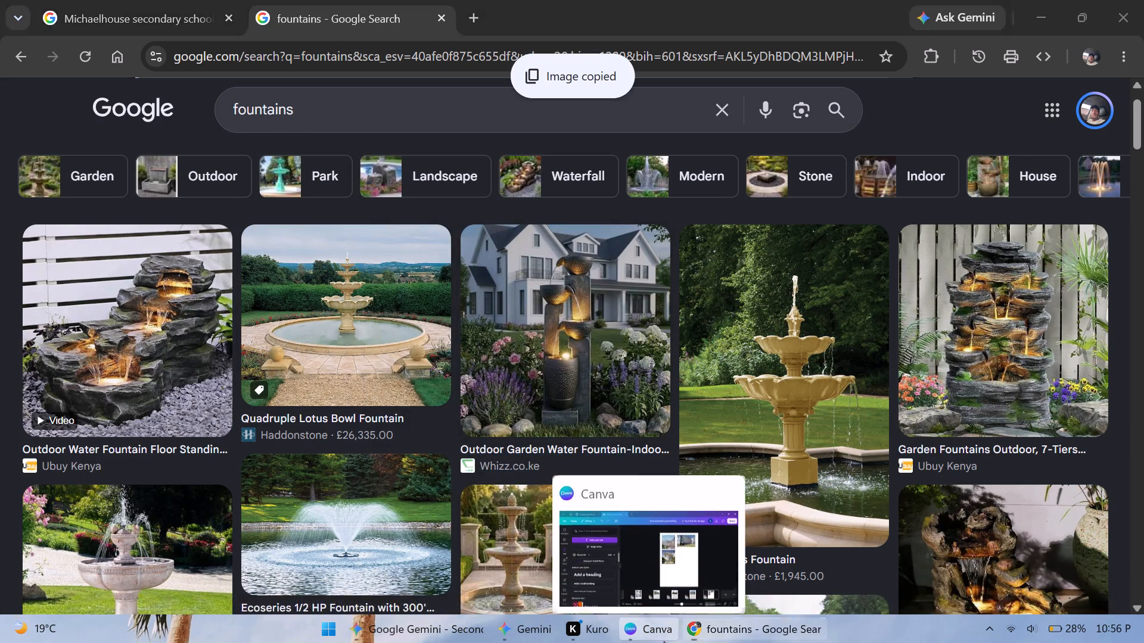
left_click(837, 372)
right_click(837, 372)
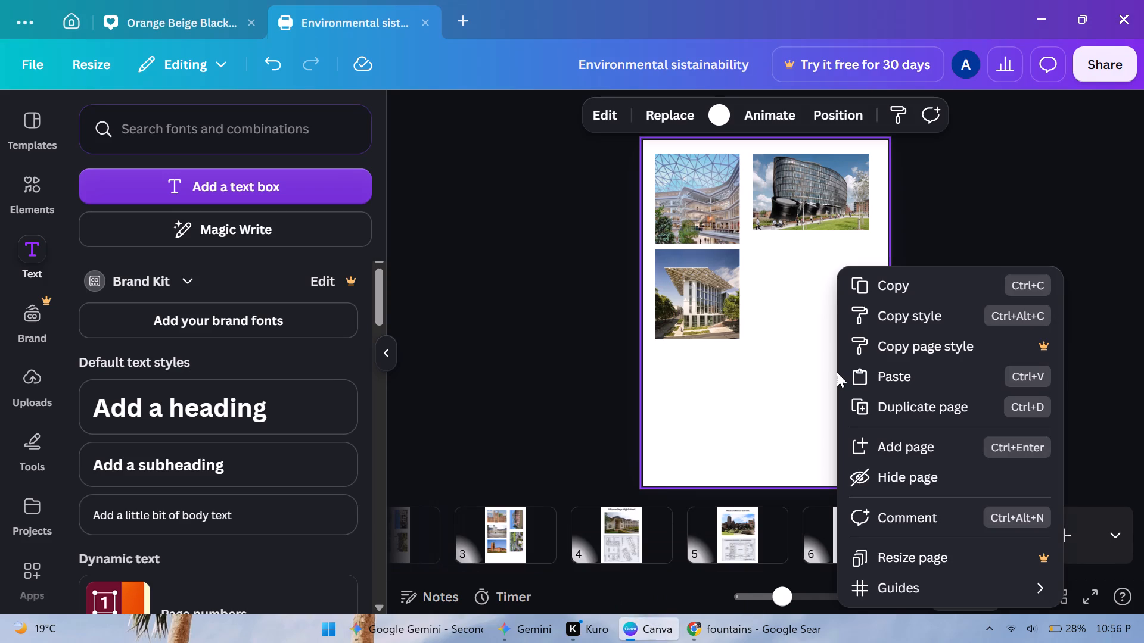
left_click(869, 378)
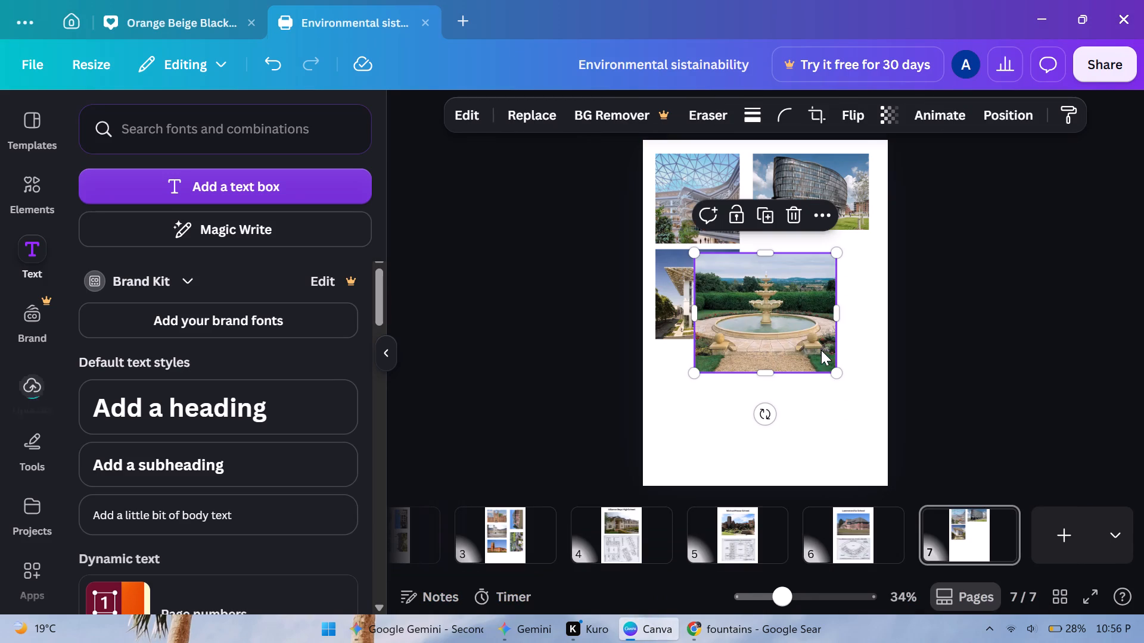
Scale down the fountain photo and place it beneath the One Angel Square photo, aligning their left edges beside the Bullitt Center photo.
left_click_drag(753, 329, 791, 316)
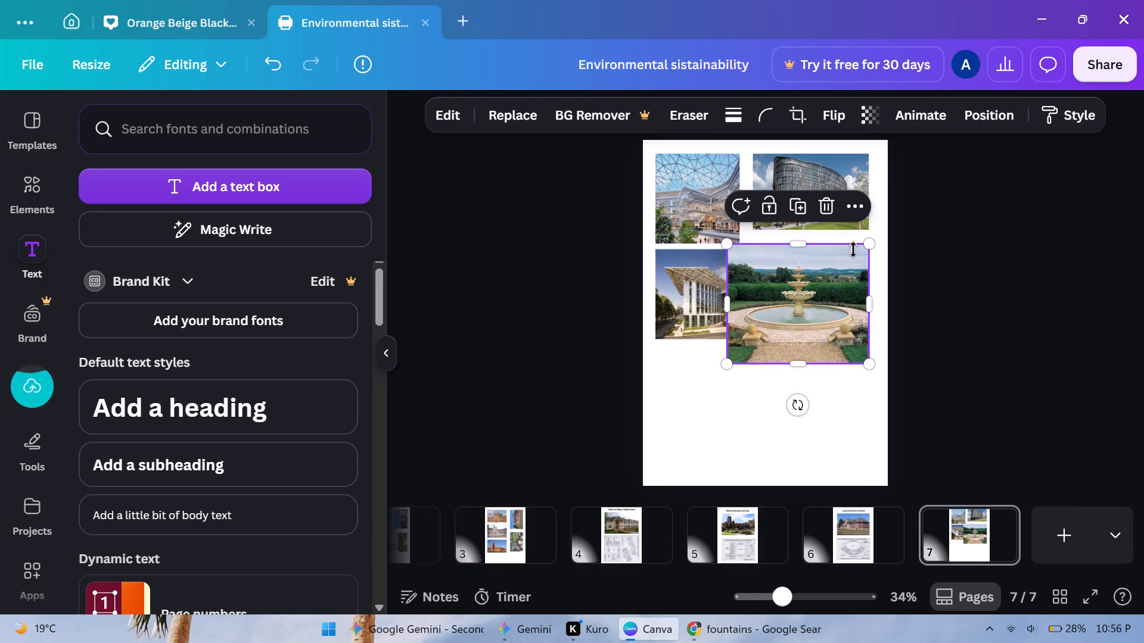
left_click_drag(865, 241, 817, 302)
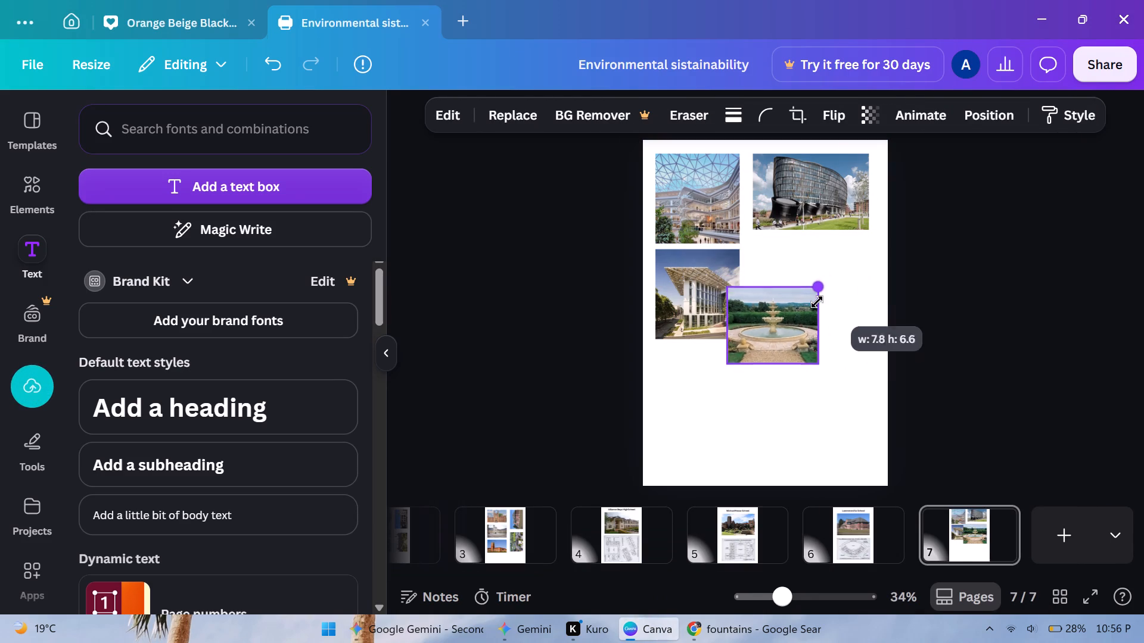
left_click_drag(817, 302, 795, 324)
left_click_drag(743, 345, 778, 298)
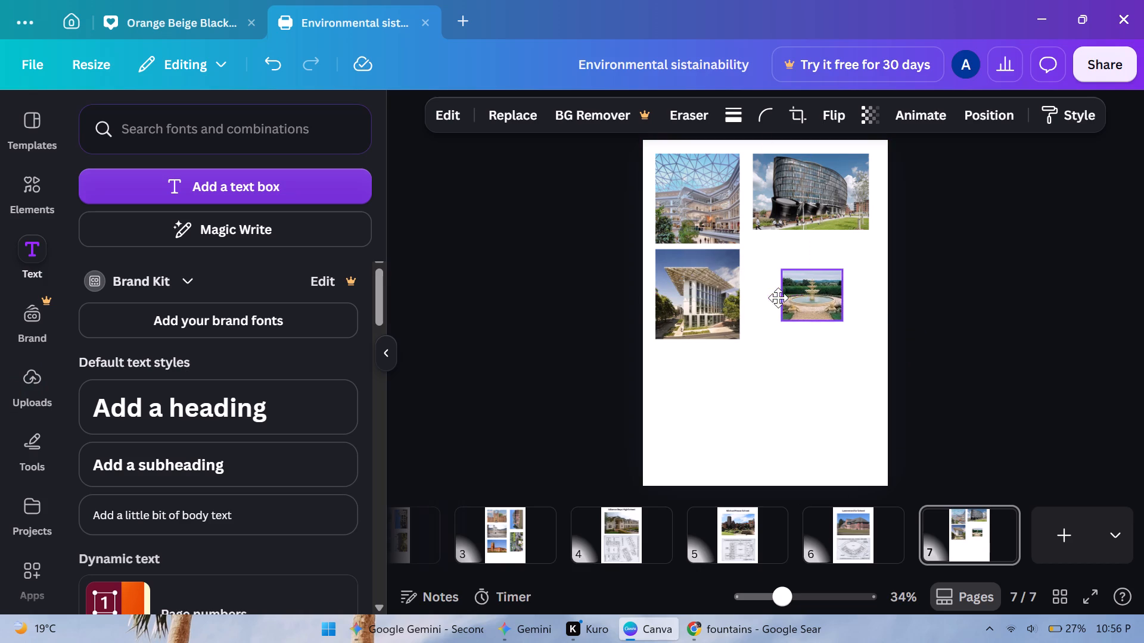
left_click_drag(778, 298, 769, 271)
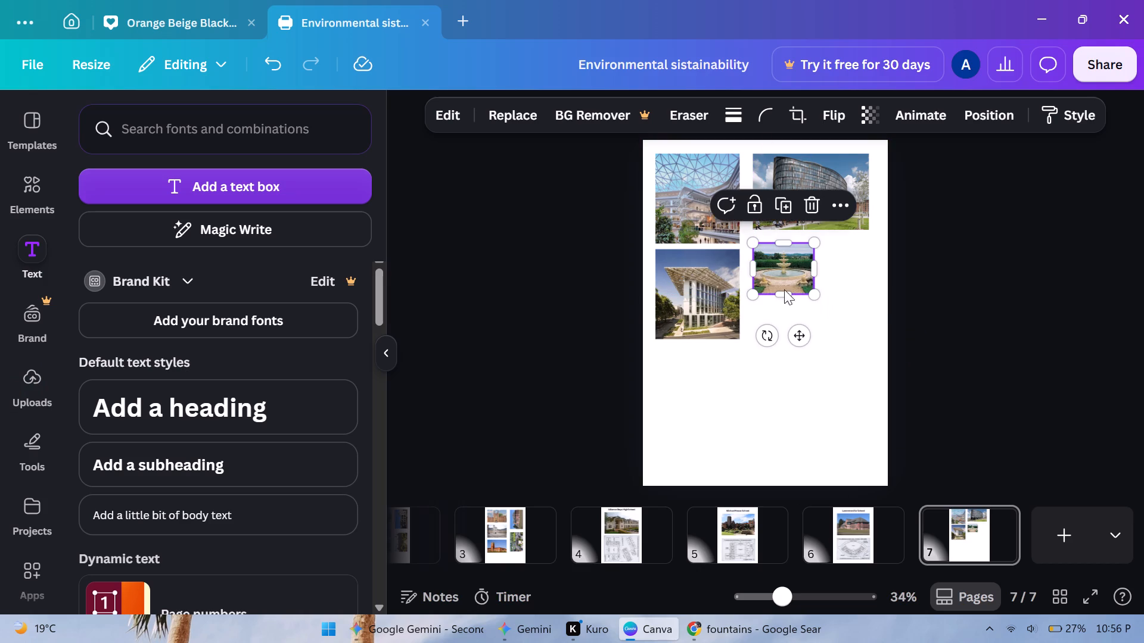
left_click_drag(810, 292, 814, 297)
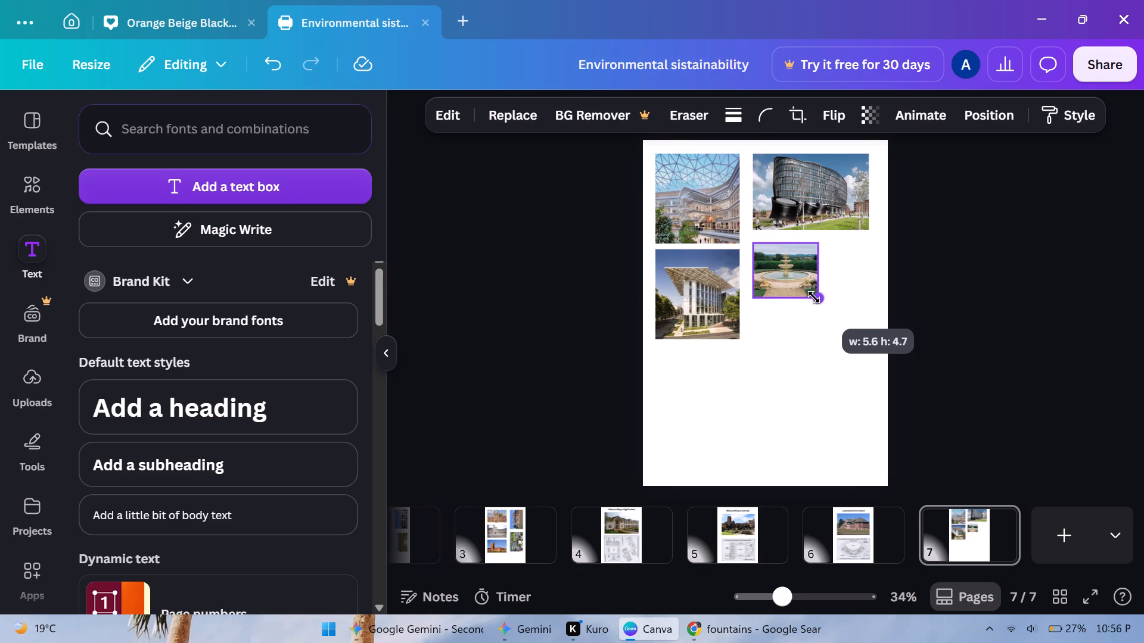
left_click_drag(814, 297, 816, 303)
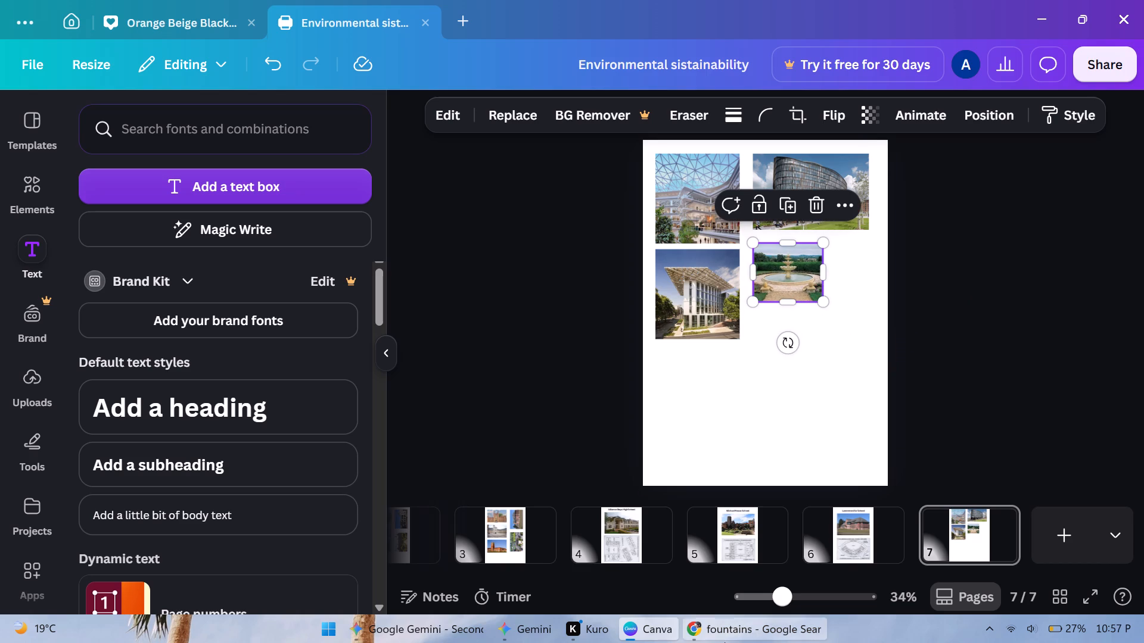
Switch to Chrome and replace the fountains query with a Google Images search for "path lighting".
left_click(725, 642)
left_click(312, 115)
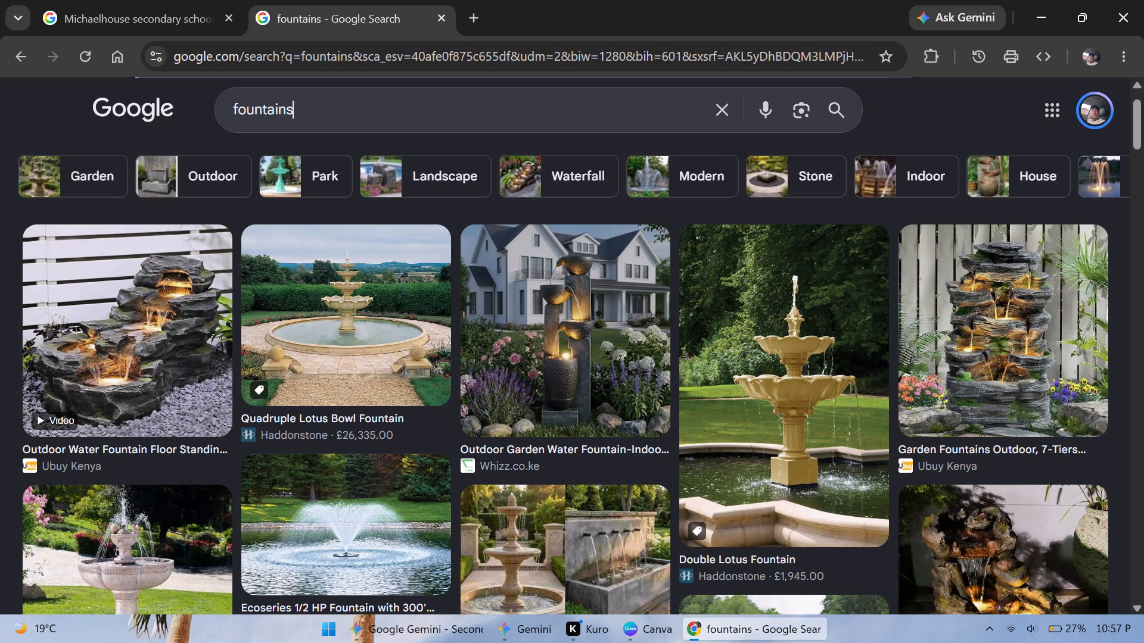
key("BackSpace")
key("BackSpace")
key("BackSpace")
key("BackSpace")
key("BackSpace")
key("BackSpace")
key("BackSpace")
key("BackSpace")
key("BackSpace")
key("BackSpace")
key("BackSpace")
key("BackSpace")
key("BackSpace")
key("BackSpace")
key("BackSpace")
key("BackSpace")
key("BackSpace")
key("BackSpace")
key("BackSpace")
key("BackSpace")
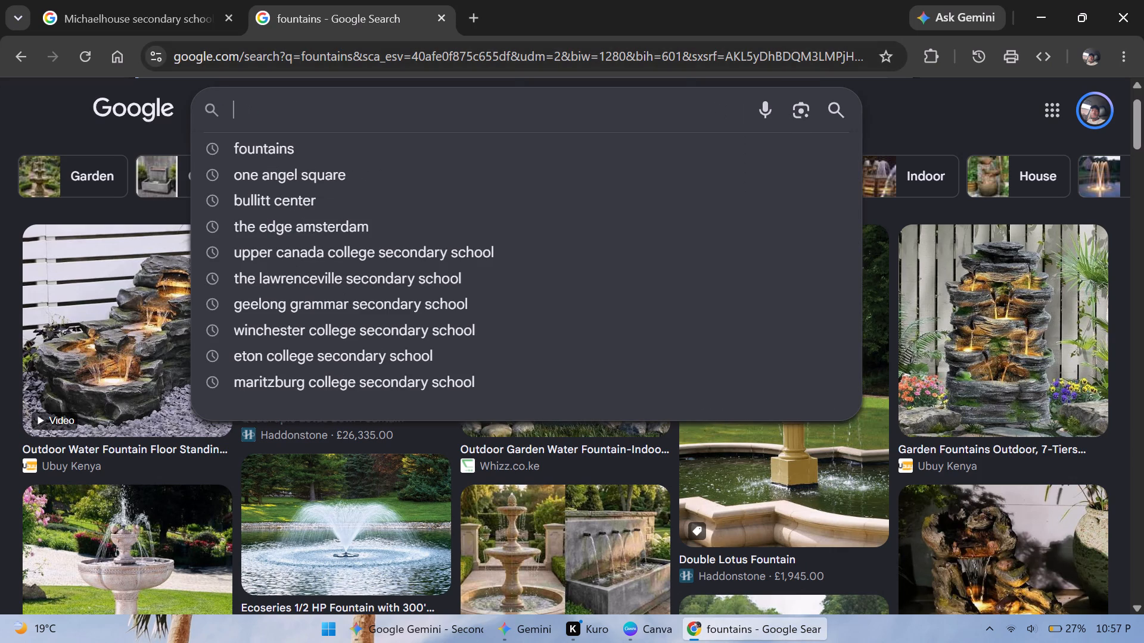
type("path lighting")
key("Return")
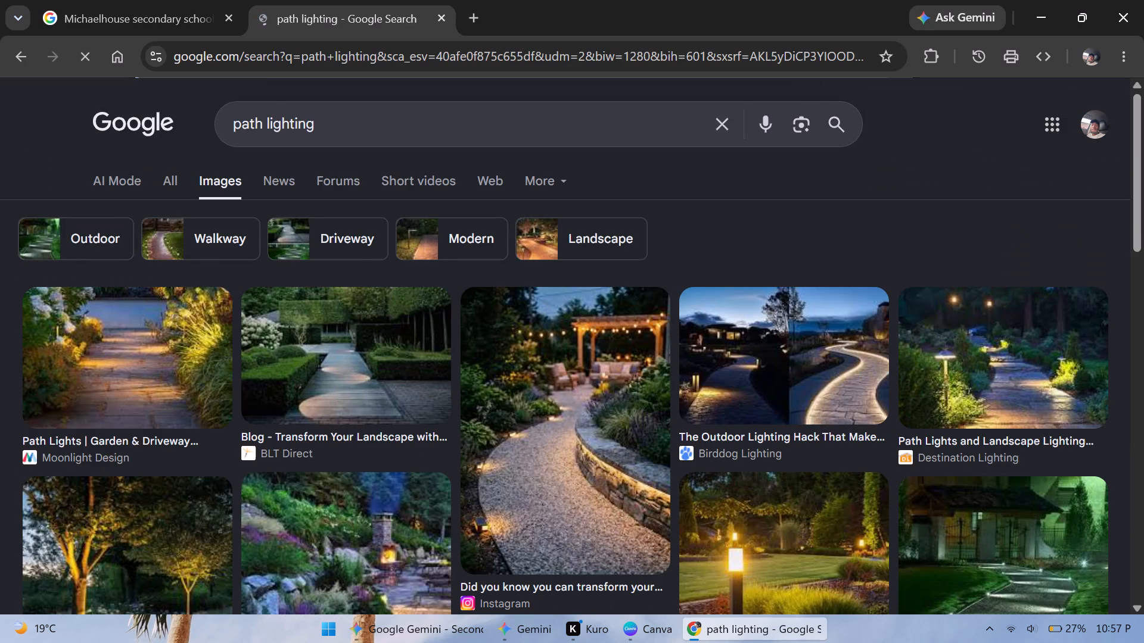
Browse the path lighting results, copy the Lampandlight UK photo of black bollard lights beside ornamental grass, and paste it onto Canva page 7.
scroll(398, 335, "down", 2)
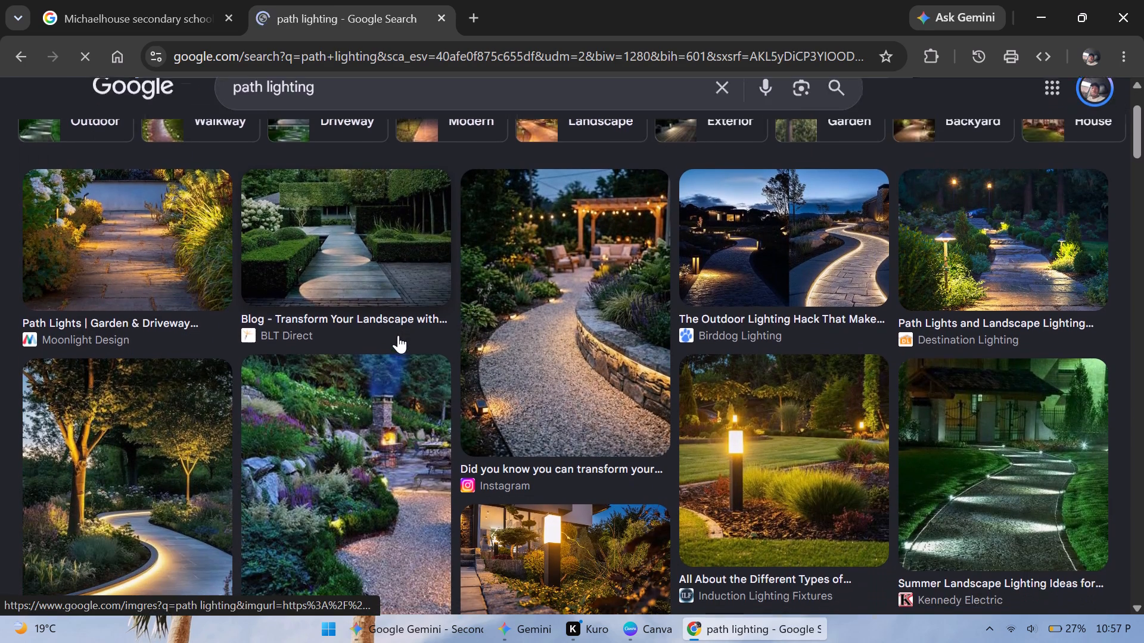
scroll(398, 335, "down", 1)
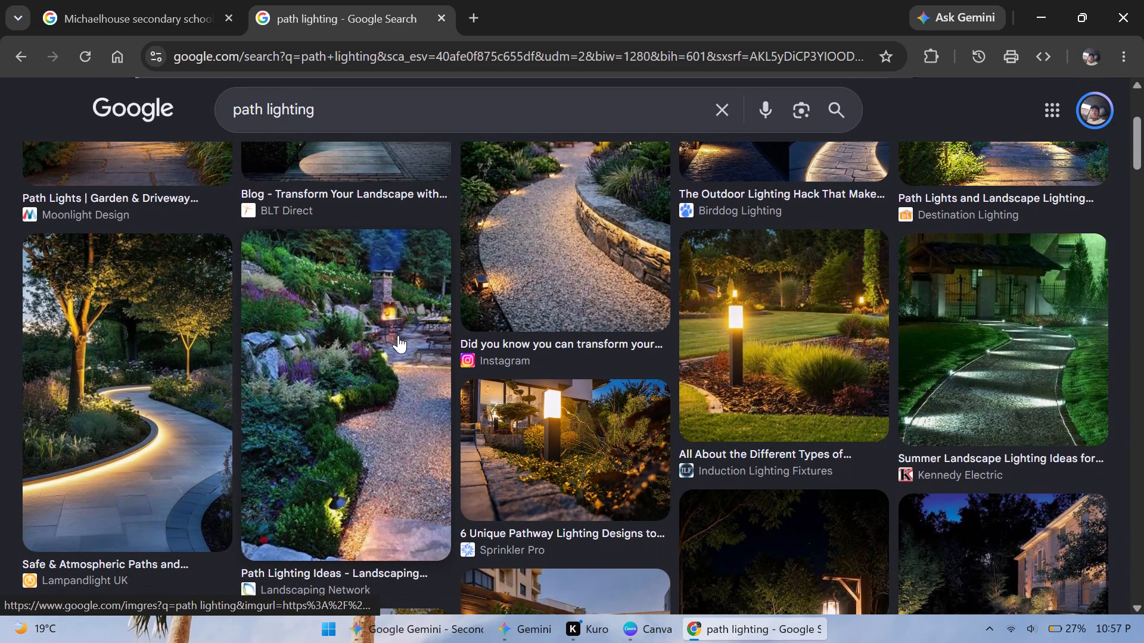
scroll(398, 335, "down", 3)
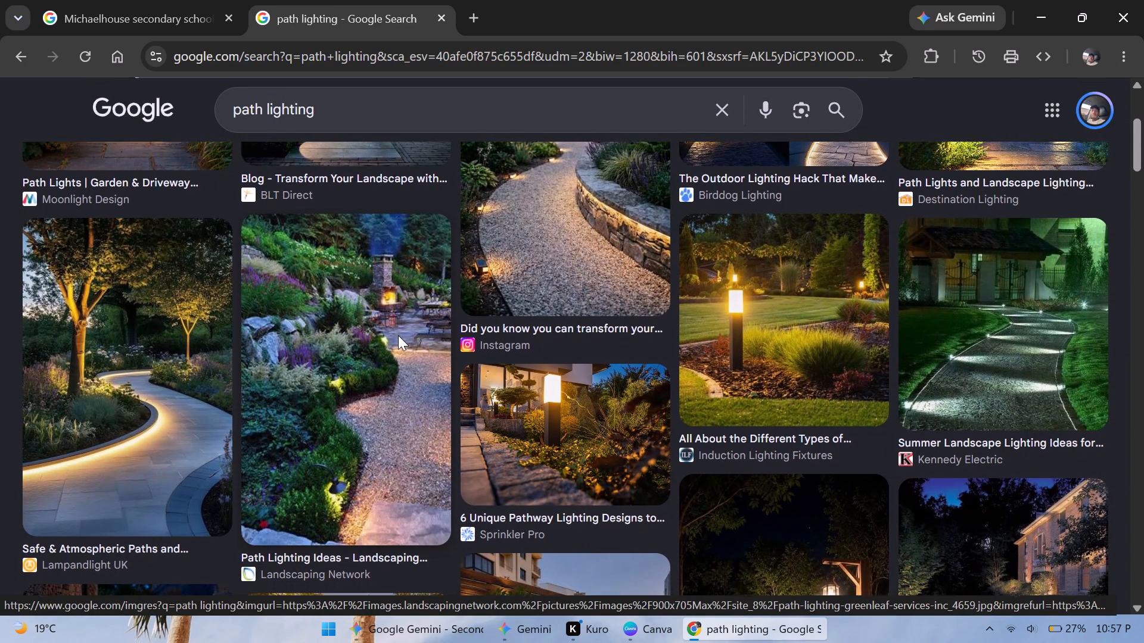
scroll(398, 335, "down", 2)
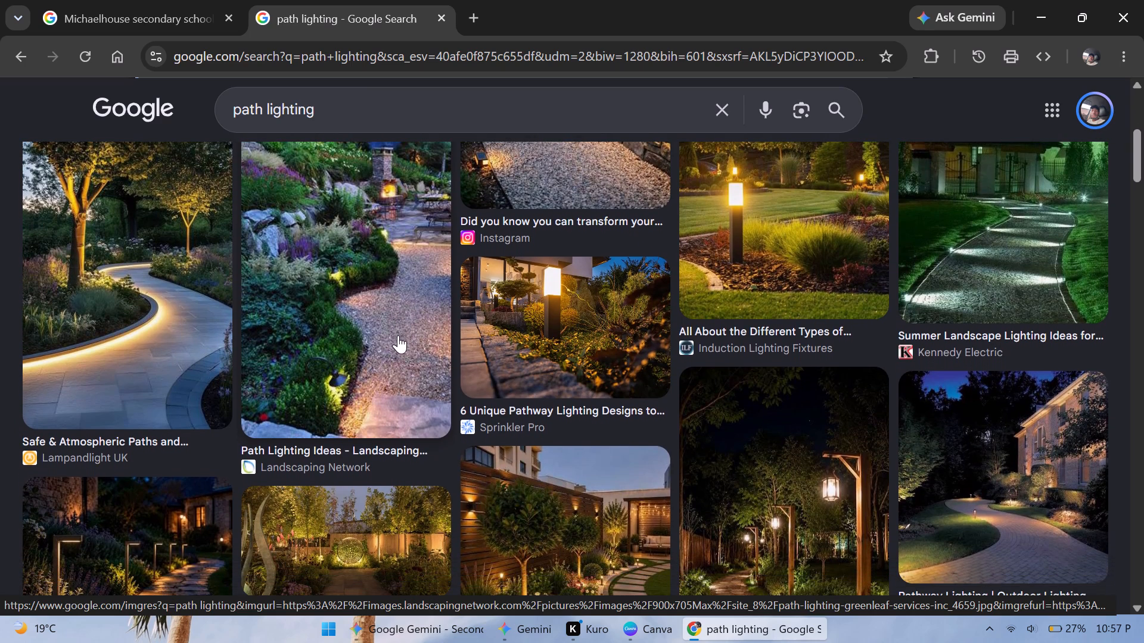
scroll(398, 335, "down", 3)
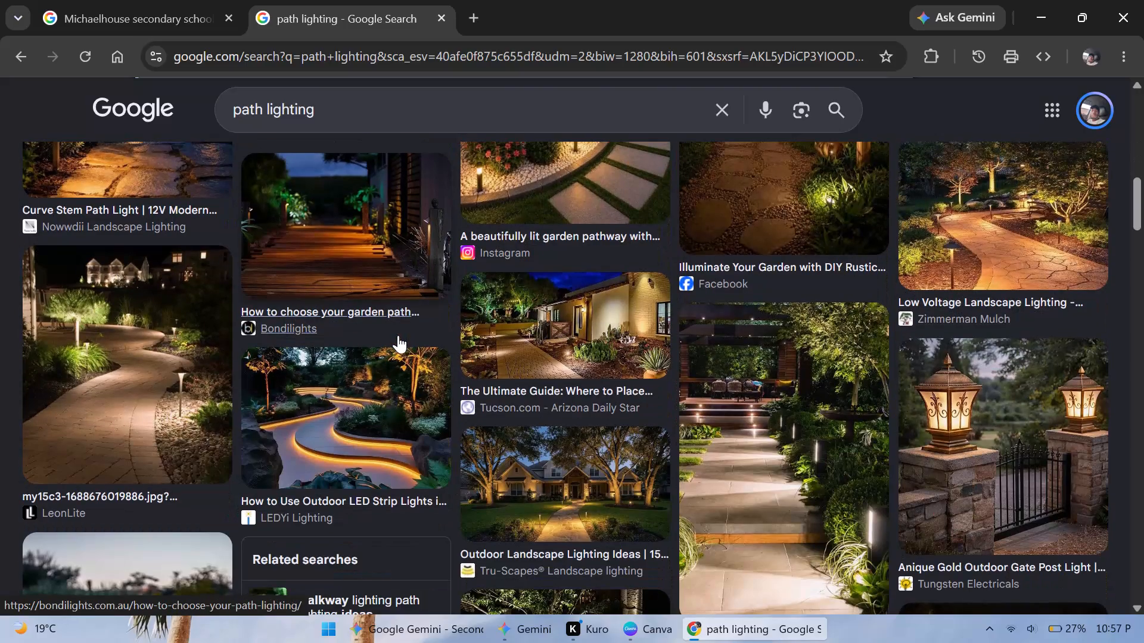
scroll(398, 335, "down", 1)
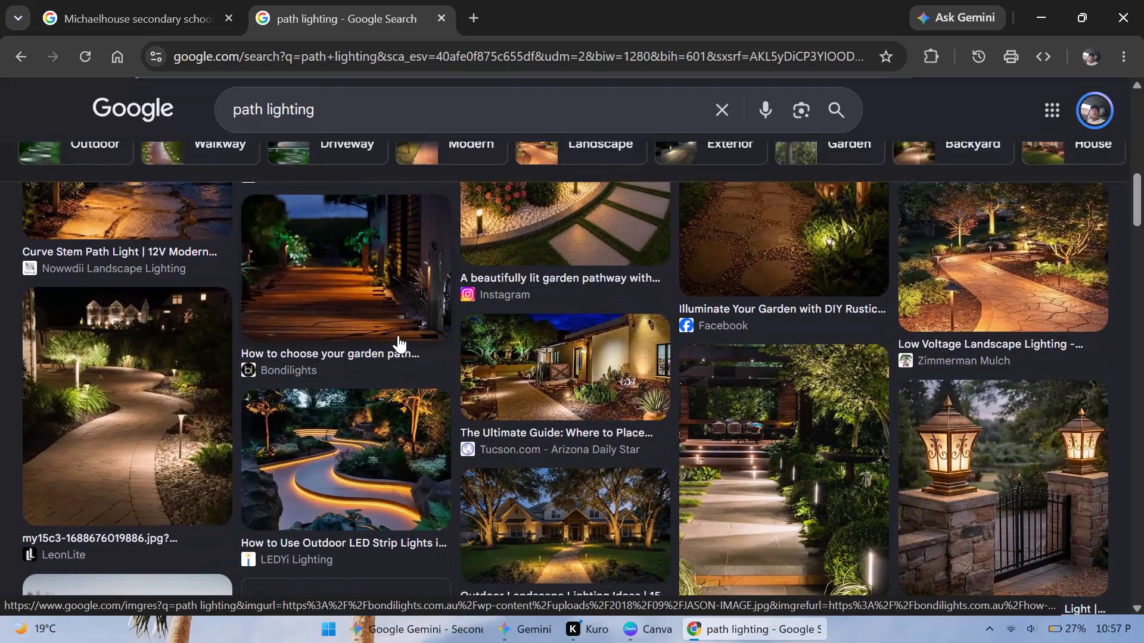
scroll(398, 335, "down", 2)
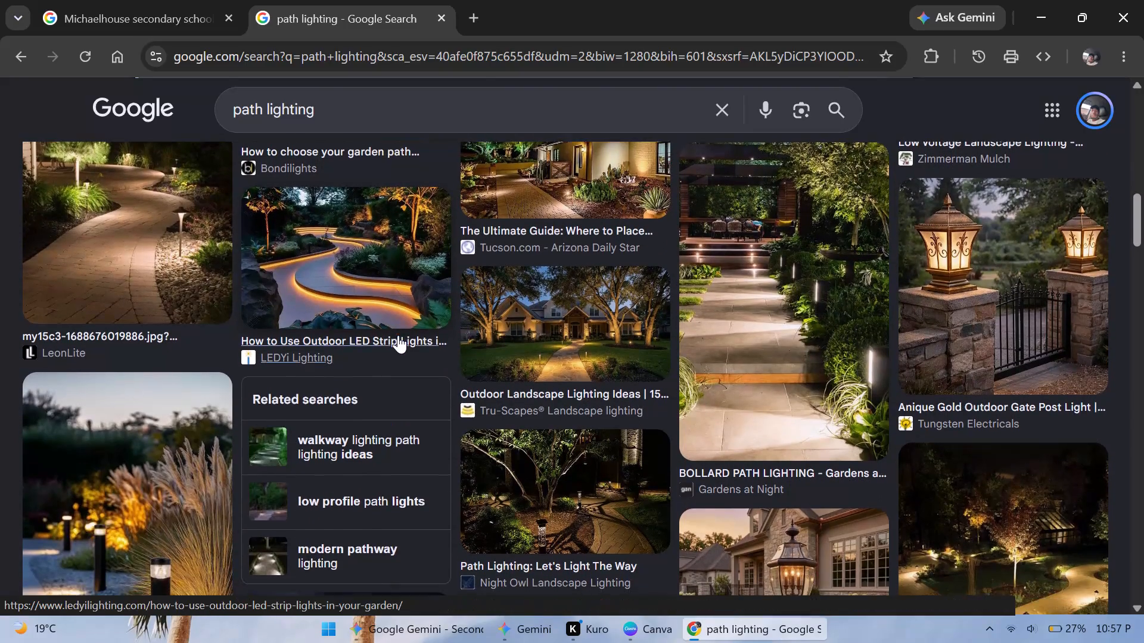
scroll(398, 335, "down", 2)
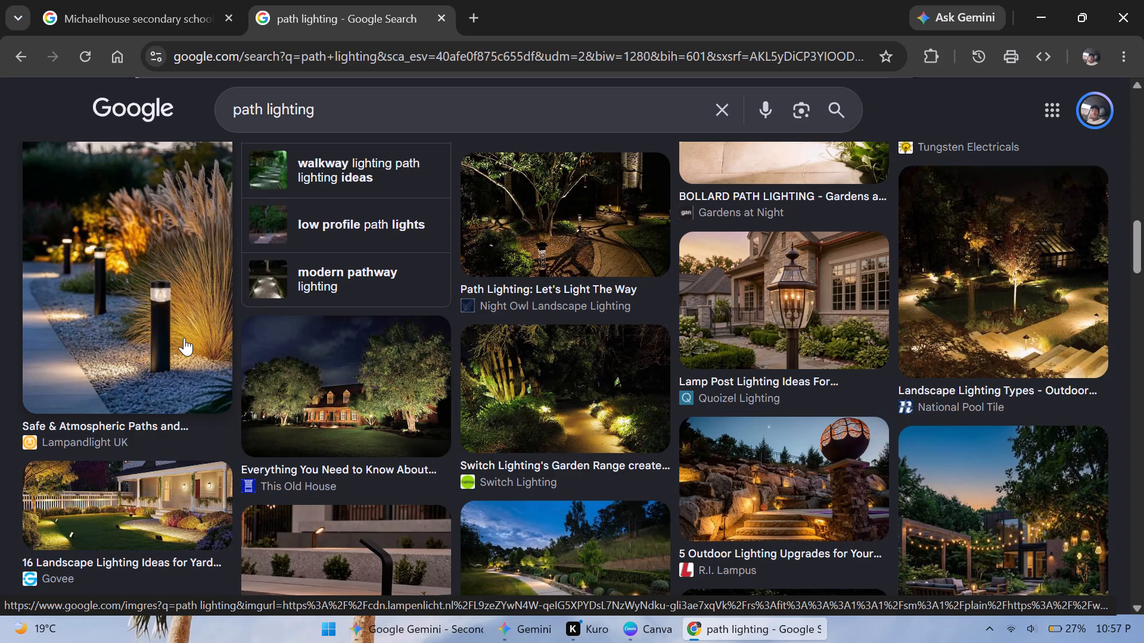
scroll(184, 338, "down", 5)
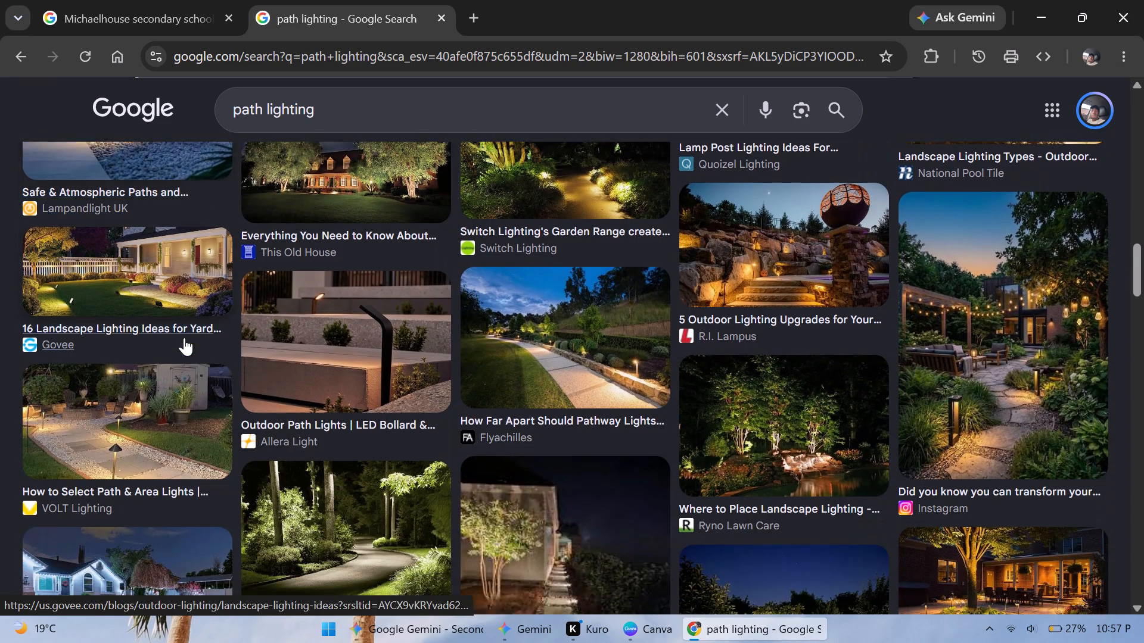
scroll(184, 338, "down", 3)
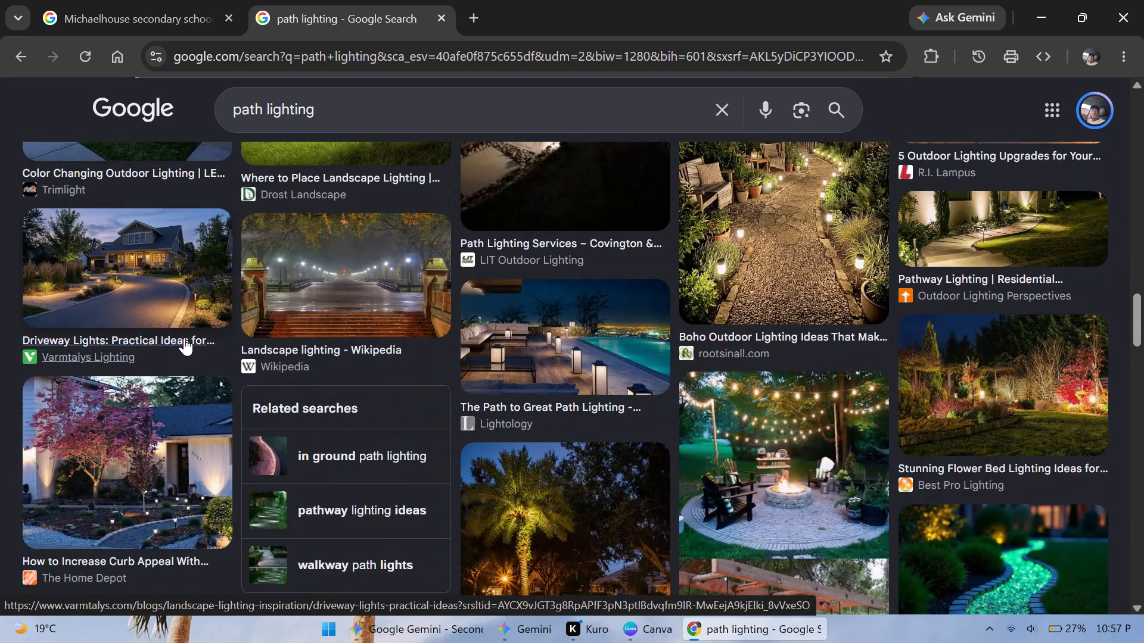
scroll(179, 372, "up", 5)
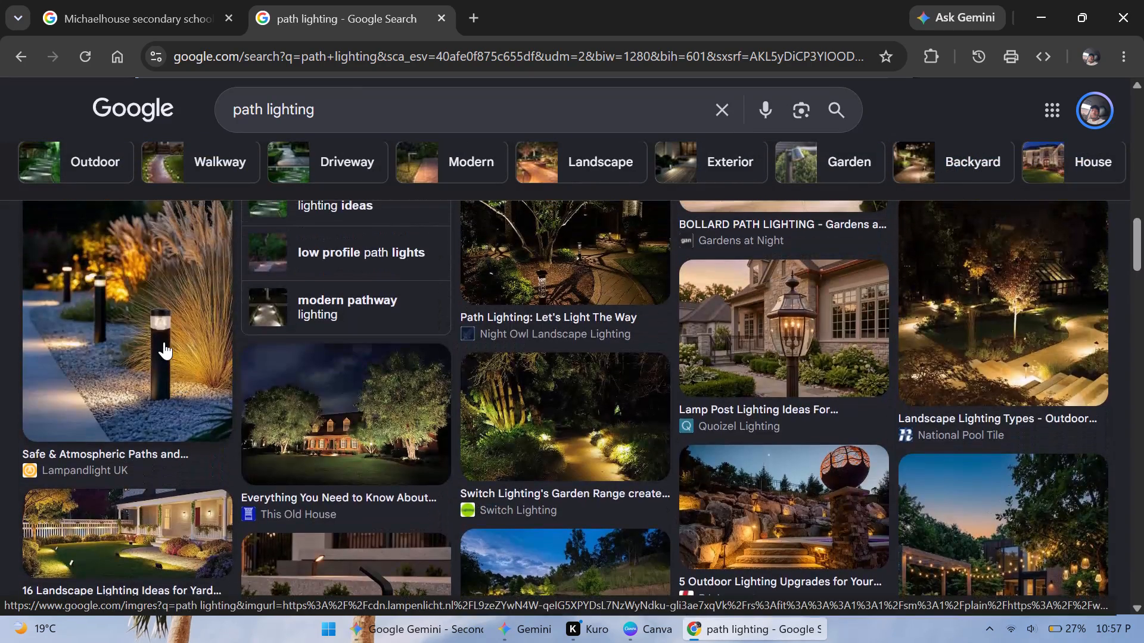
scroll(164, 342, "up", 1)
right_click(164, 342)
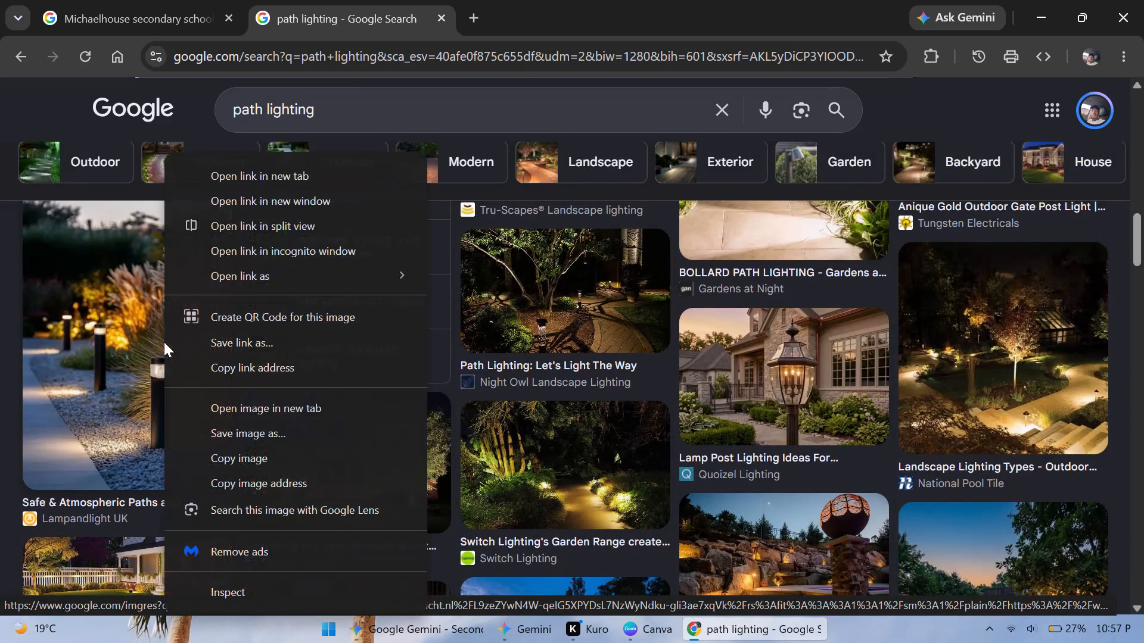
left_click(288, 458)
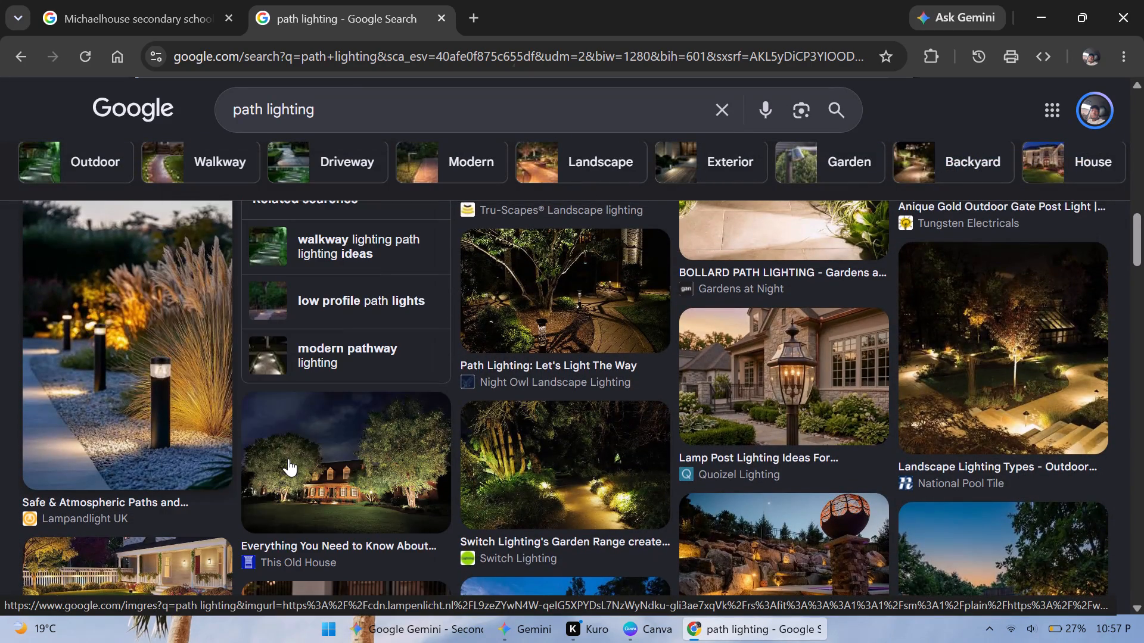
left_click(1054, 0)
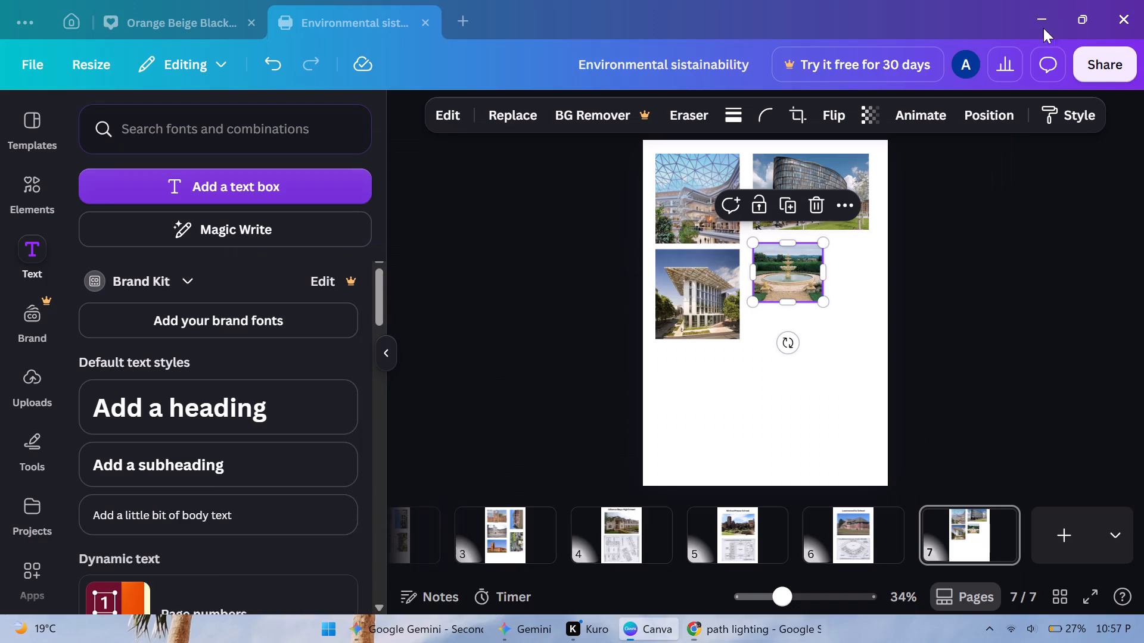
left_click(805, 377)
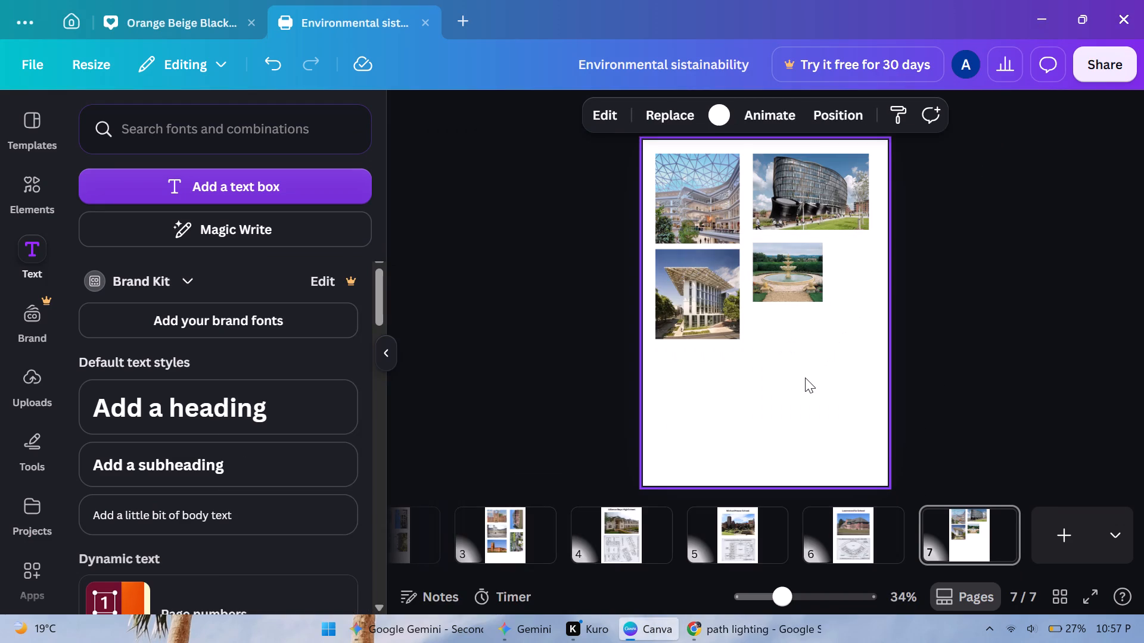
right_click(805, 377)
left_click(857, 361)
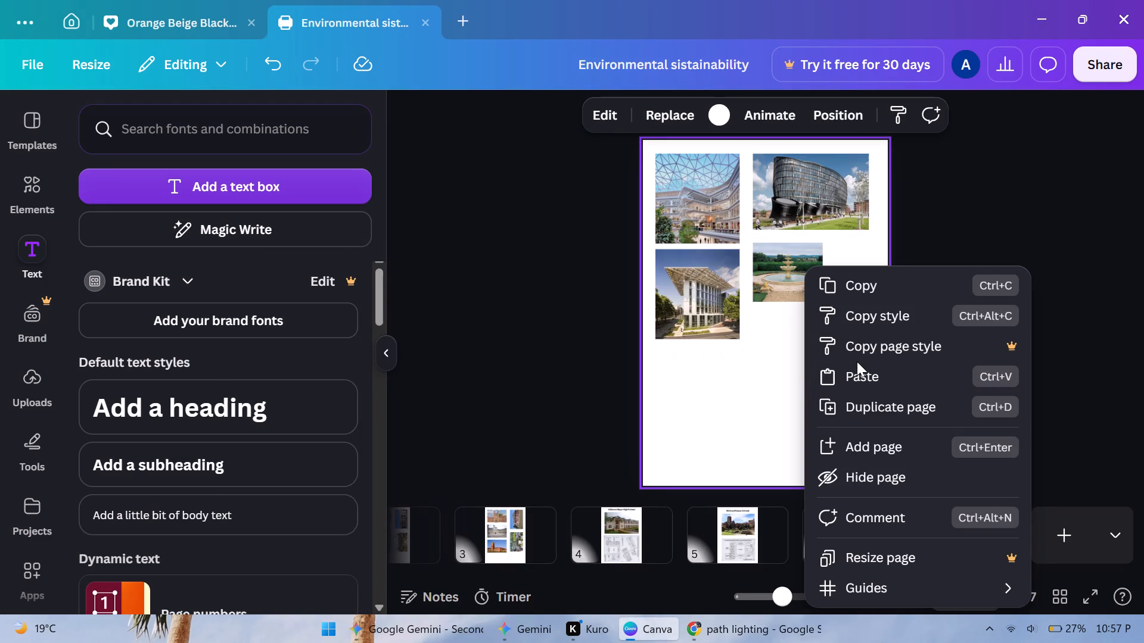
left_click(853, 385)
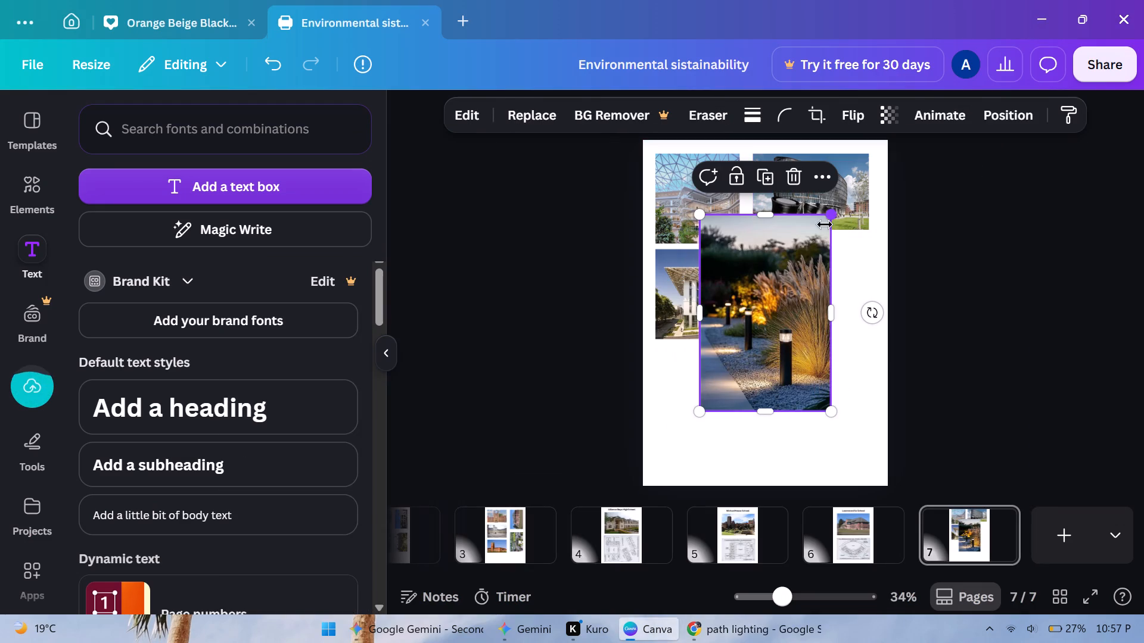
Crop the path lighting photo's top, bottom edge and left side around the foremost bollard light and grass, and scale it down.
left_click_drag(766, 217, 766, 266)
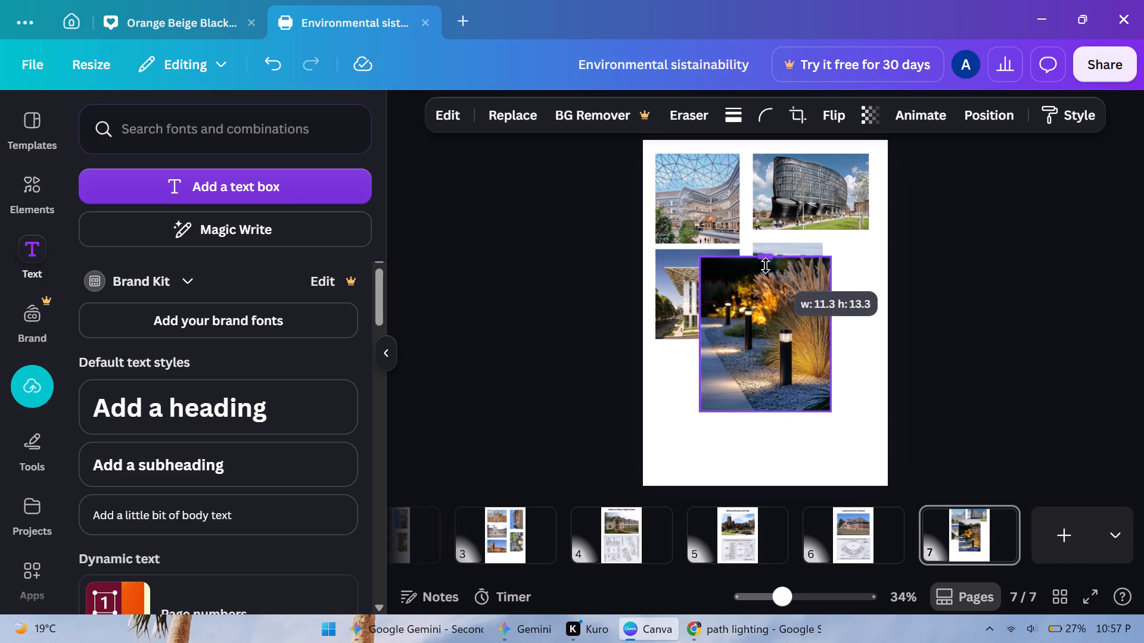
left_click_drag(766, 266, 768, 298)
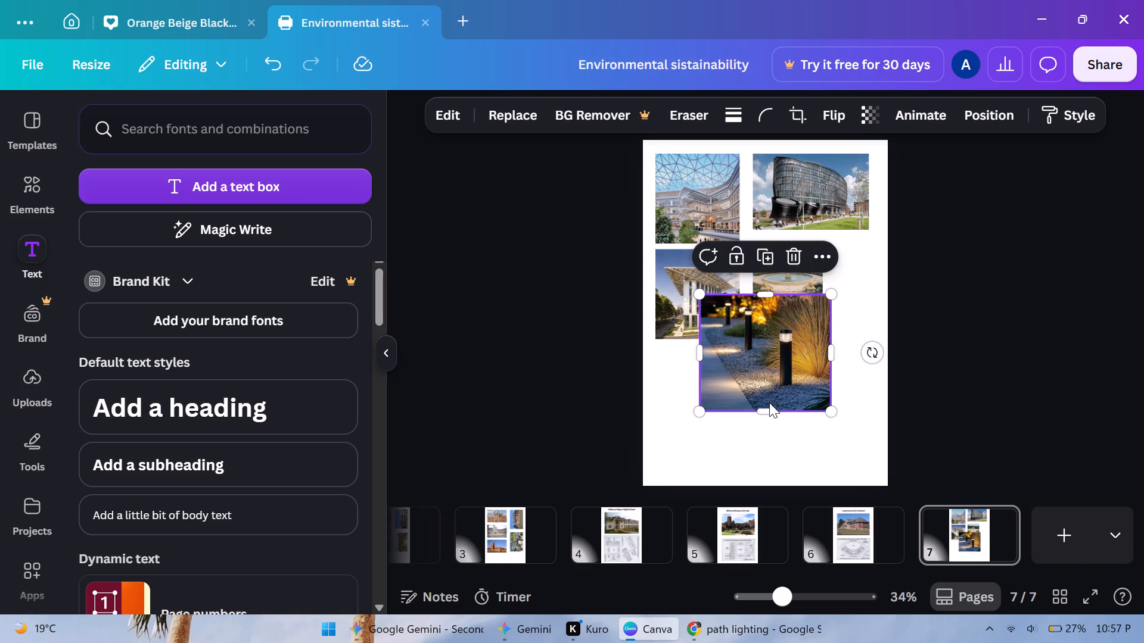
left_click(767, 408)
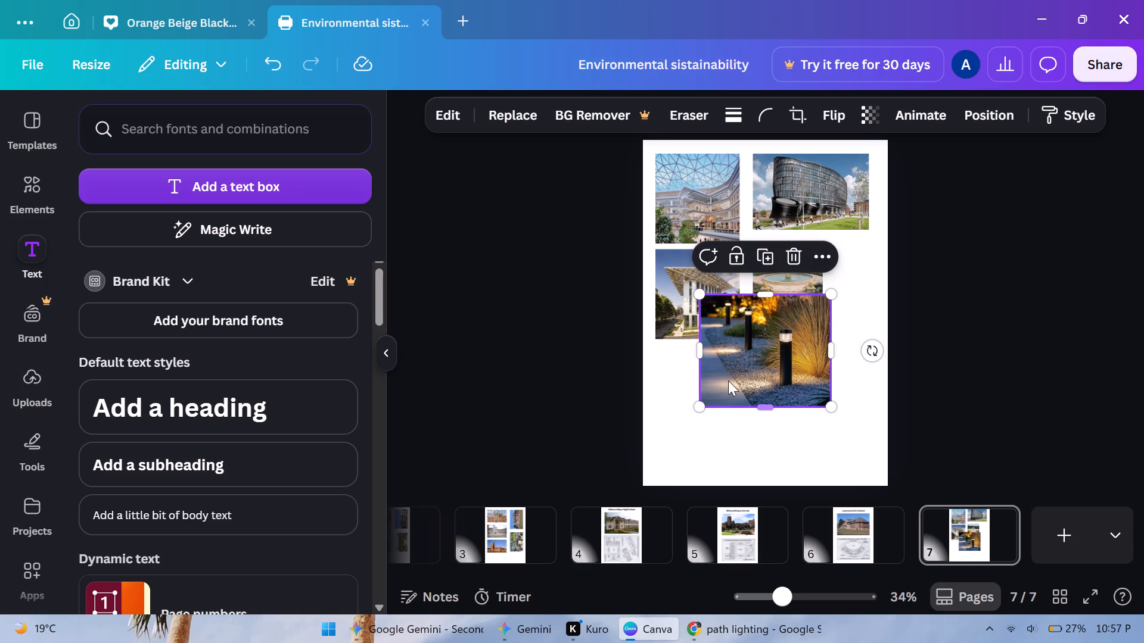
left_click_drag(704, 356, 742, 369)
left_click_drag(834, 295, 824, 316)
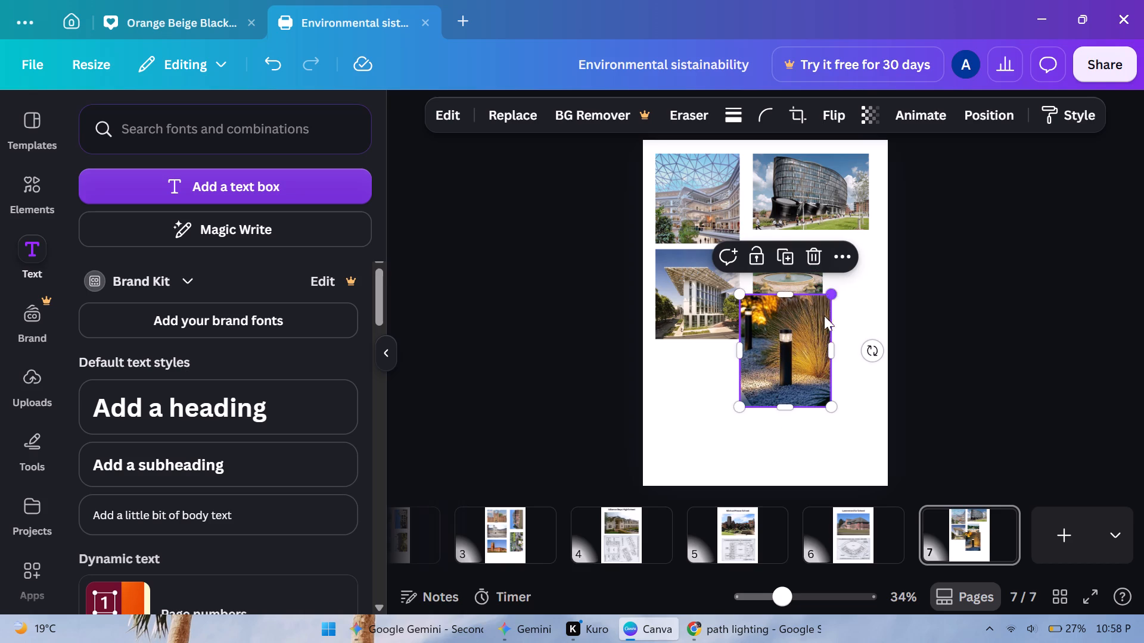
left_click_drag(824, 316, 807, 352)
Place the path lighting photo to the right of the fountain photo with tops aligned, and nudge the fountain photo left to leave a gap.
left_click_drag(768, 379, 768, 377)
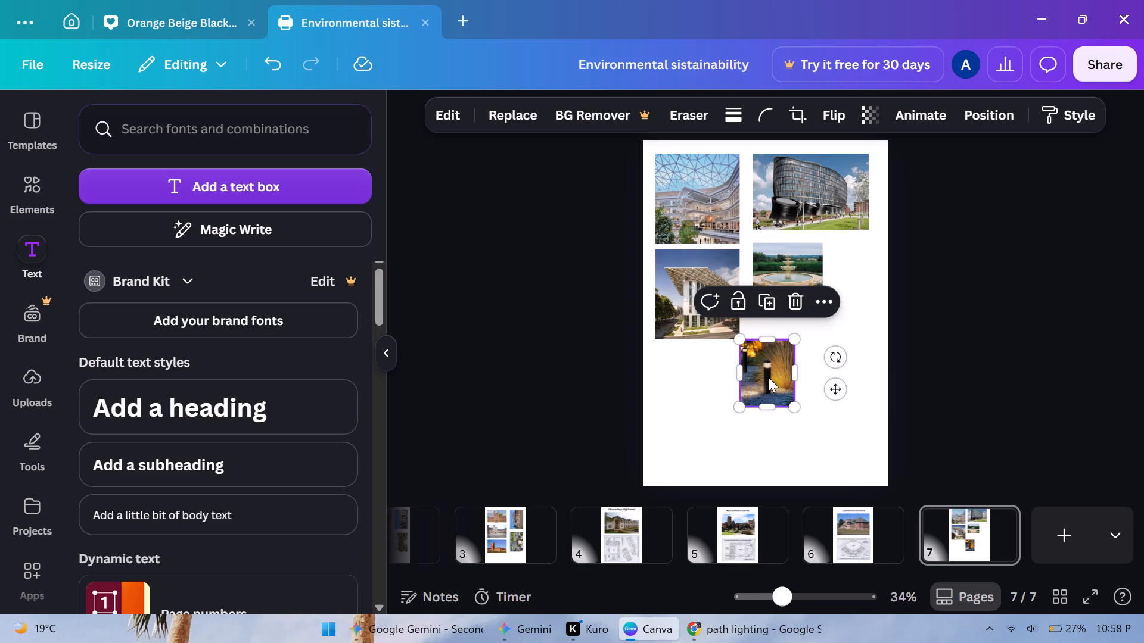
left_click_drag(768, 377, 837, 357)
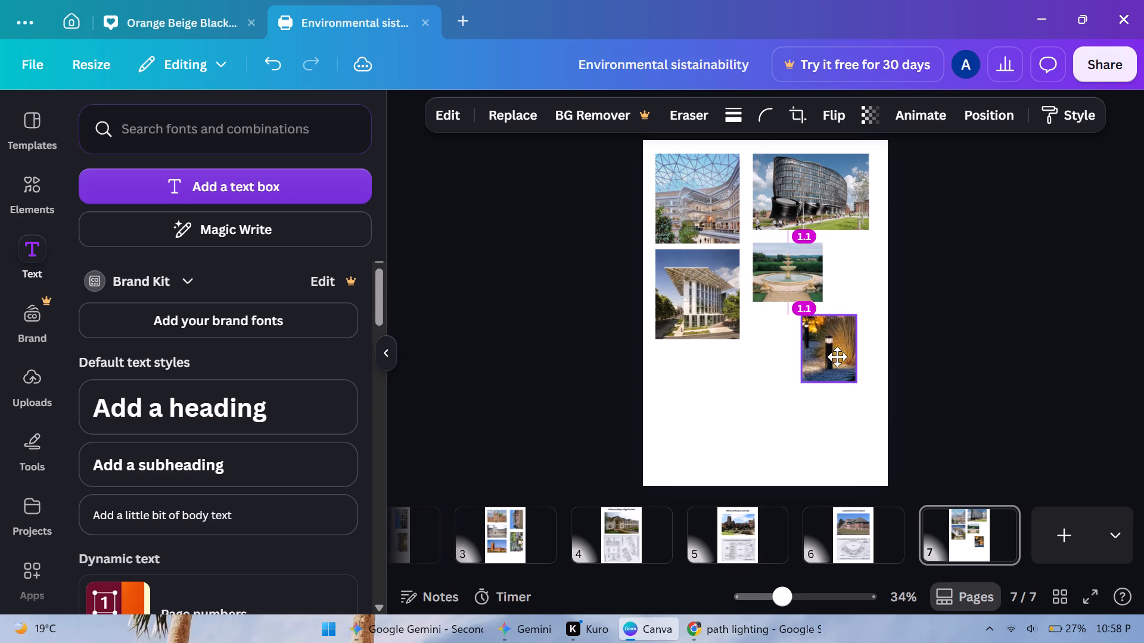
left_click_drag(837, 357, 798, 353)
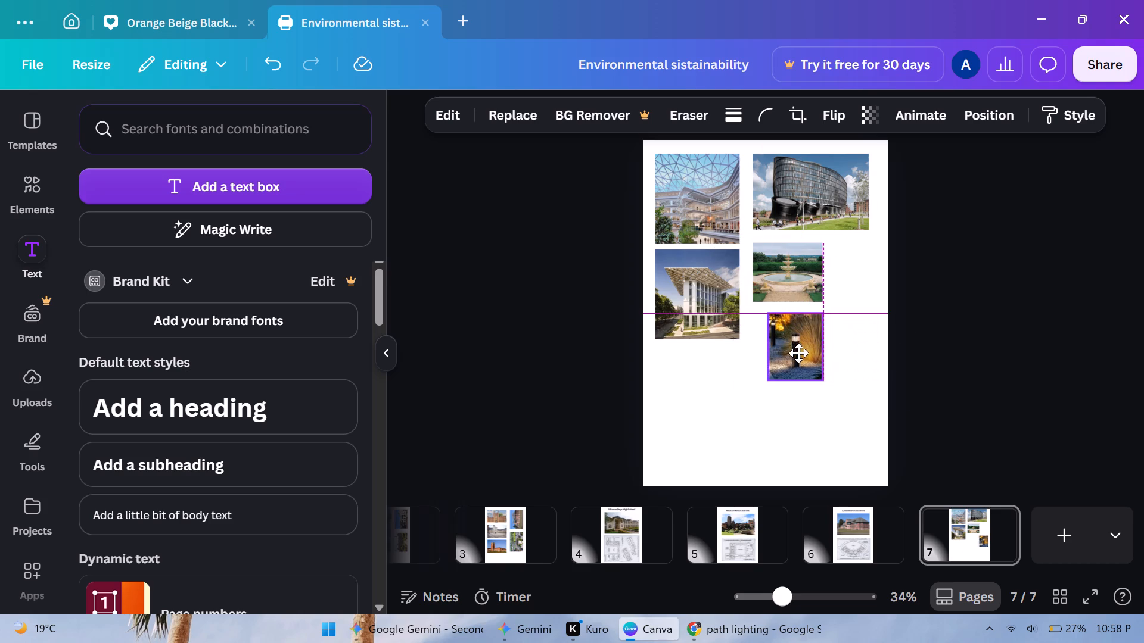
left_click_drag(798, 353, 780, 352)
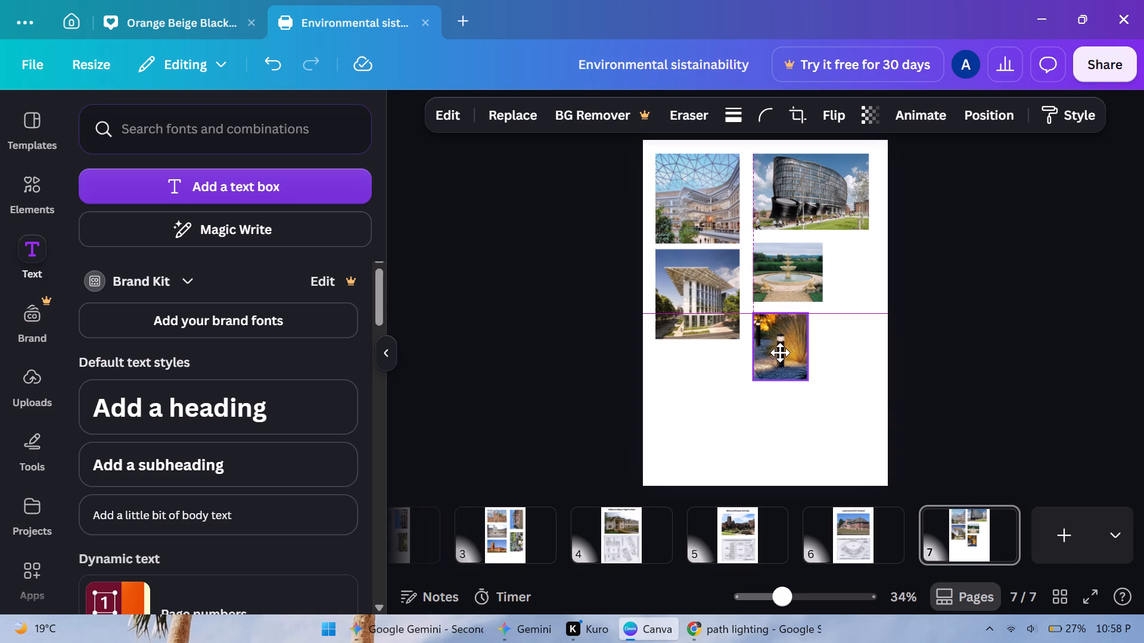
left_click_drag(780, 352, 852, 353)
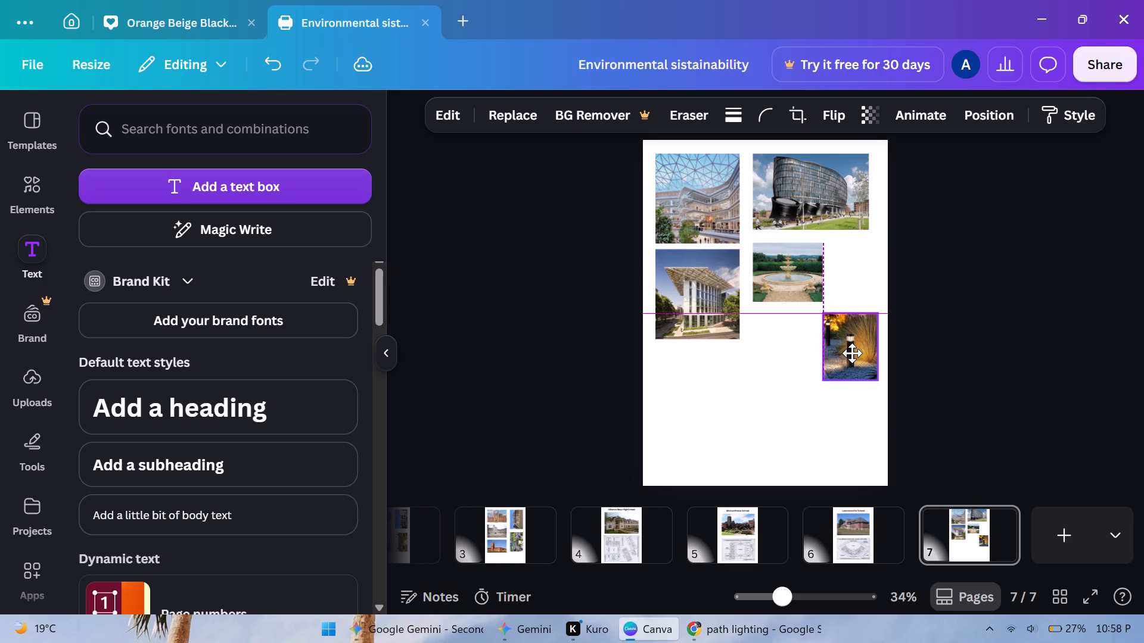
left_click_drag(852, 353, 852, 291)
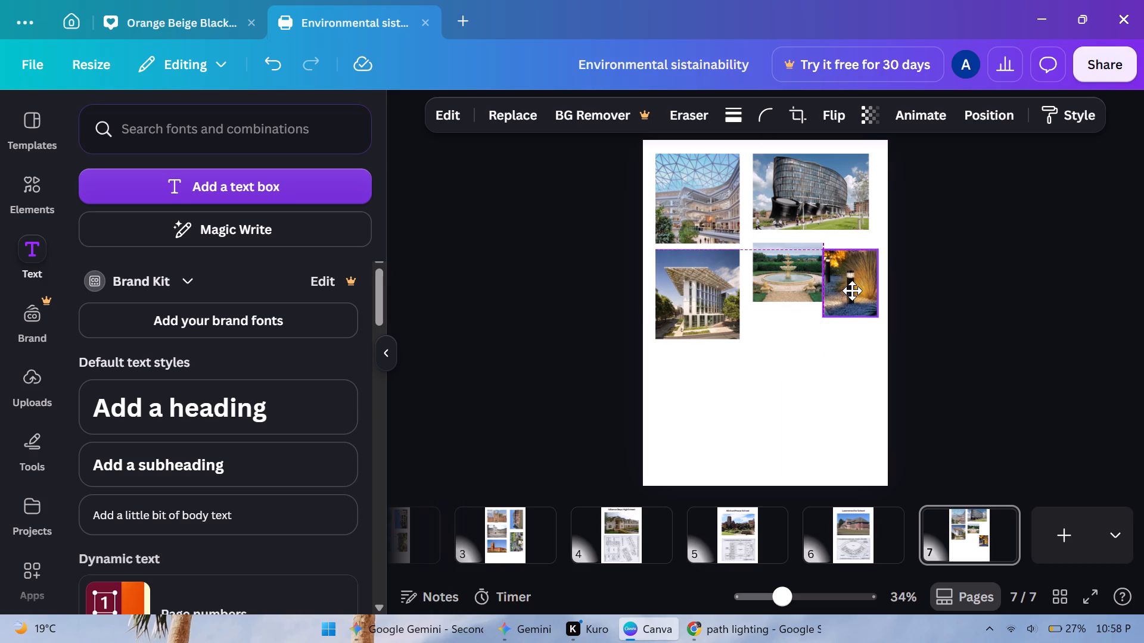
left_click_drag(852, 291, 852, 282)
left_click(788, 286)
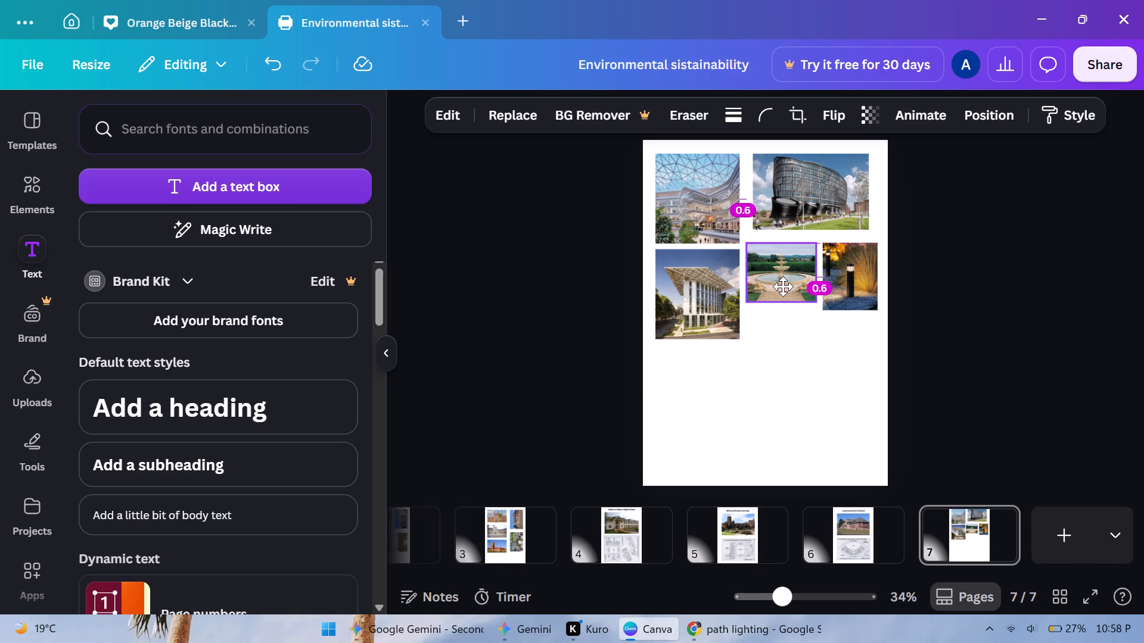
left_click(840, 361)
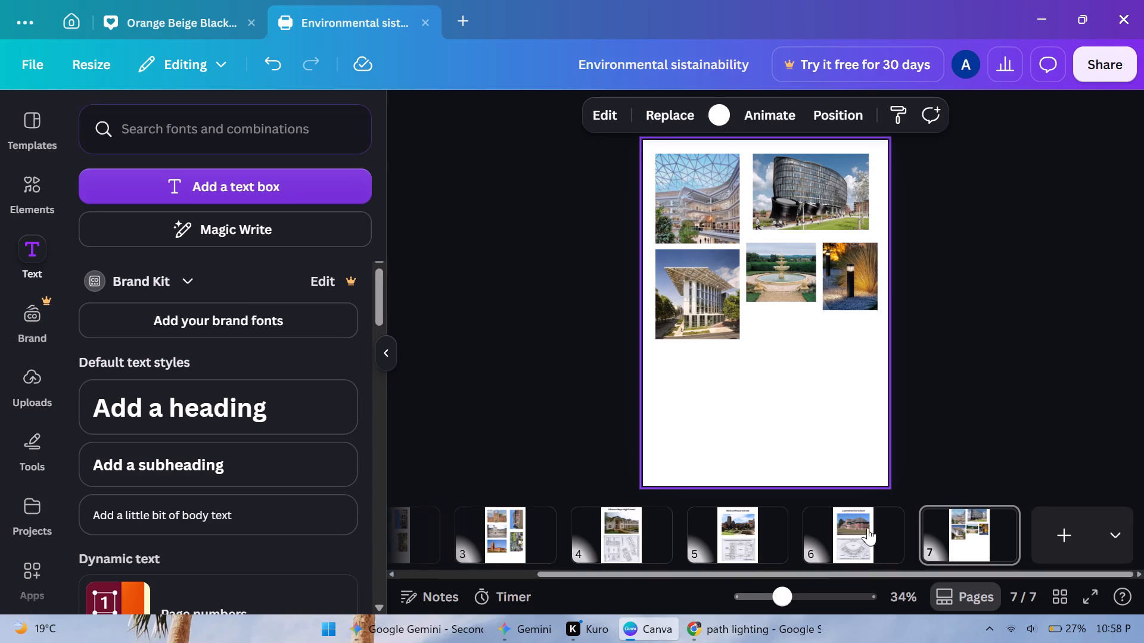
Switch to Chrome and replace the path lighting query with a Google Images search for "bench".
left_click(757, 623)
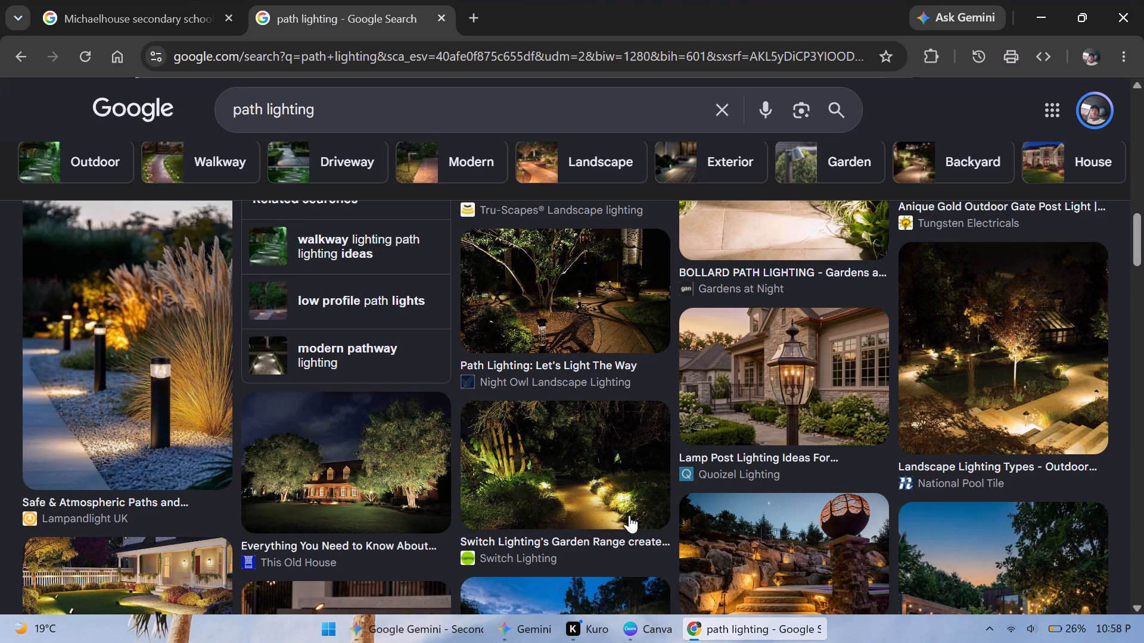
left_click(329, 114)
key("BackSpace")
key("BackSpace")
key("BackSpace")
key("BackSpace")
key("BackSpace")
key("BackSpace")
key("BackSpace")
key("BackSpace")
key("BackSpace")
key("BackSpace")
key("BackSpace")
key("BackSpace")
key("BackSpace")
key("BackSpace")
key("BackSpace")
key("BackSpace")
key("BackSpace")
key("BackSpace")
key("BackSpace")
key("BackSpace")
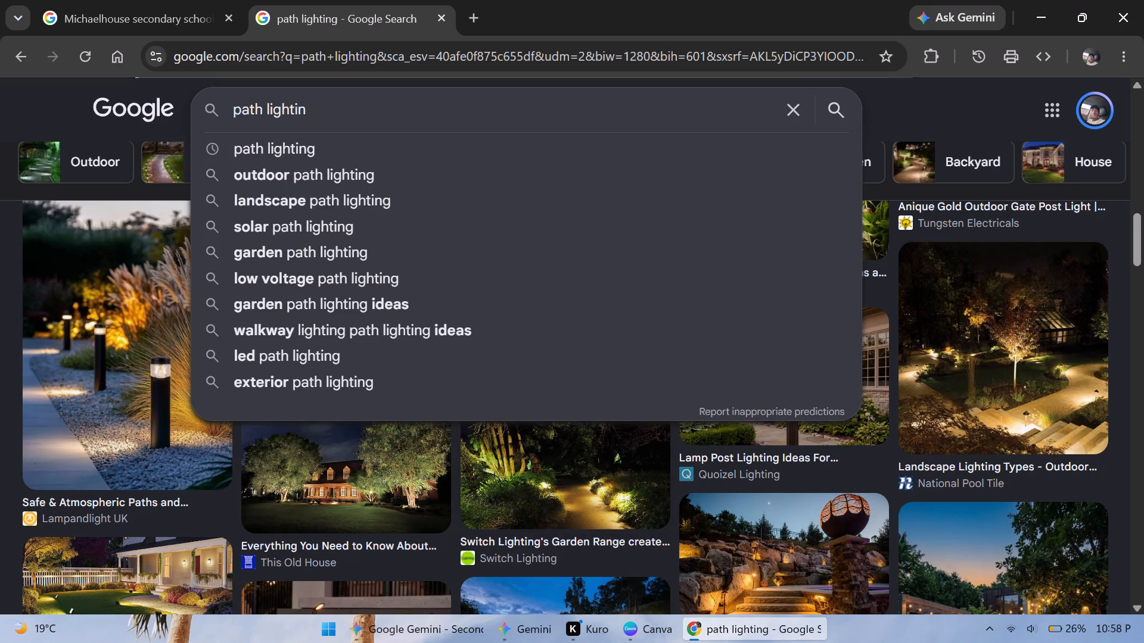
type("bench")
key("Return")
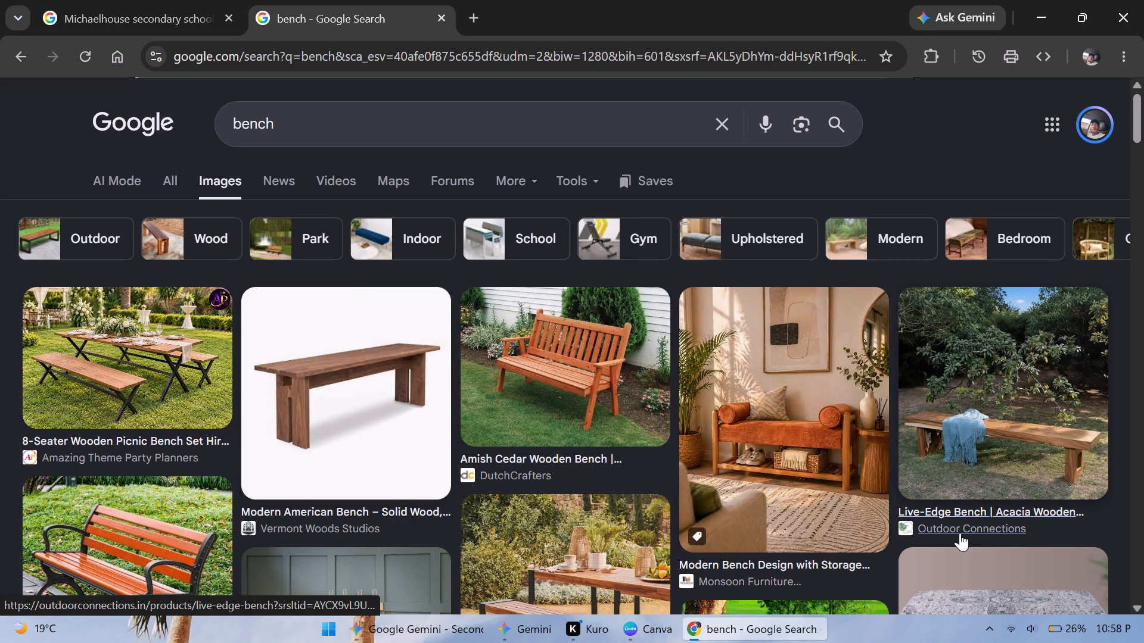
Copy the Premium Tools and Equipment photo of the orange-slatted bench from the image results and paste it onto Canva page 7.
scroll(599, 450, "down", 1)
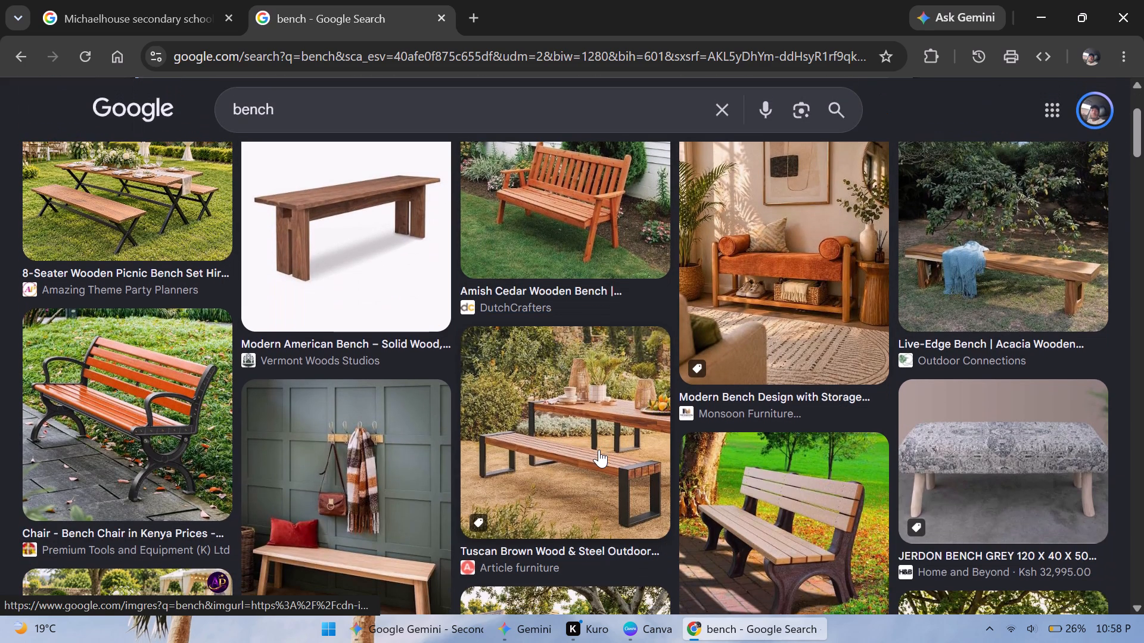
right_click(88, 414)
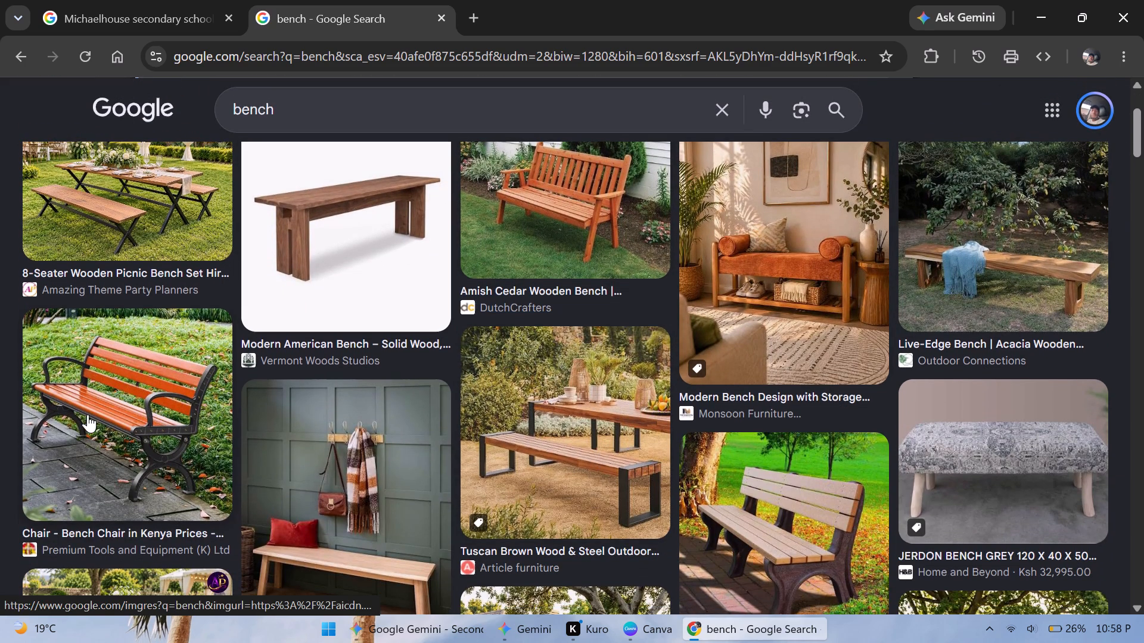
left_click(163, 464)
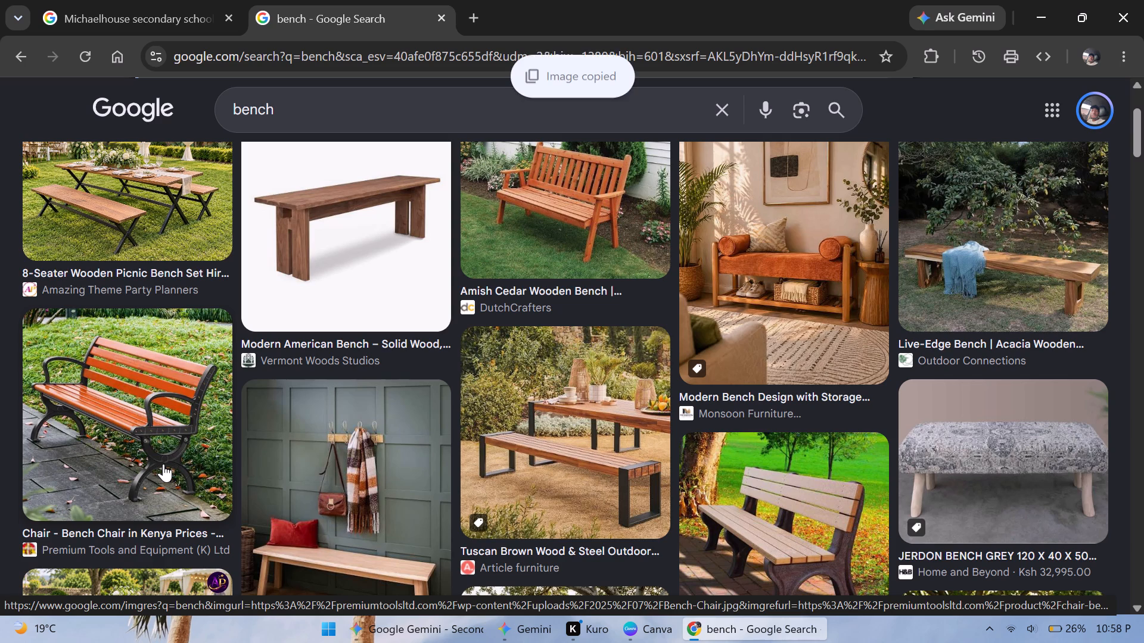
left_click(1029, 6)
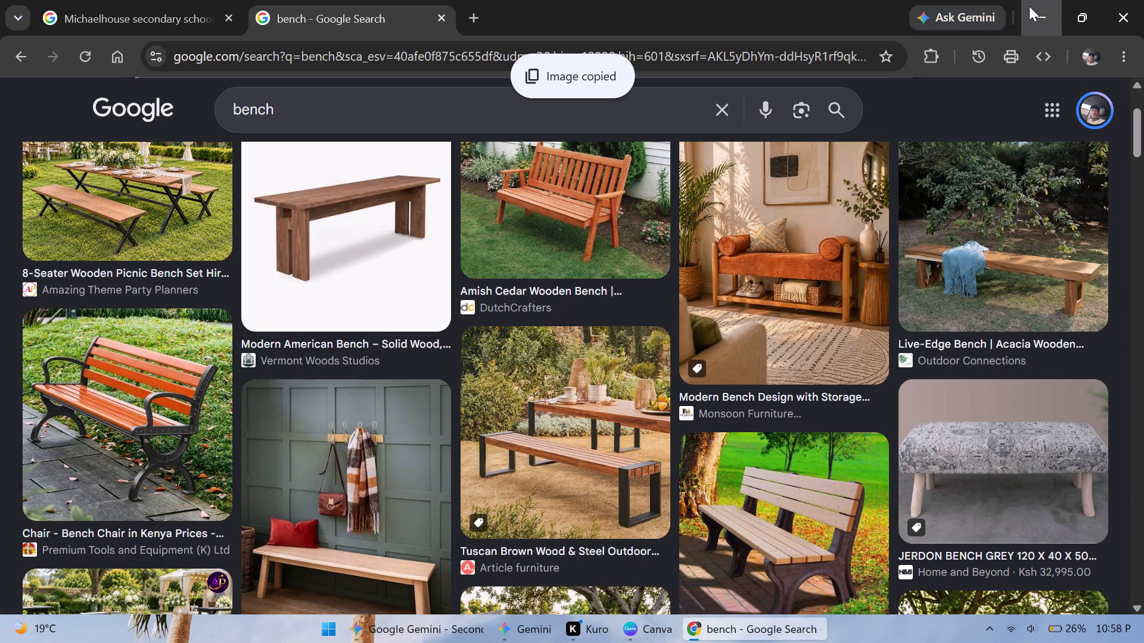
left_click(790, 368)
right_click(790, 368)
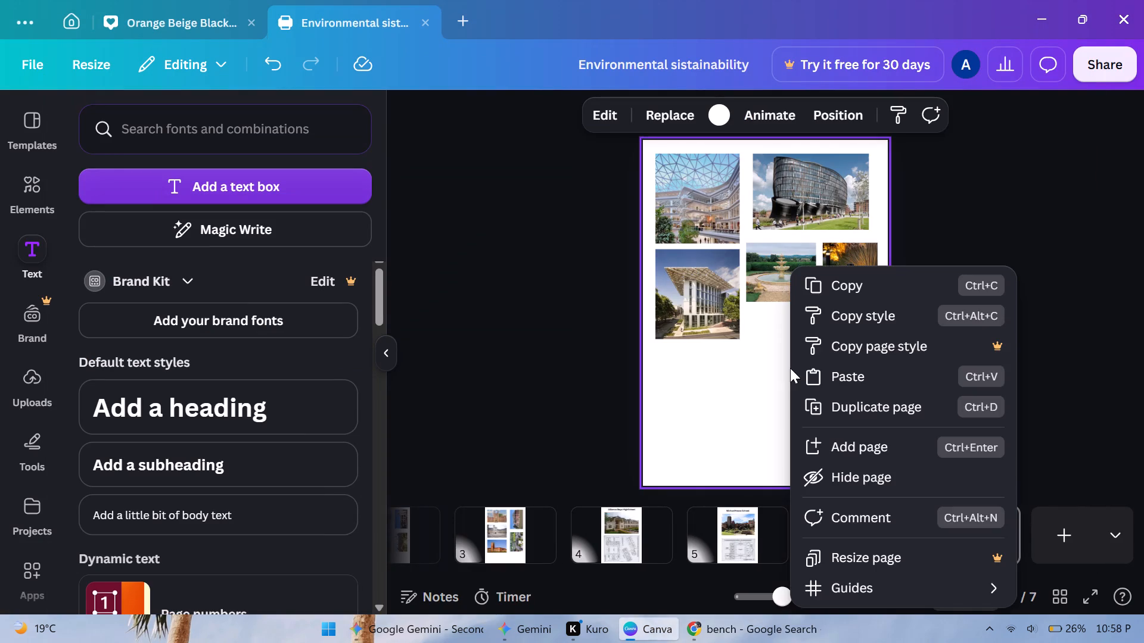
left_click(860, 368)
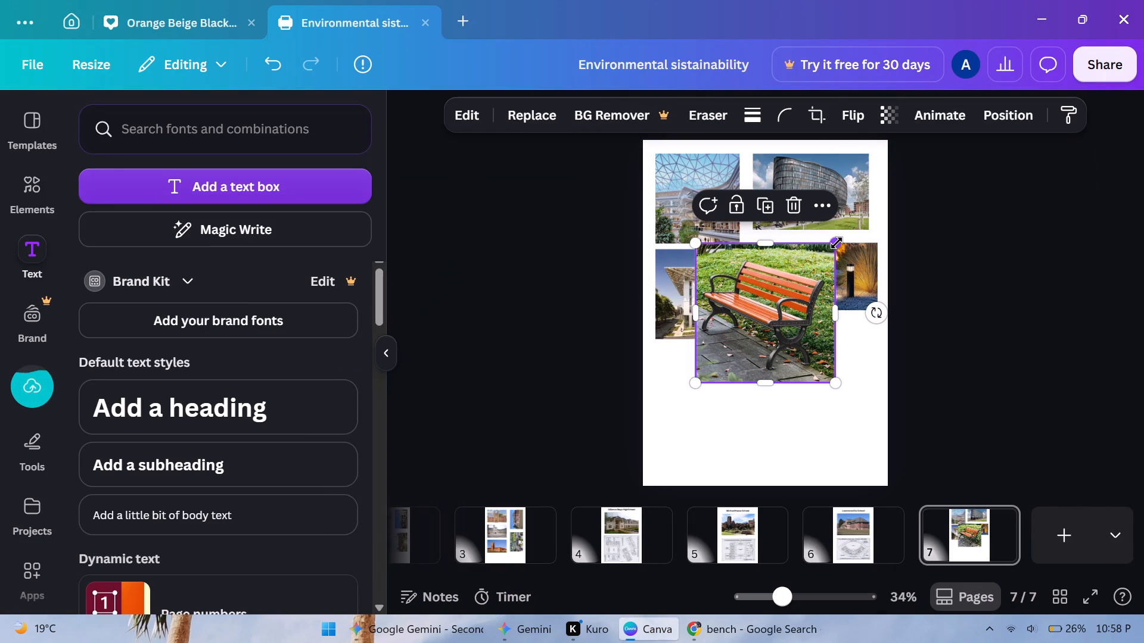
Scale down the bench photo, place it beneath the fountain photo with left edges aligned, and widen it to the fountain photo's width.
left_click_drag(834, 240, 785, 344)
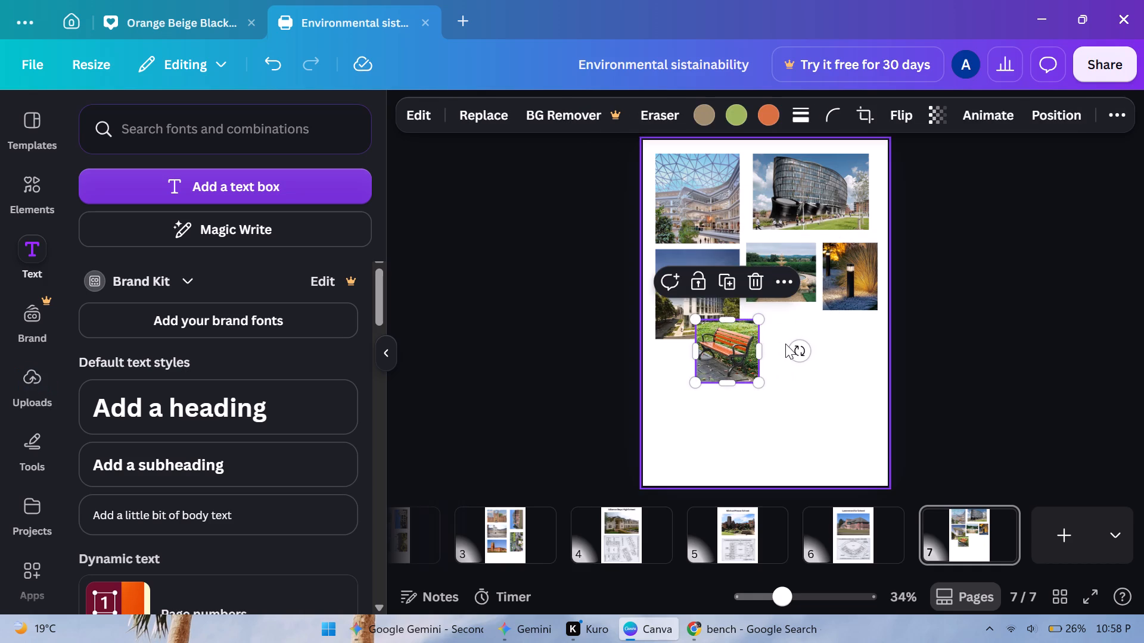
left_click_drag(712, 345, 726, 348)
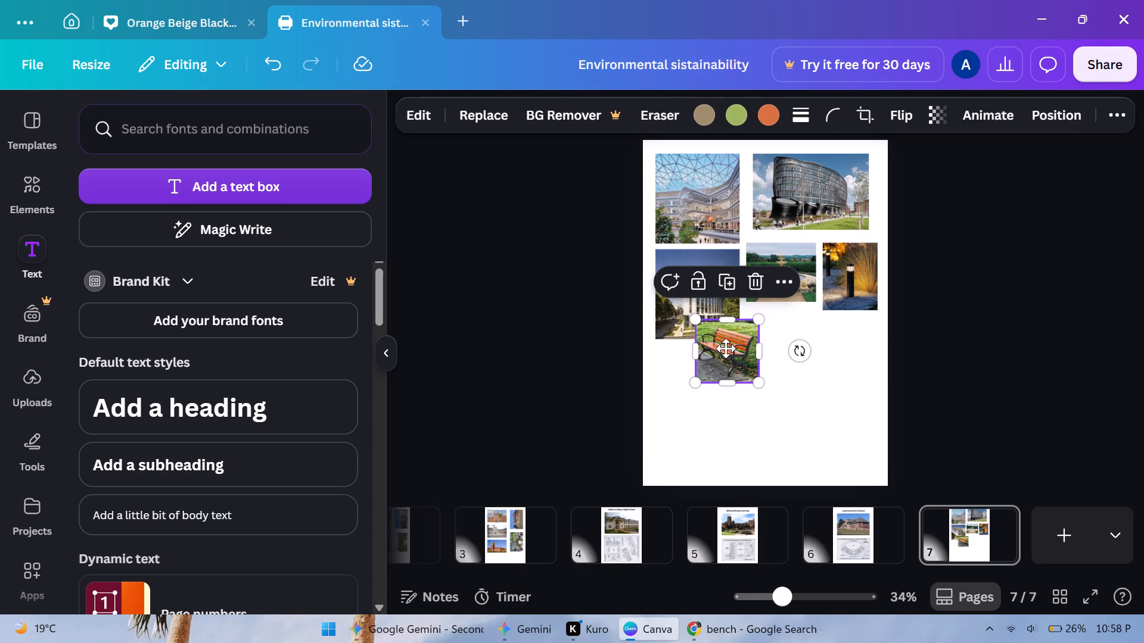
left_click_drag(726, 348, 761, 341)
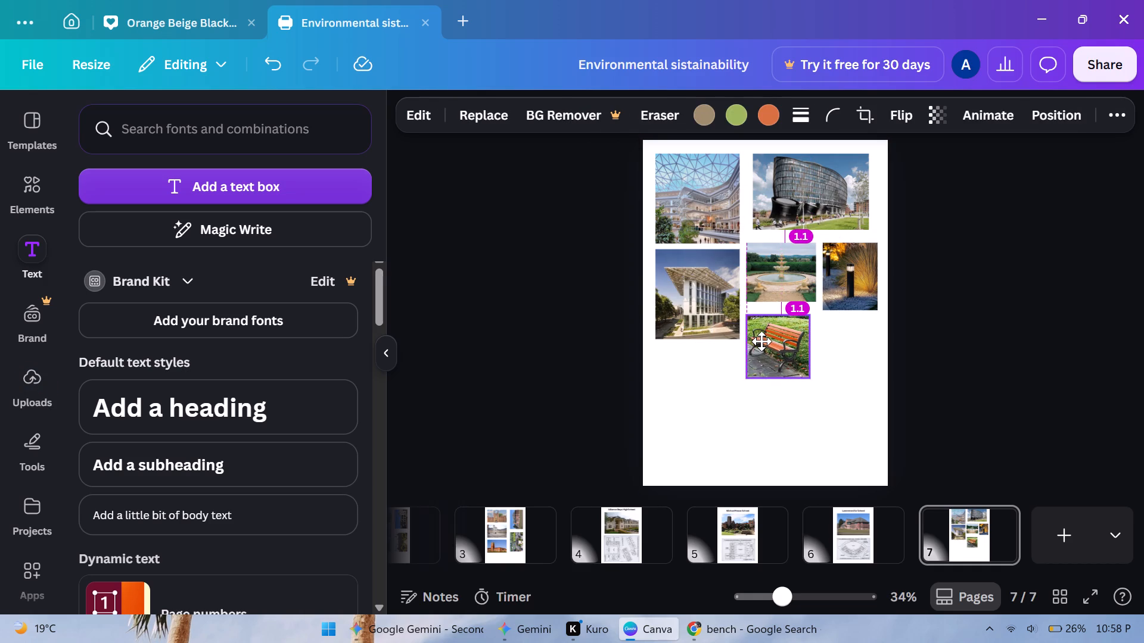
left_click_drag(761, 341, 761, 341)
left_click_drag(806, 349, 815, 349)
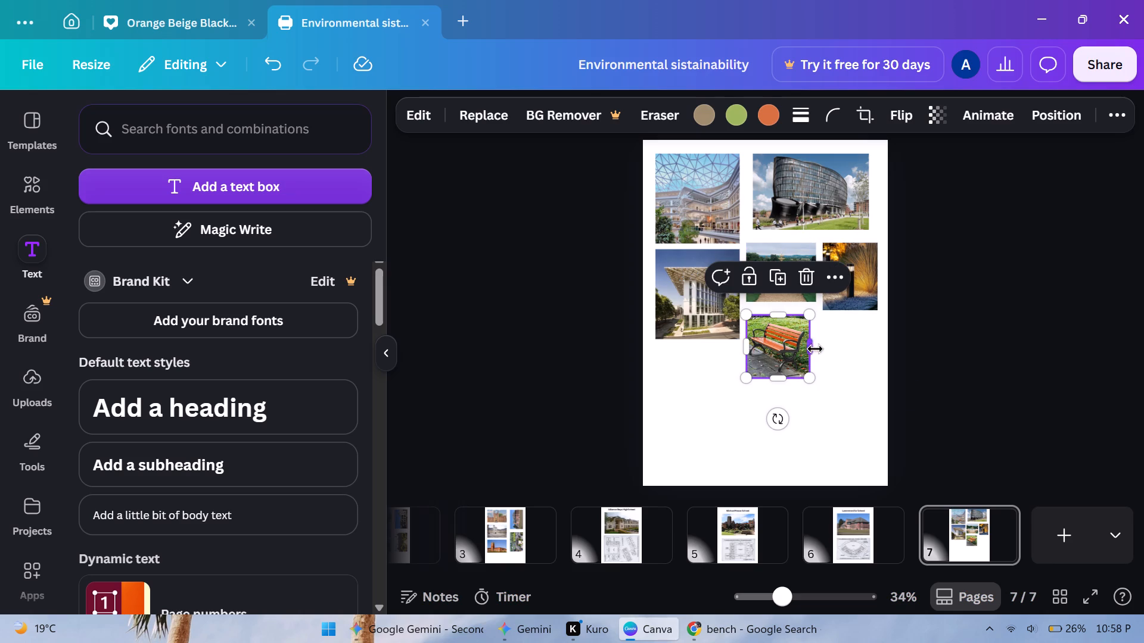
left_click_drag(815, 349, 809, 343)
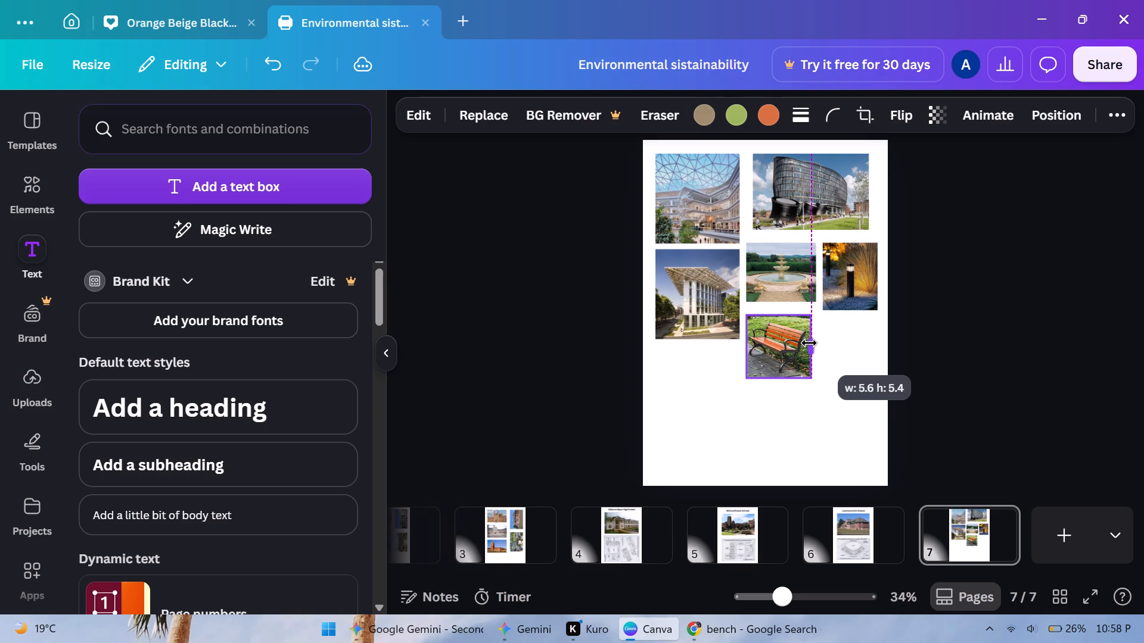
left_click_drag(809, 343, 816, 344)
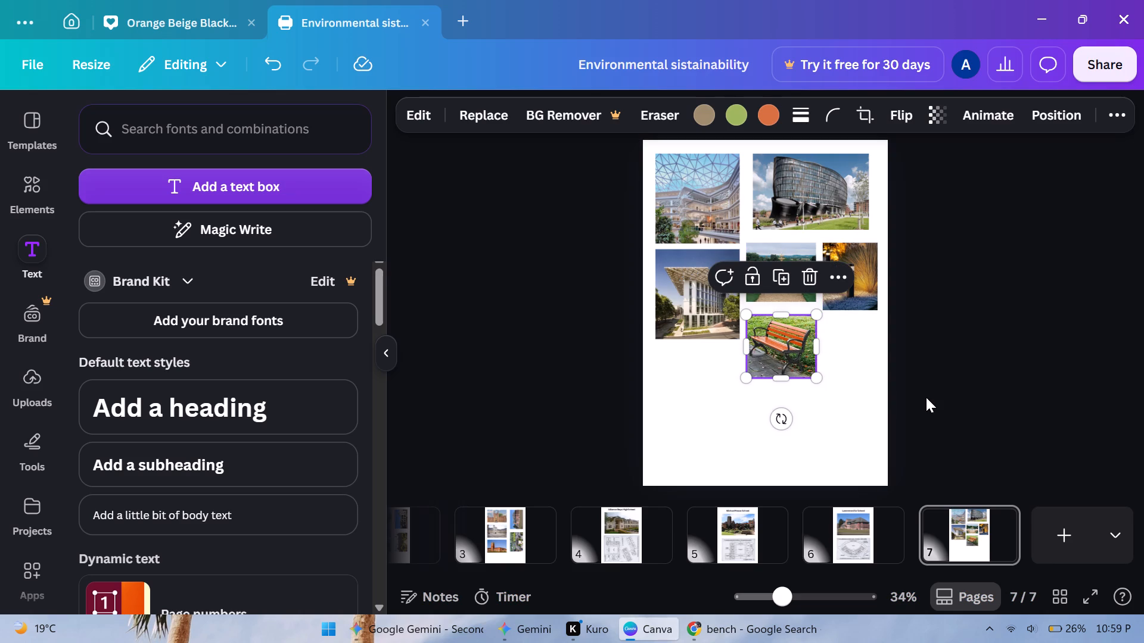
left_click(926, 397)
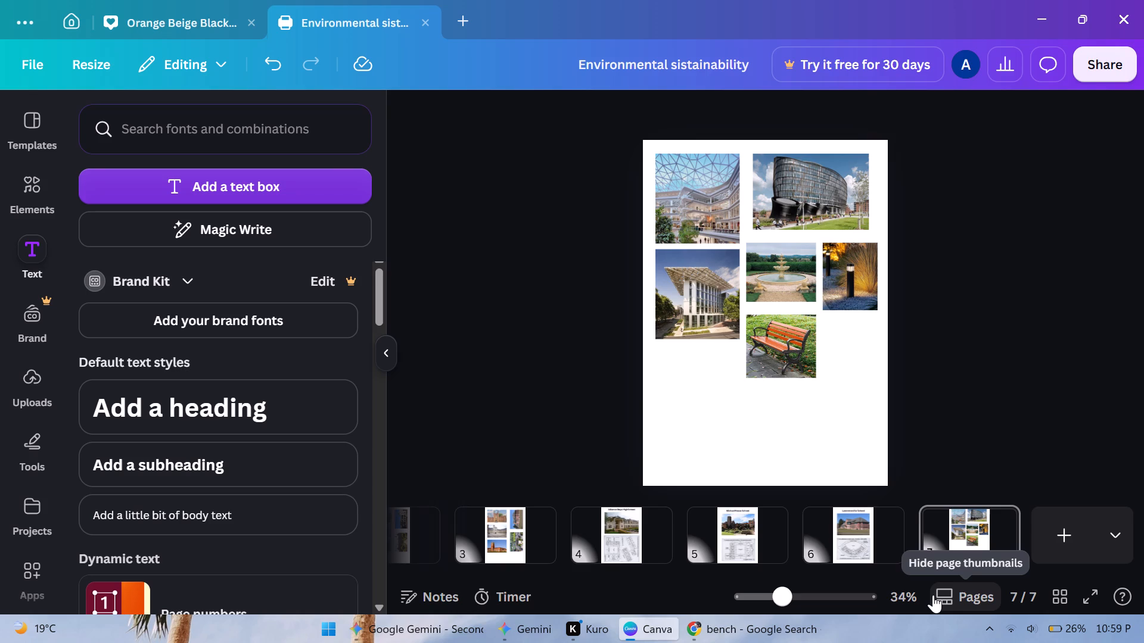
Review the layouts of pages 6, 5, 4 and 3 and return to the sustainability photo page 7.
left_click(1060, 338)
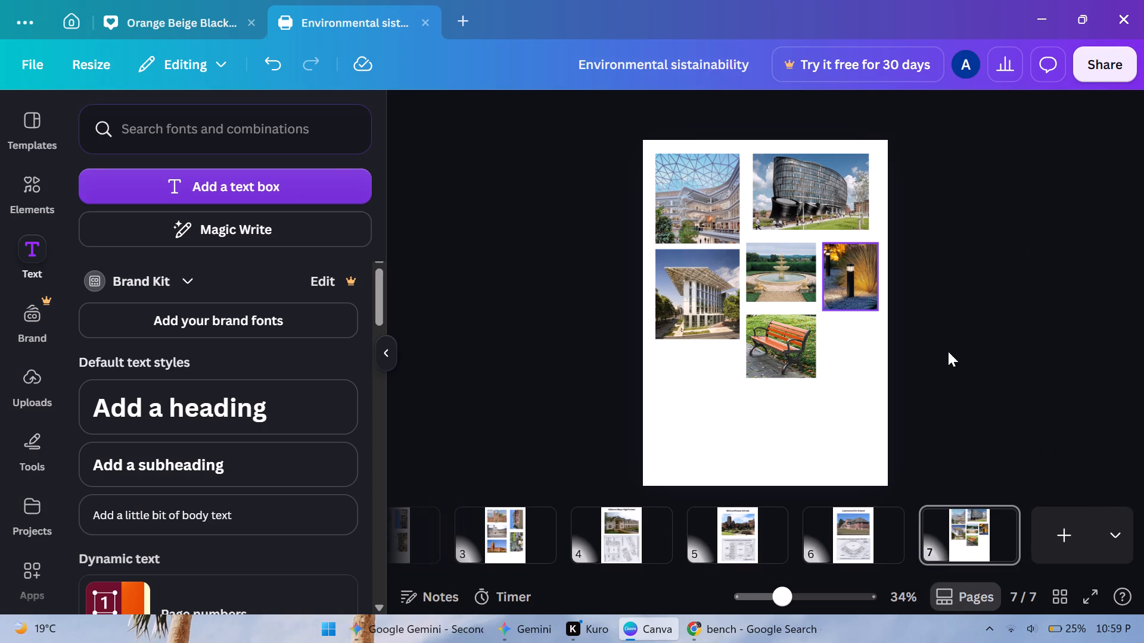
scroll(944, 332, "down", 2)
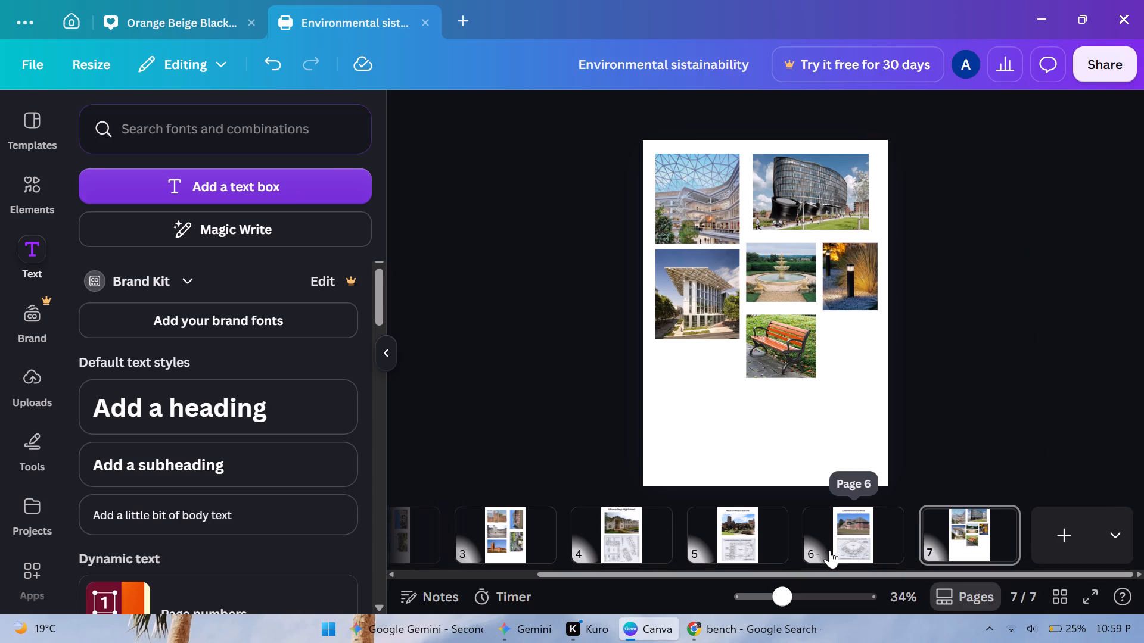
left_click(829, 550)
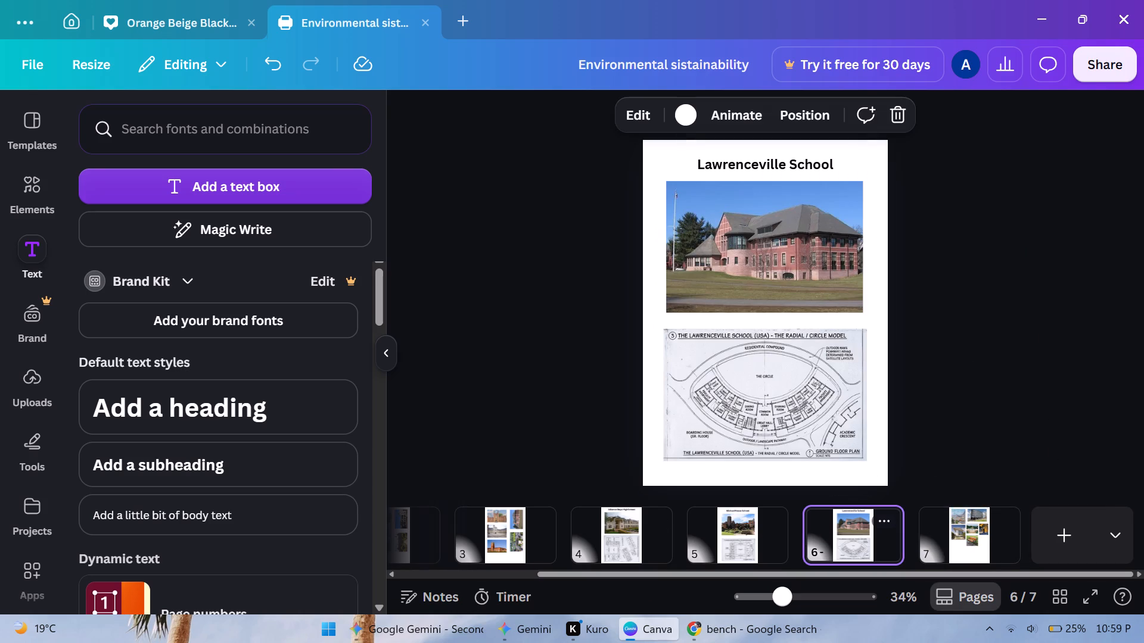
left_click(737, 520)
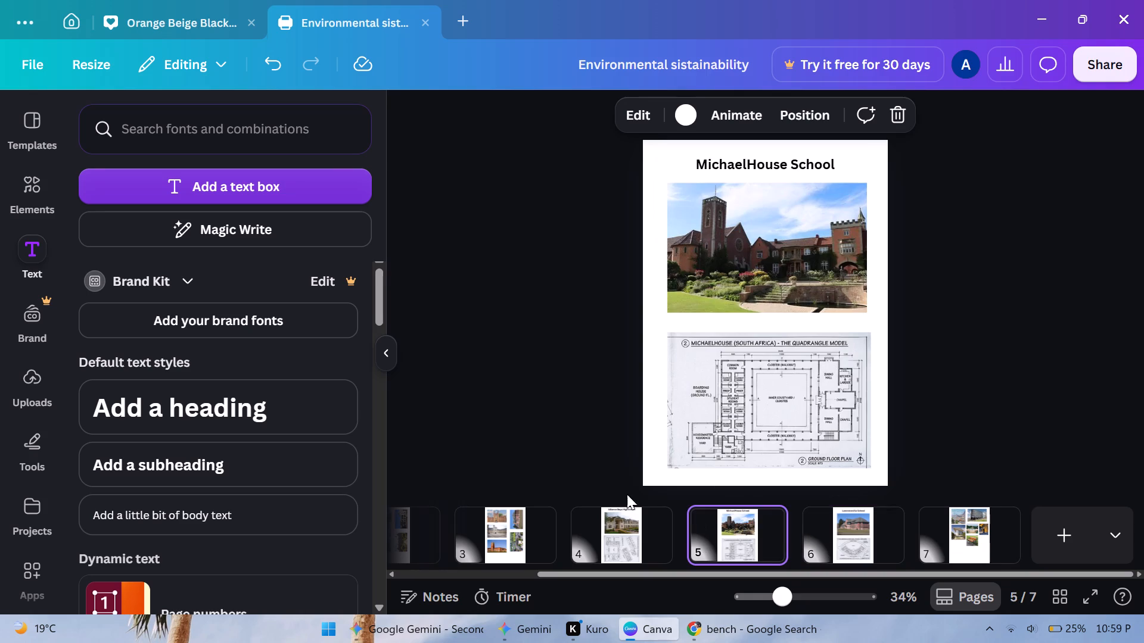
left_click(621, 523)
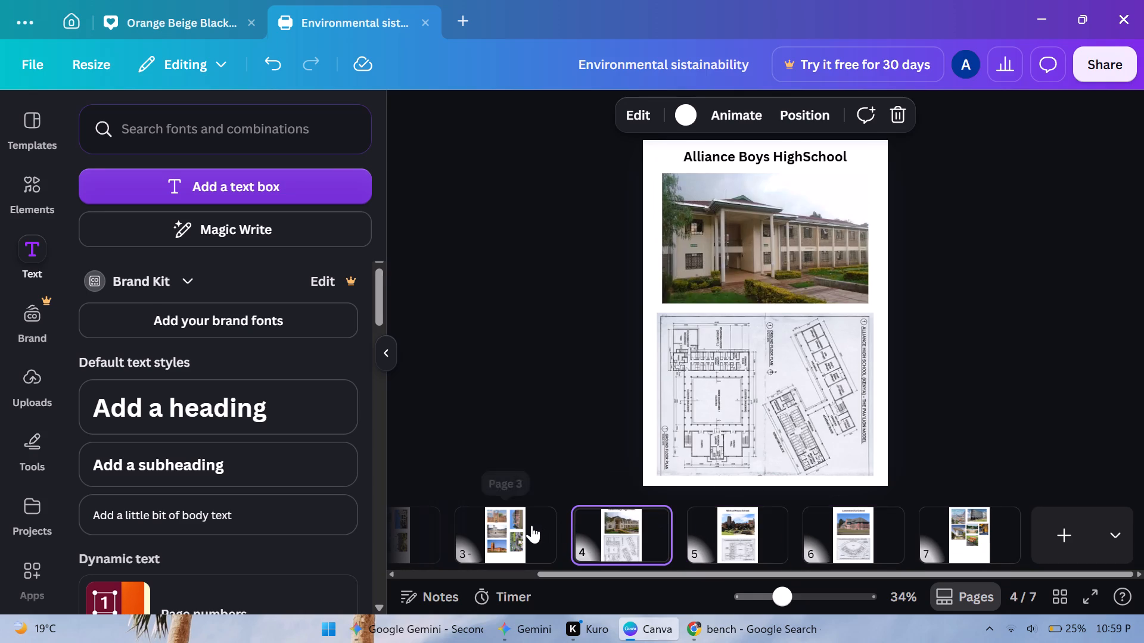
left_click(531, 525)
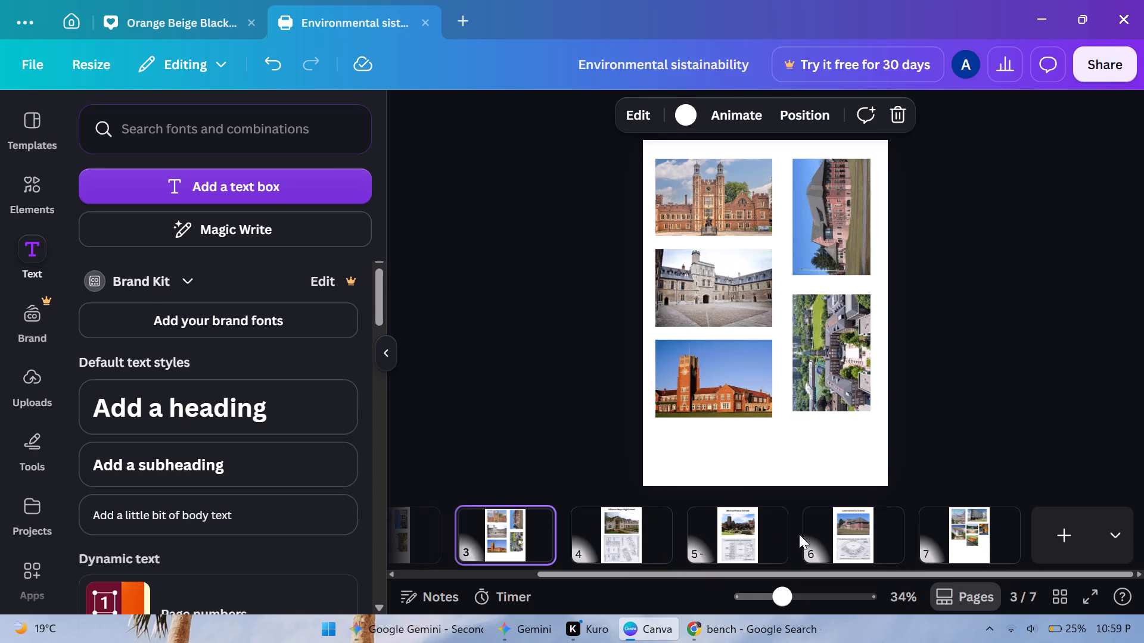
left_click(971, 548)
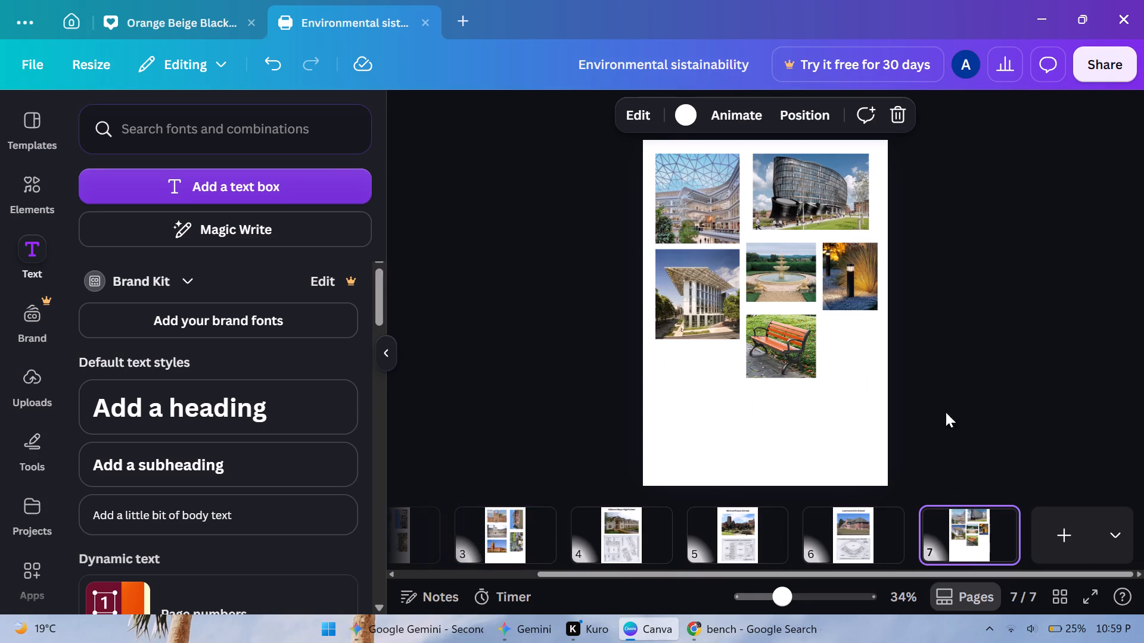